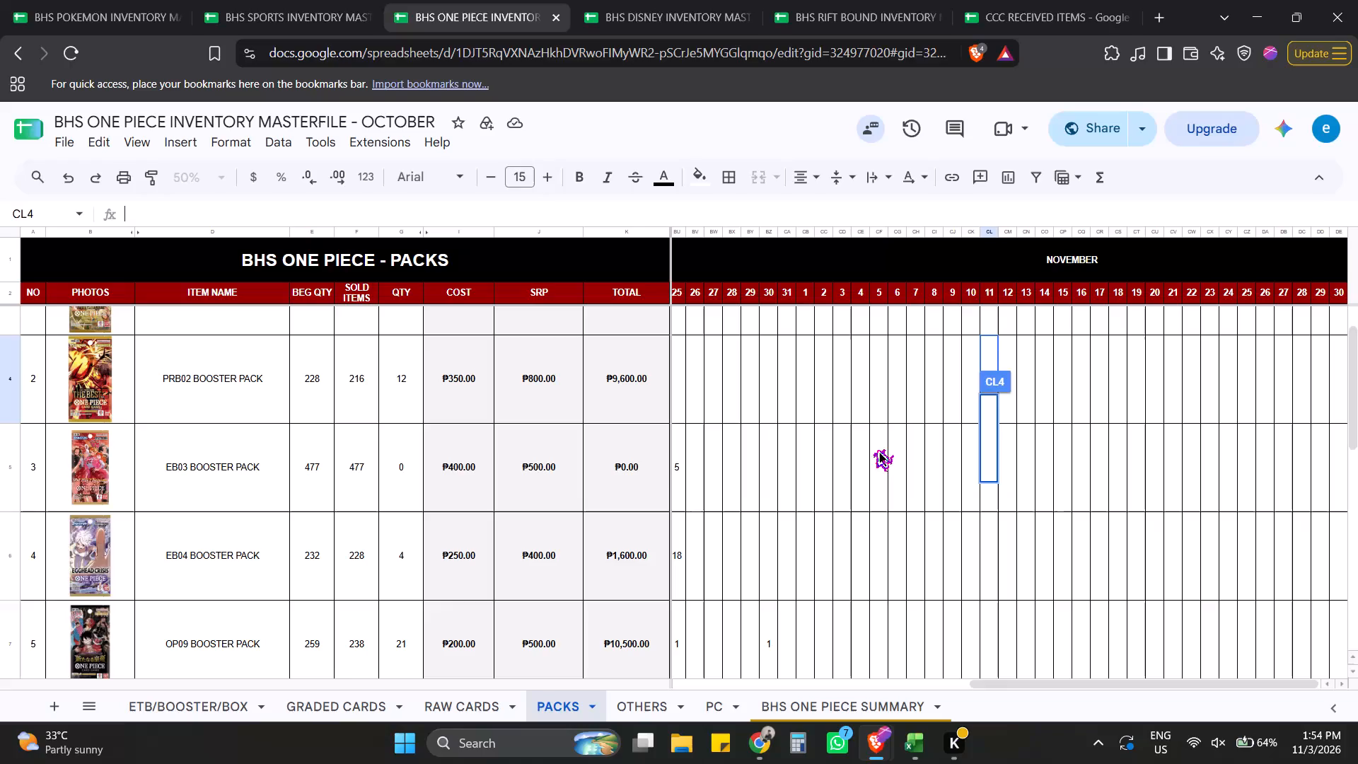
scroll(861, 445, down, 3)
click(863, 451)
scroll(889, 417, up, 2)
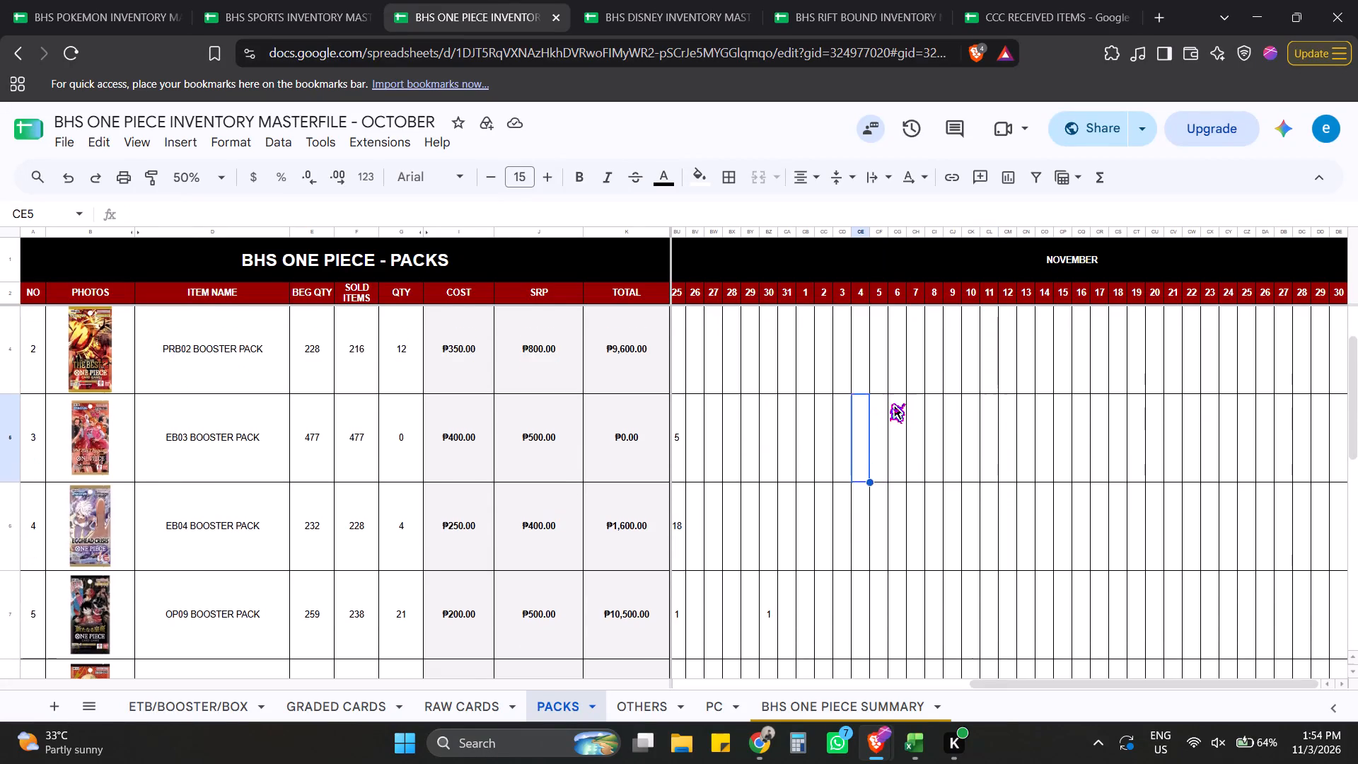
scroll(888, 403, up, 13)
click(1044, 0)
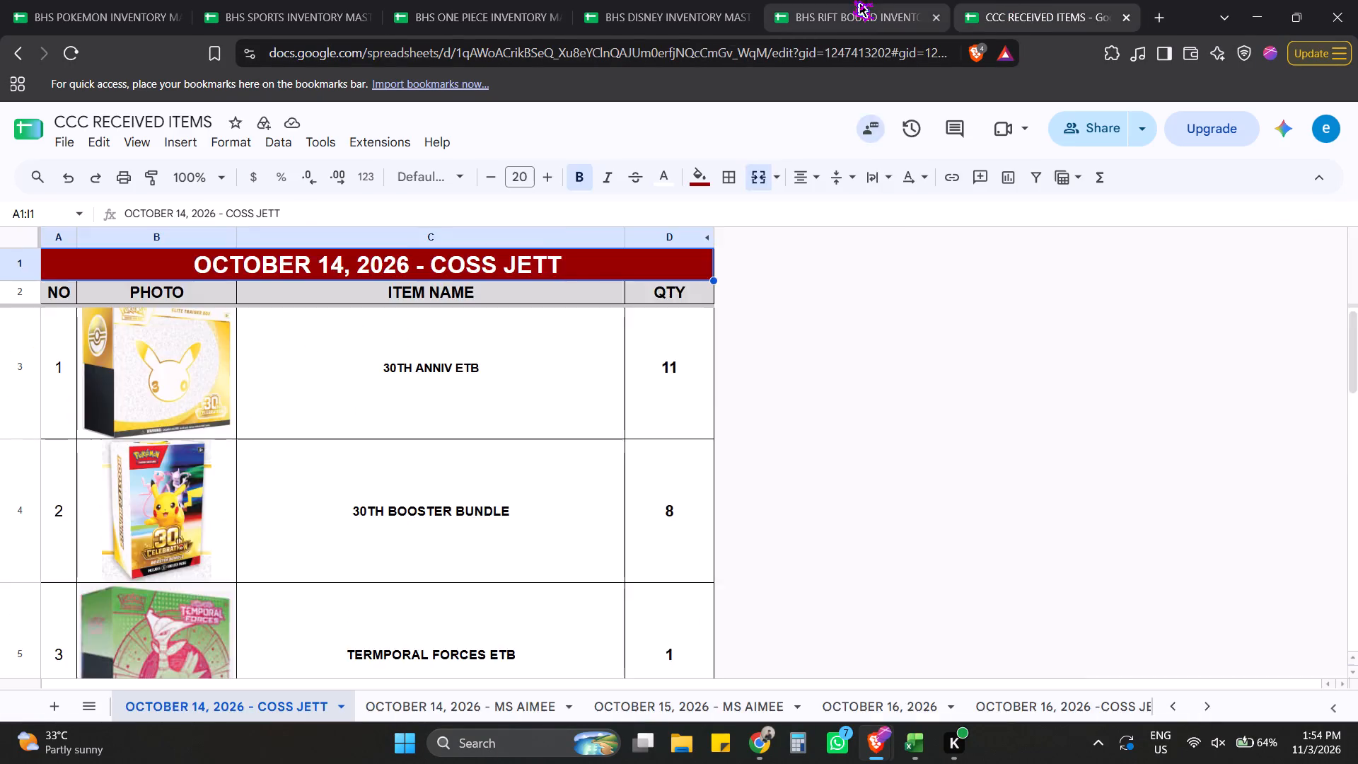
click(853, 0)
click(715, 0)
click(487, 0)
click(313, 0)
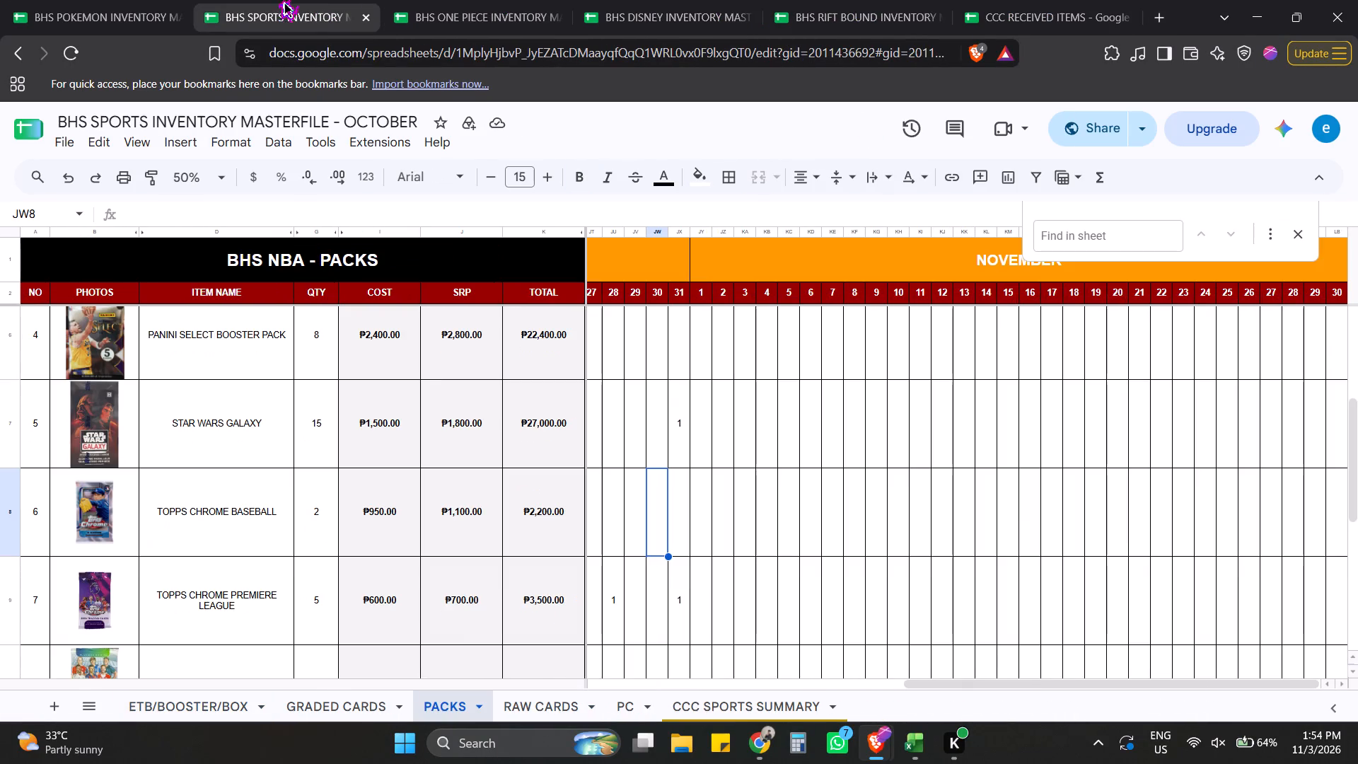
Look through the PACKS list of the BHS Pokemon inventory masterfile, from the Phantasmal Flames row down to the Sun & Moon packs.
click(140, 0)
scroll(818, 413, down, 3)
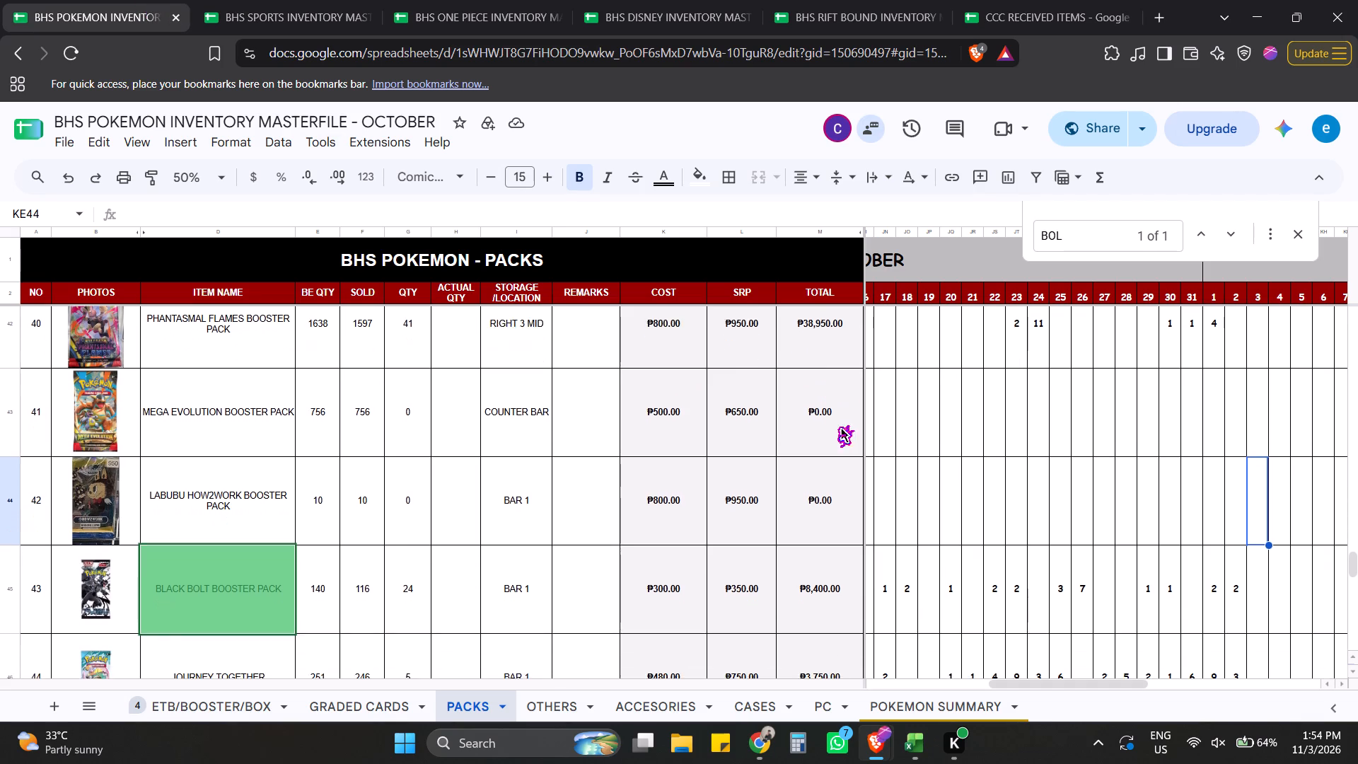
scroll(835, 425, down, 18)
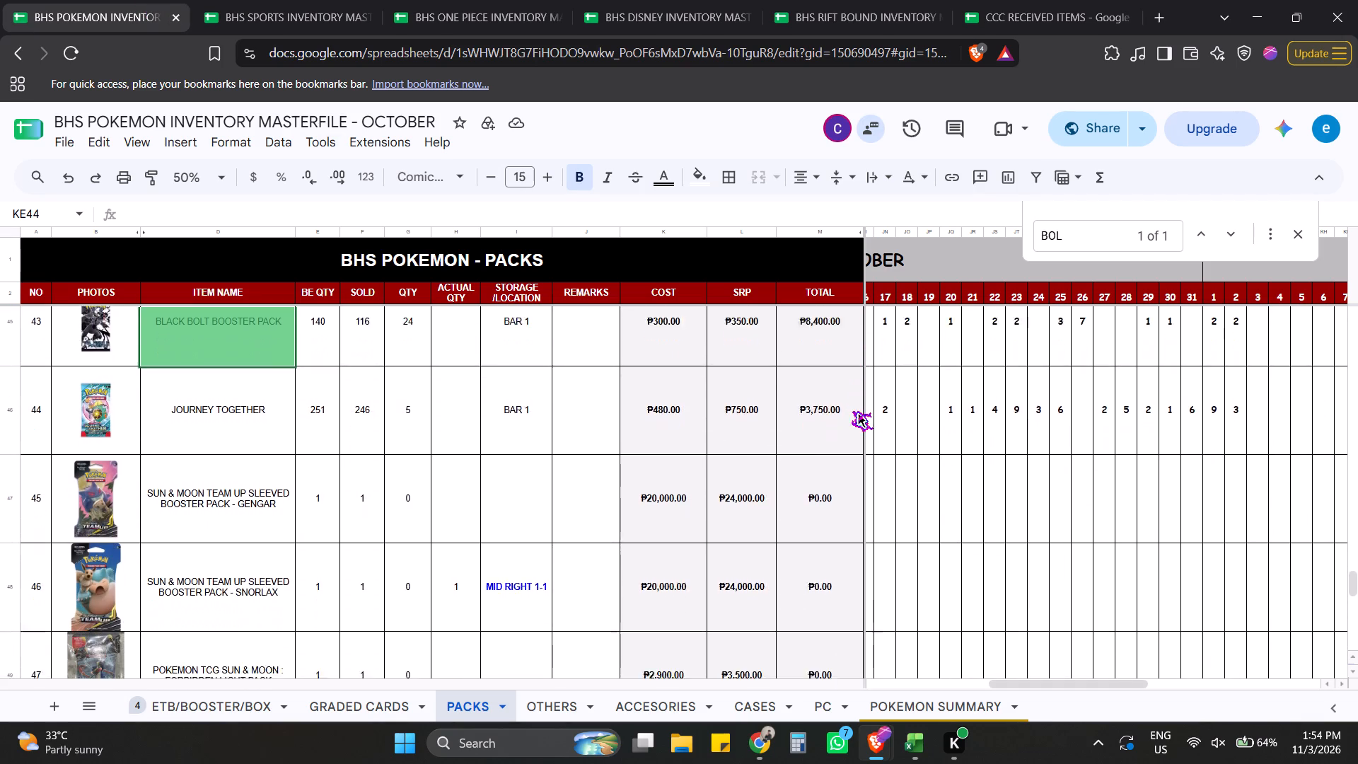
scroll(852, 410, down, 11)
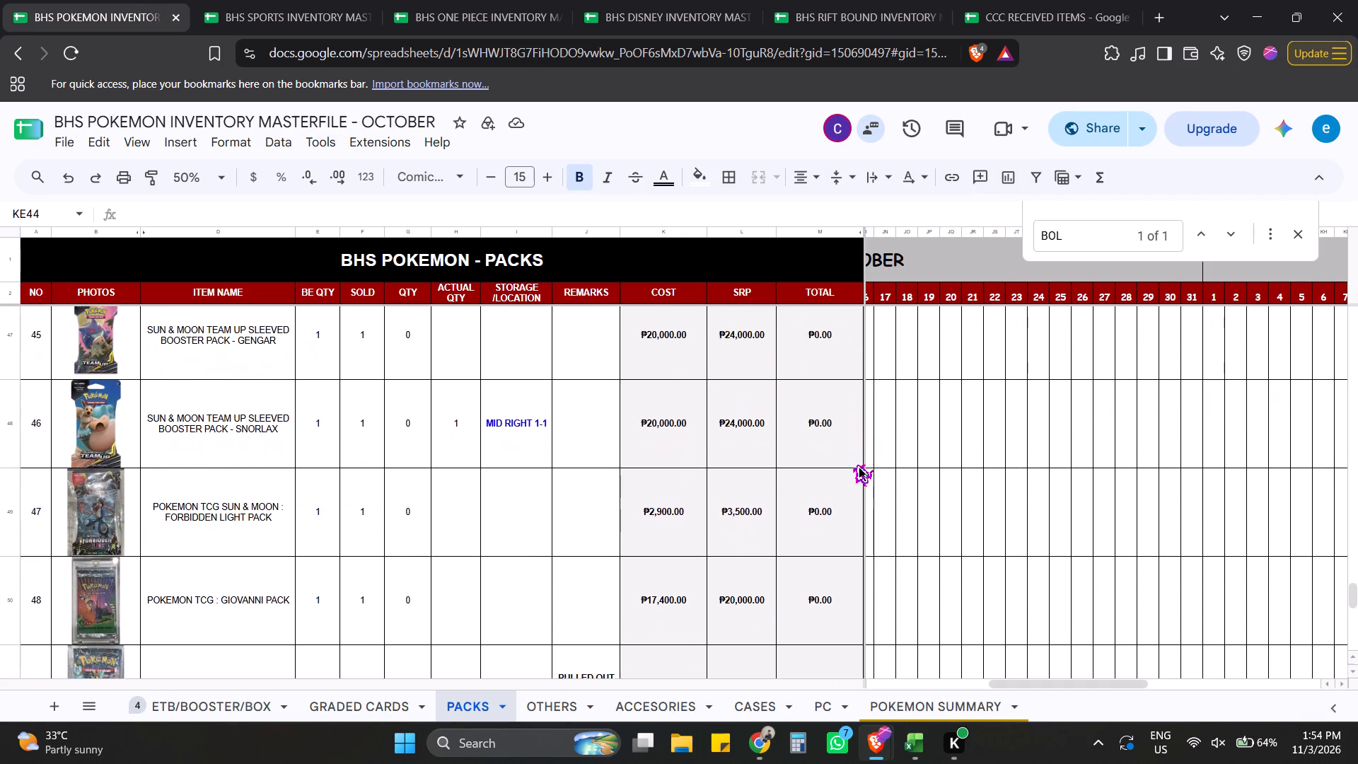
scroll(852, 464, down, 6)
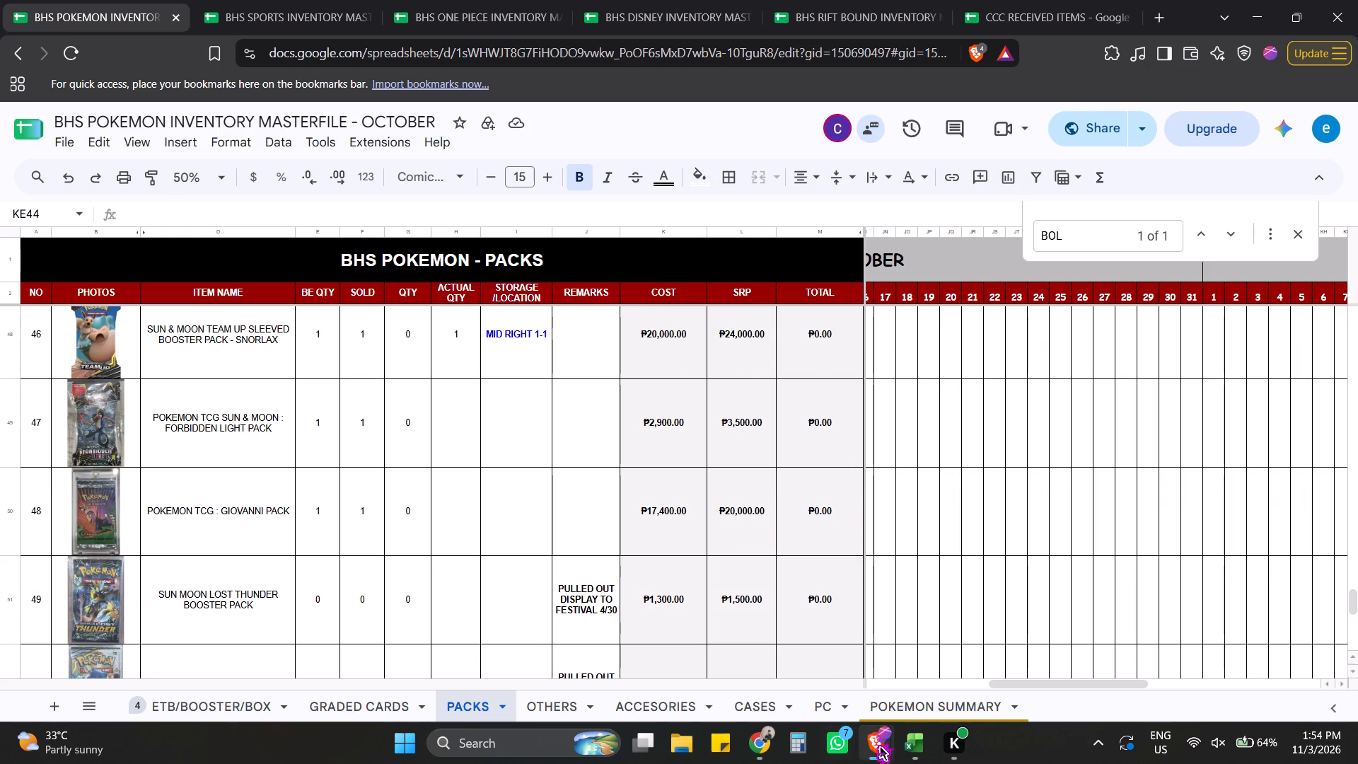
click(274, 444)
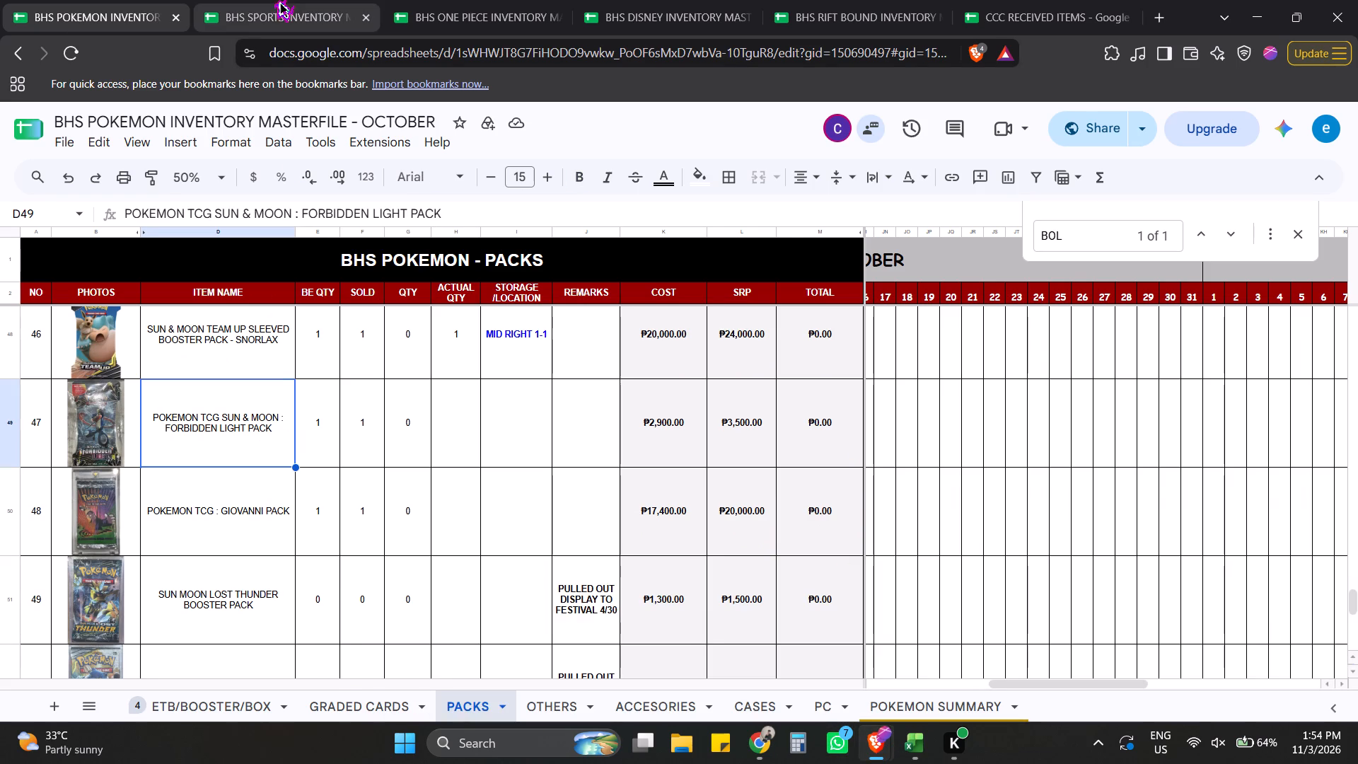
Open the ETB/BOOSTER/BOX sheet of the BHS Sports inventory masterfile at its first items.
click(274, 0)
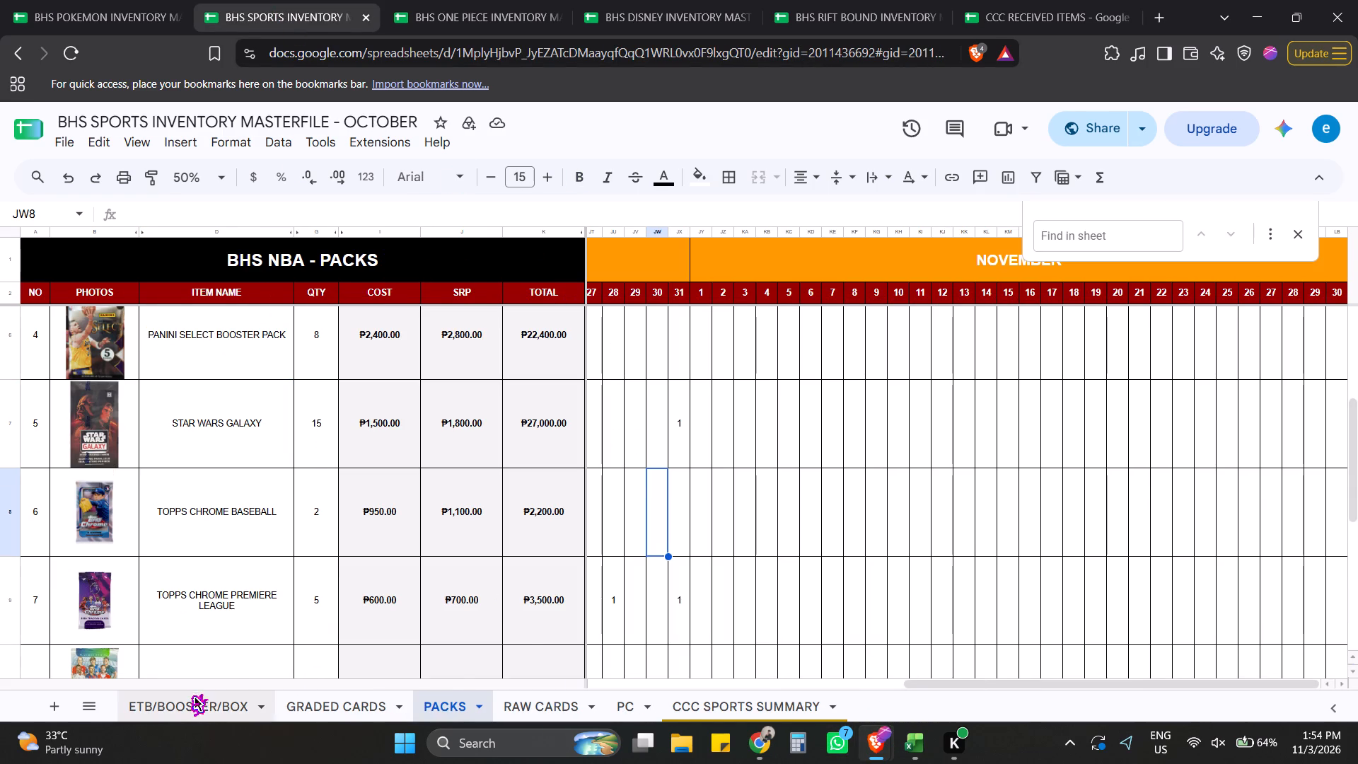
click(188, 694)
scroll(990, 417, up, 4)
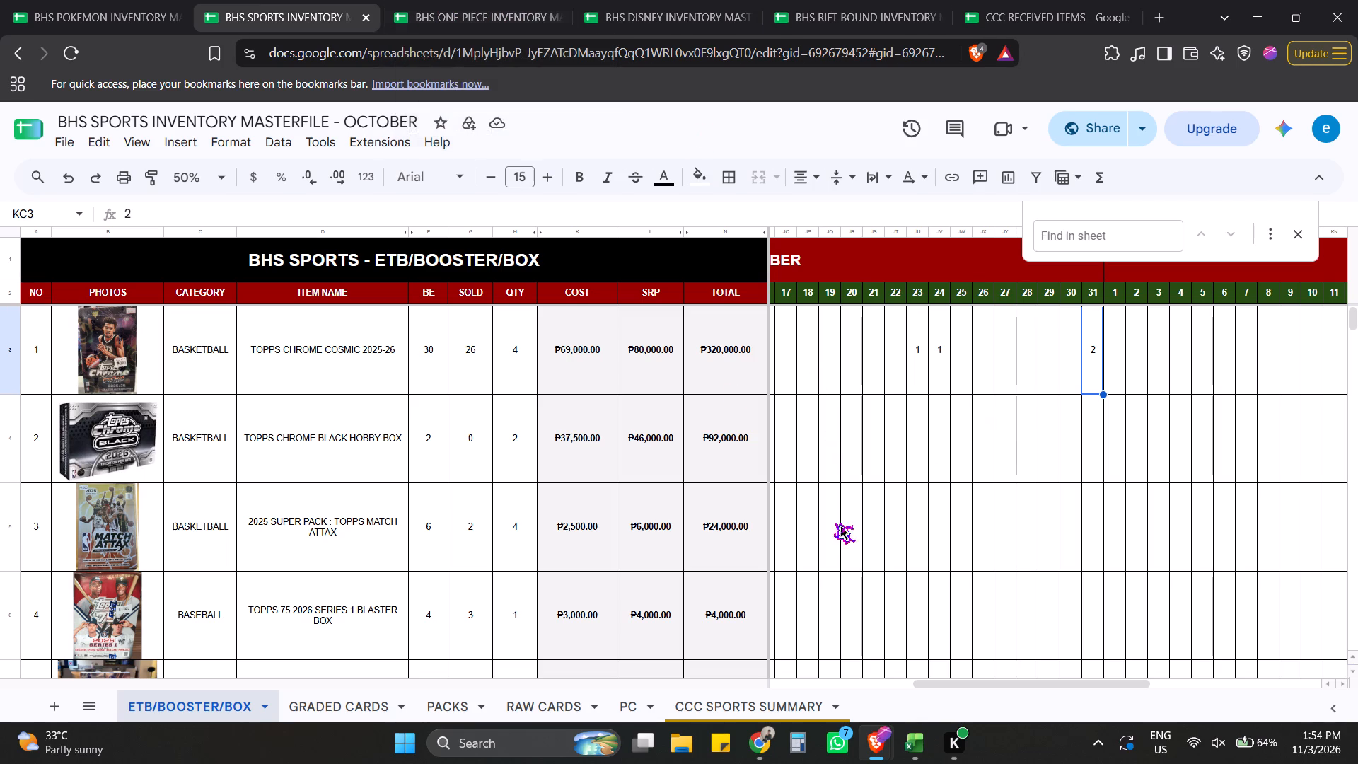
Close the browser window holding the MS AIMEE - CONSIGNMENT spreadsheet, including all its tabs.
click(871, 746)
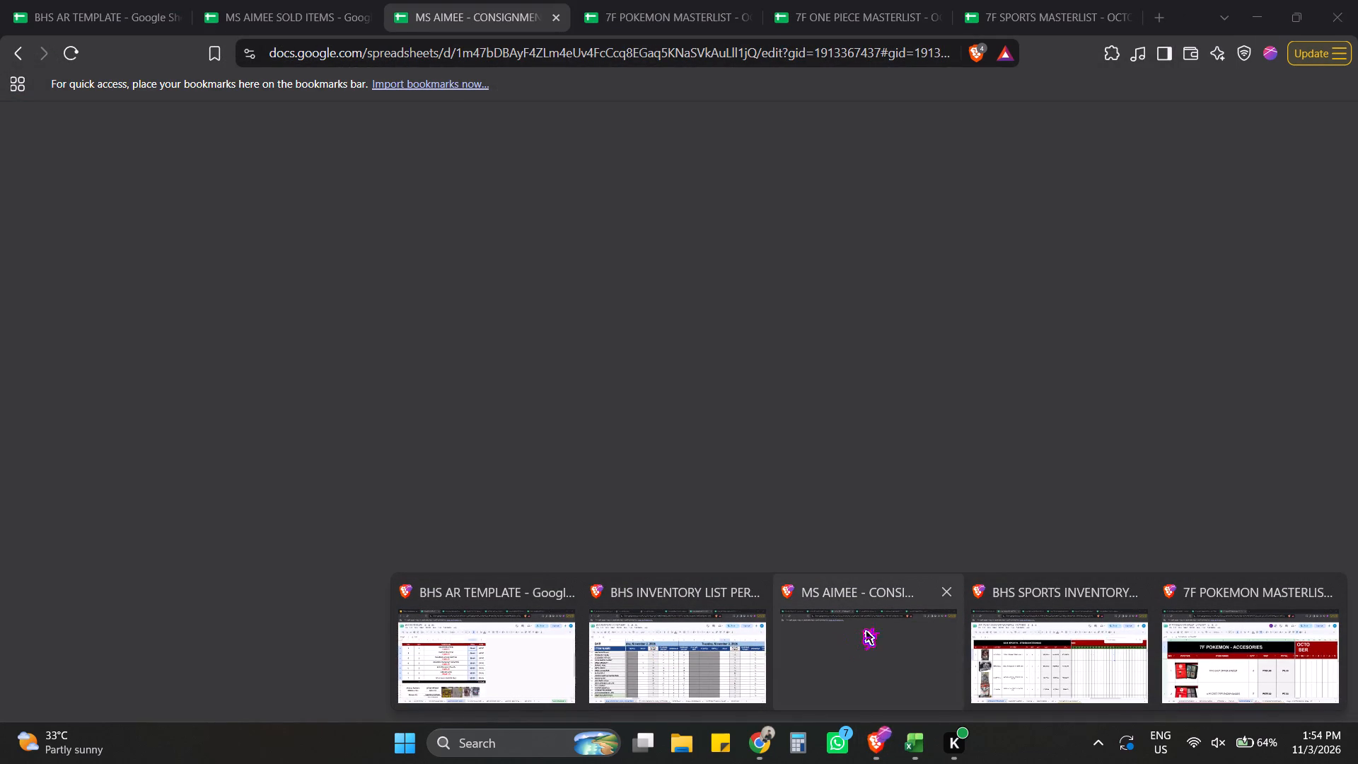
click(953, 590)
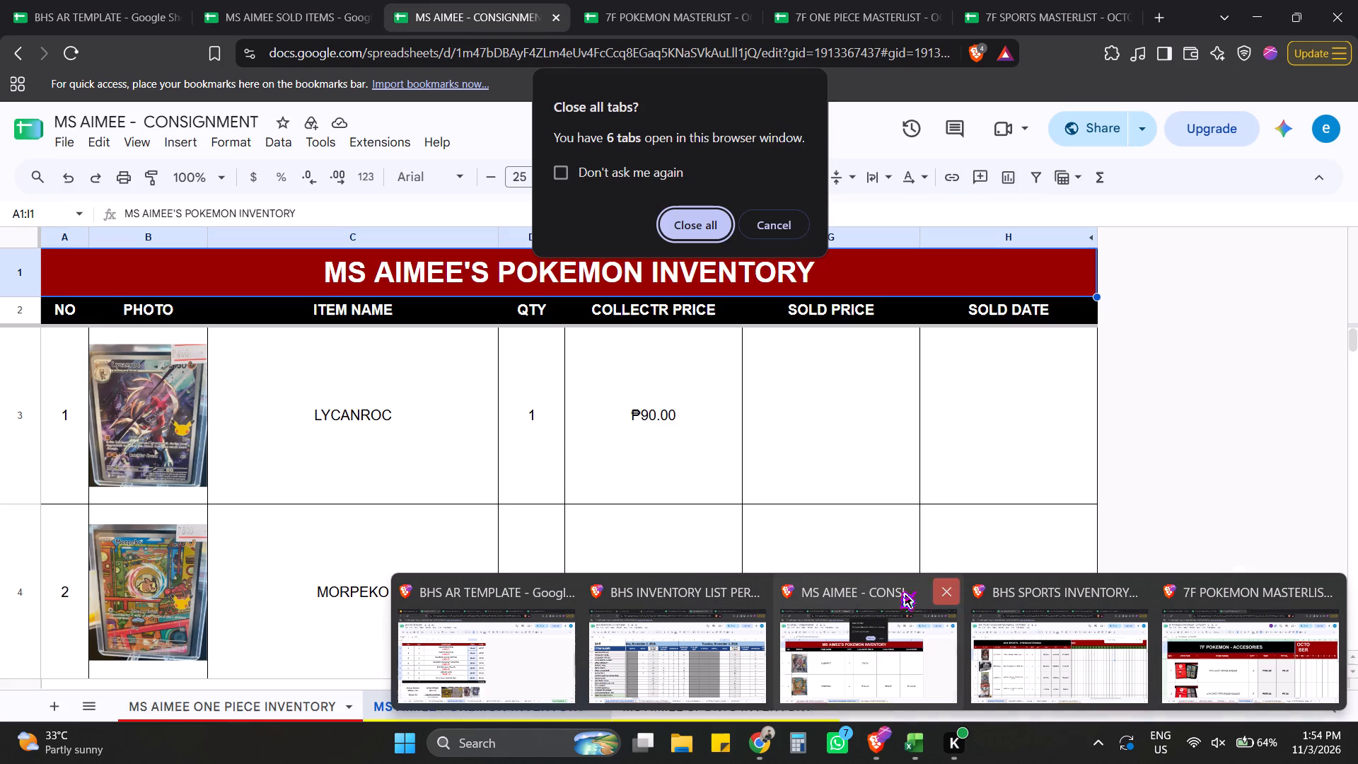
click(707, 228)
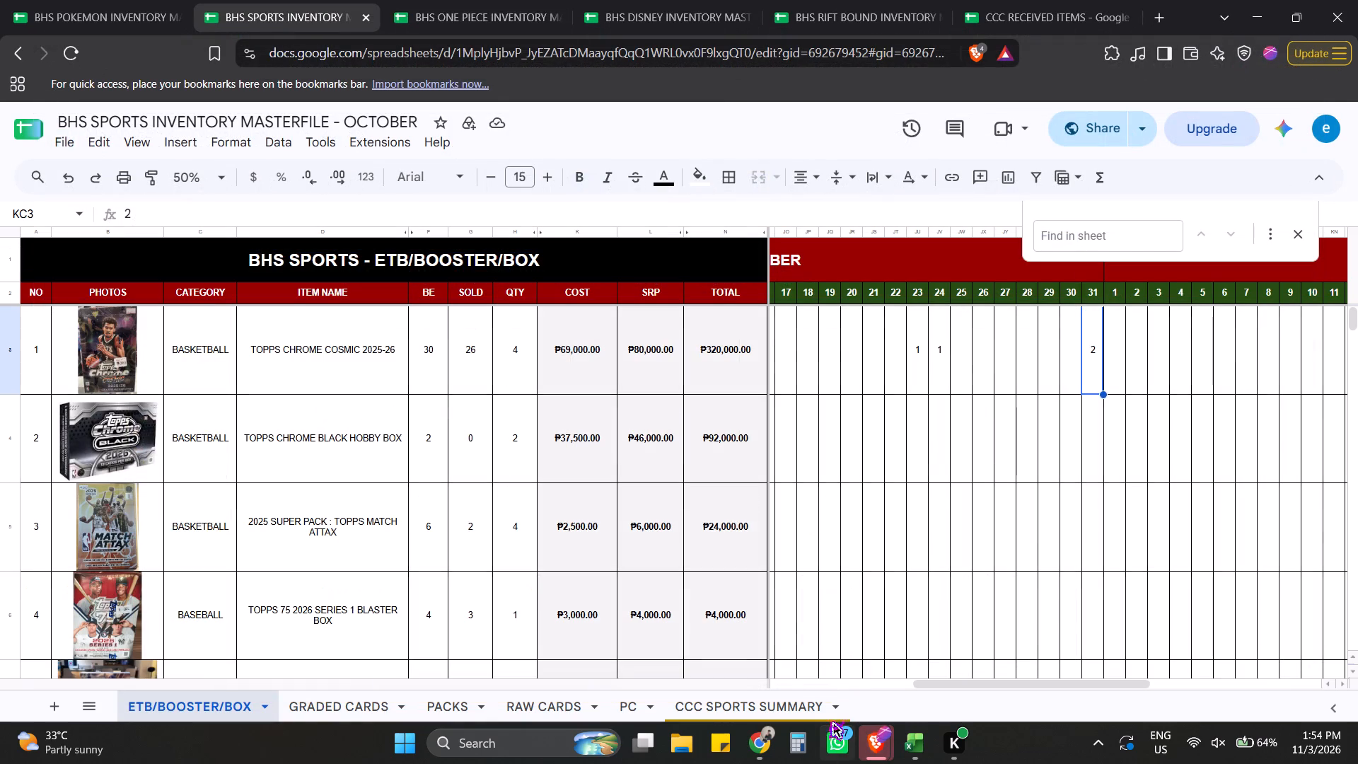
Open the 7F SPORTS MASTERLIST - OCTOBER spreadsheet in a new tab placed directly after the BHS Sports inventory tab.
click(492, 0)
click(320, 0)
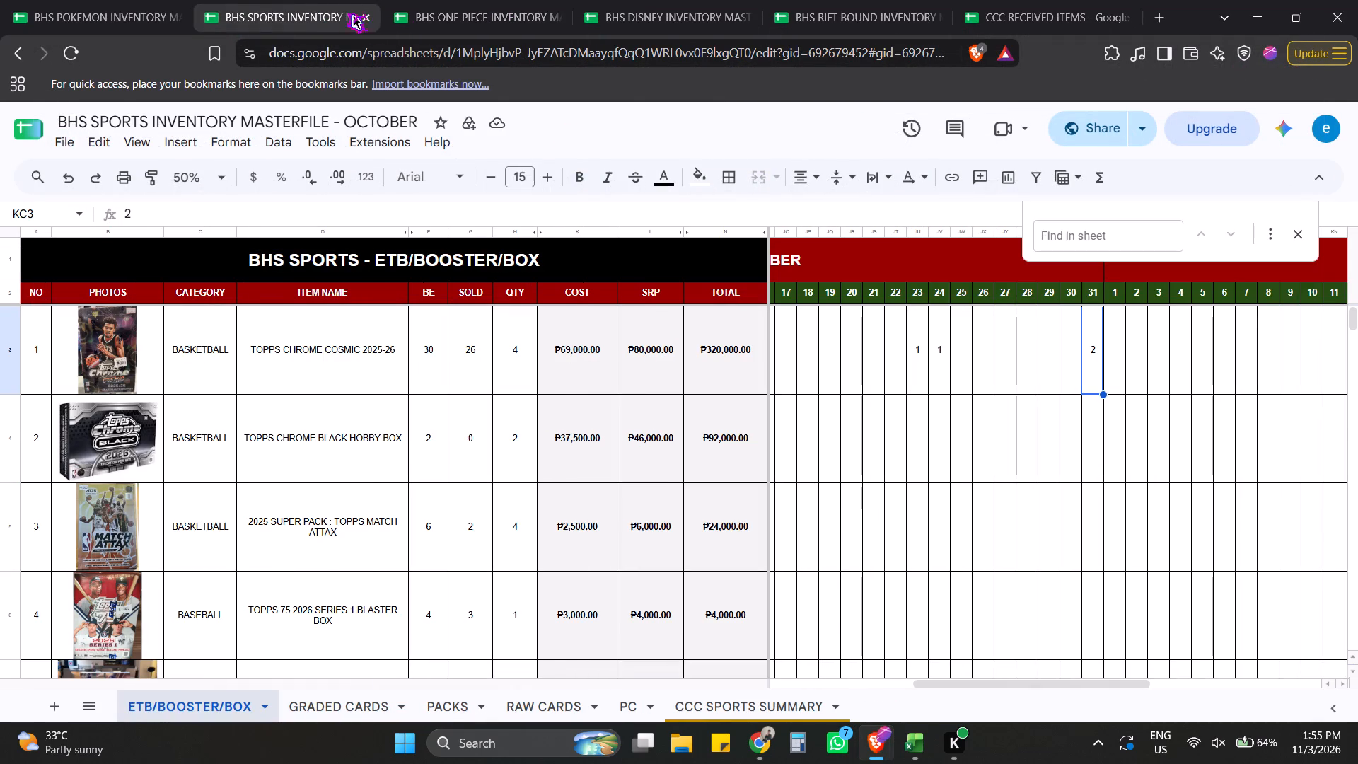
click(1159, 13)
drag(1064, 12, 852, 33)
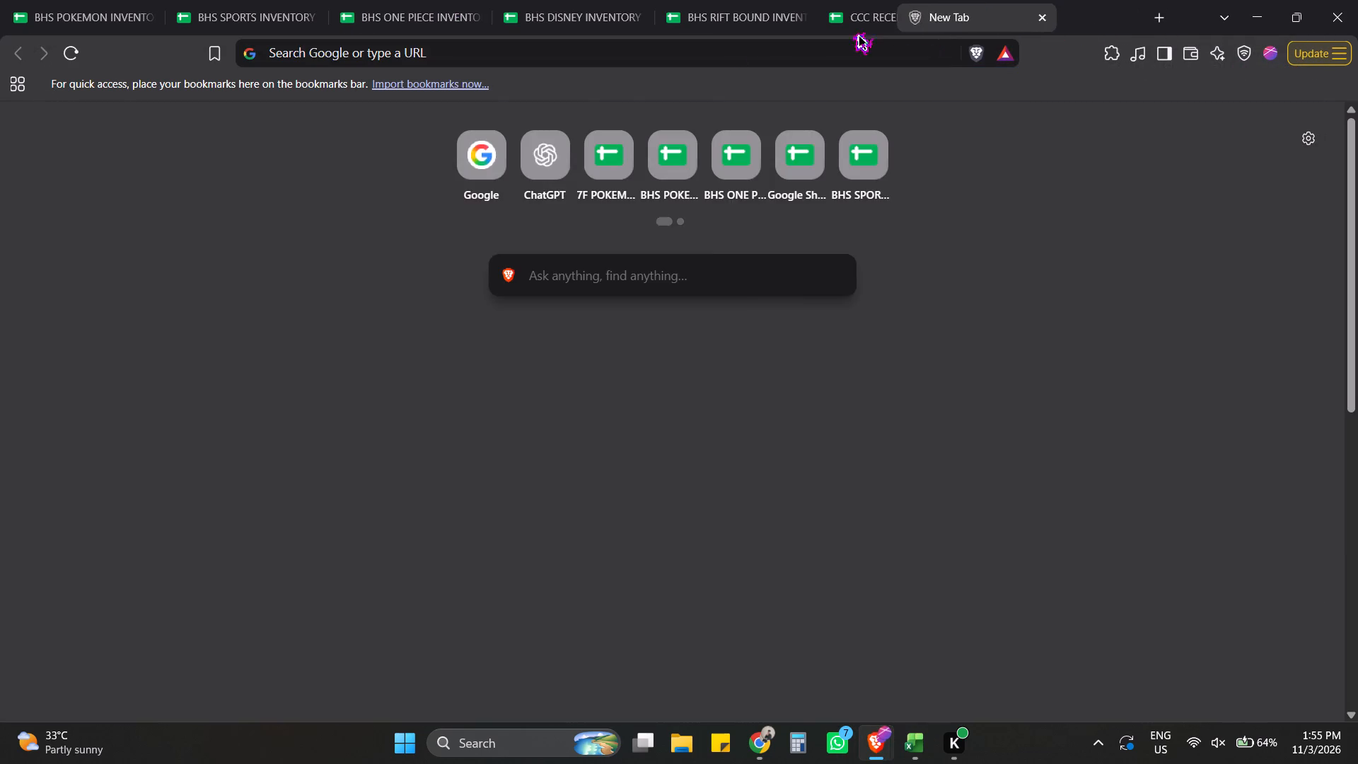
drag(852, 33, 434, 40)
click(407, 17)
click(421, 47)
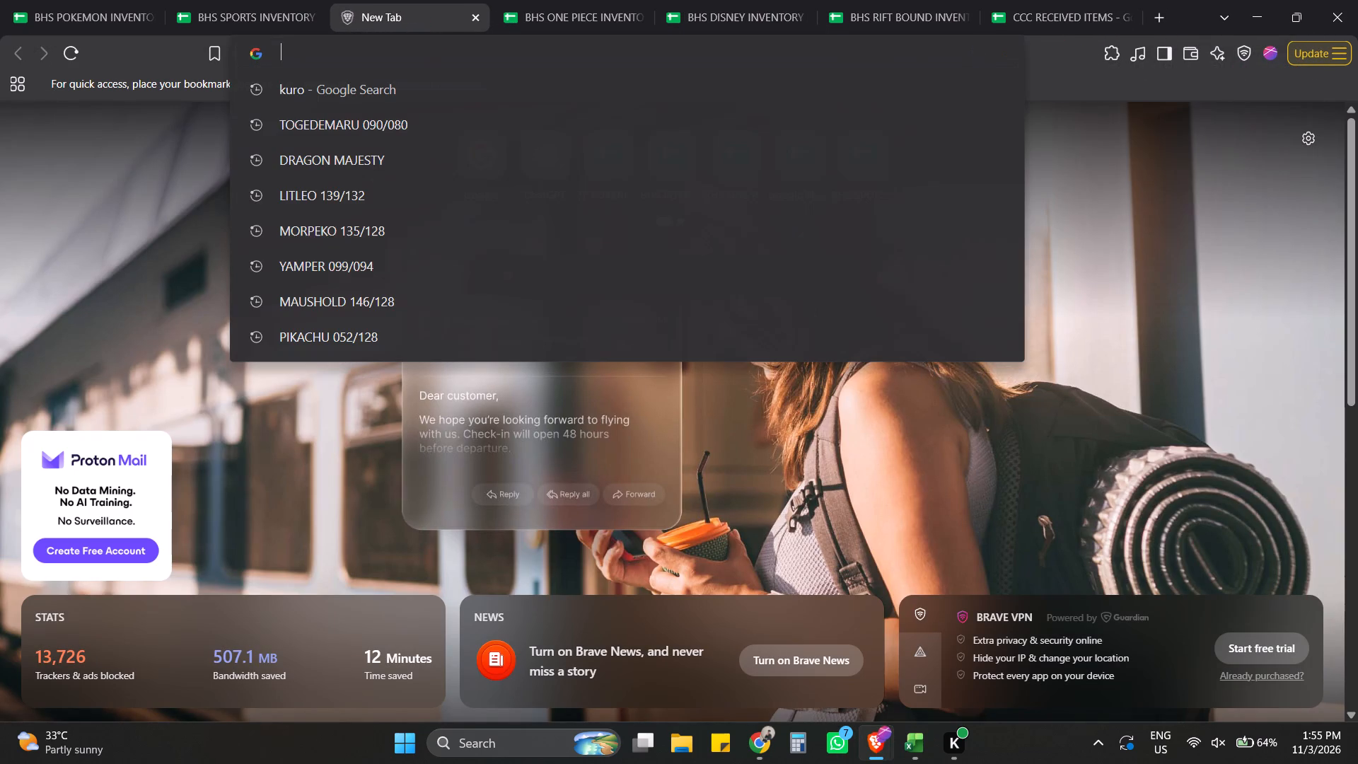
text(7F S)
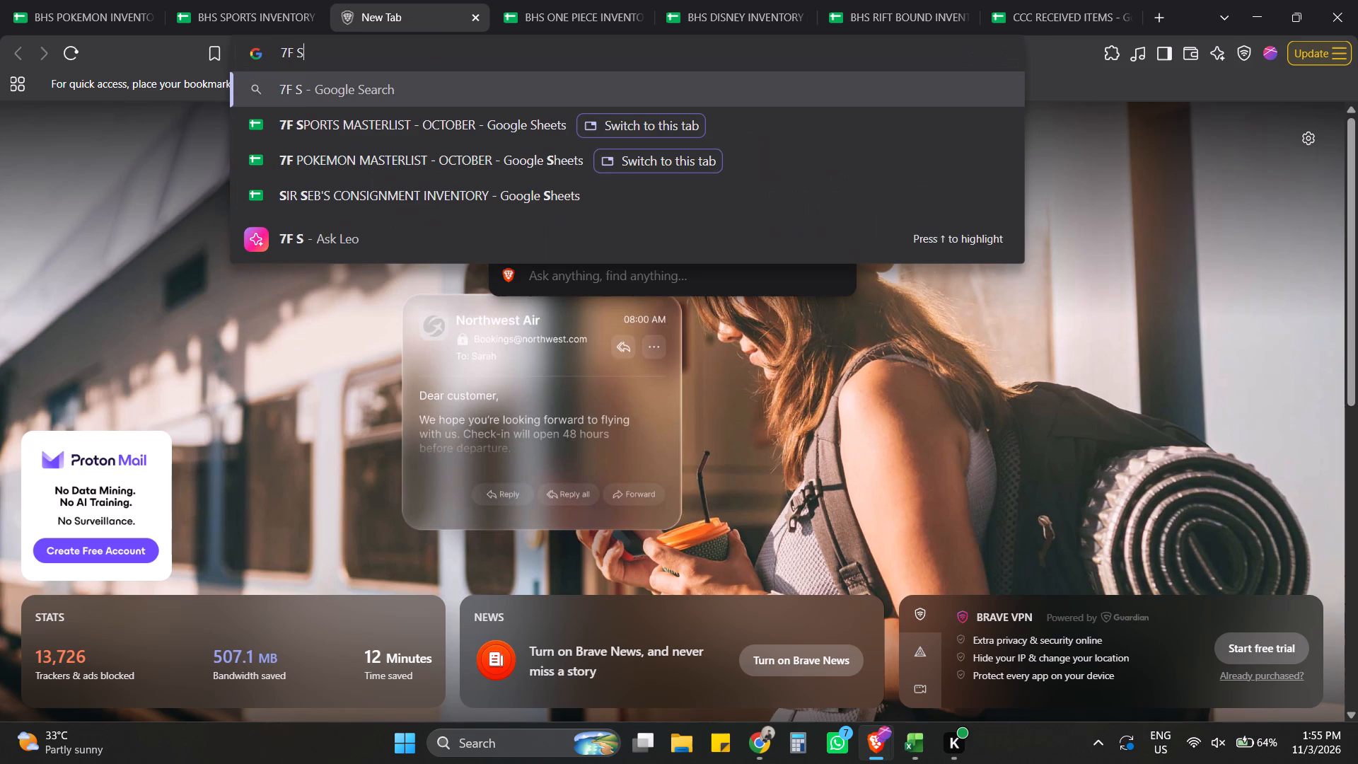
key(p)
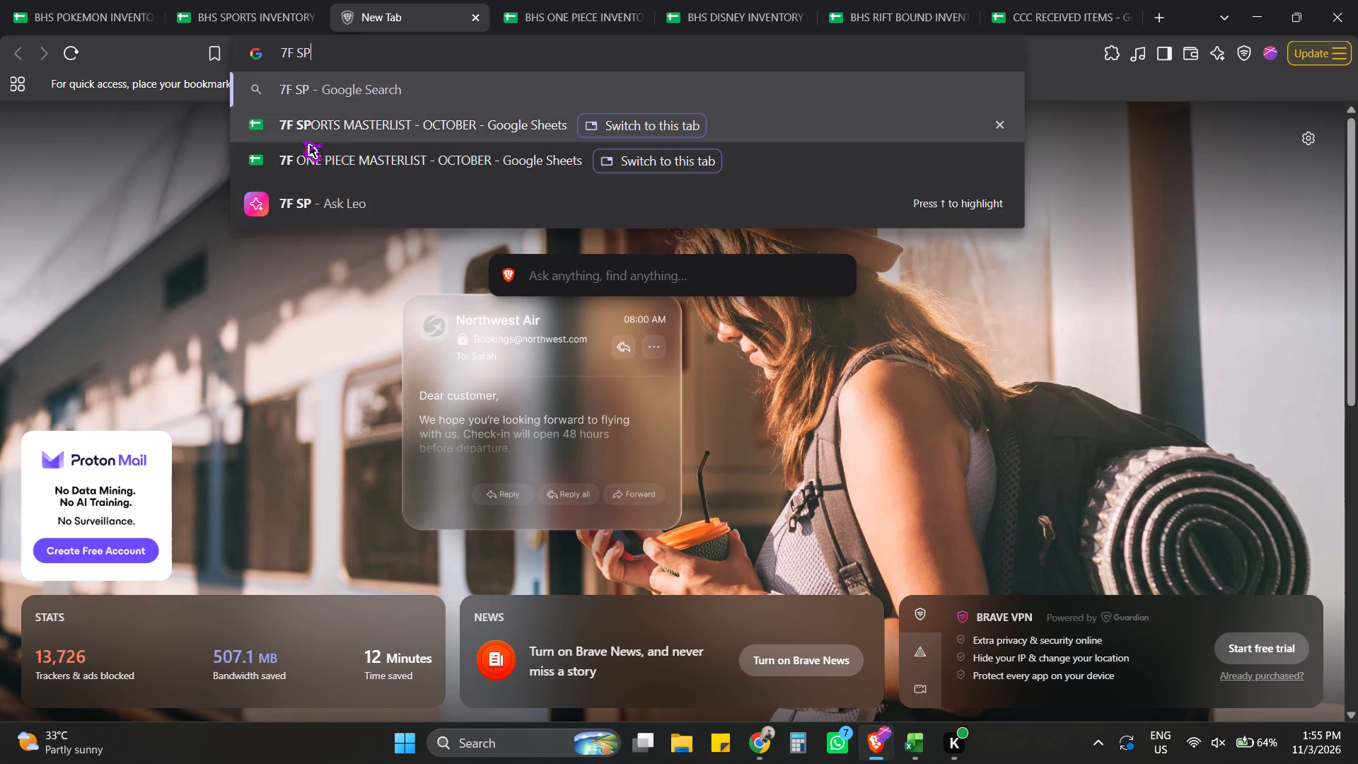
click(315, 134)
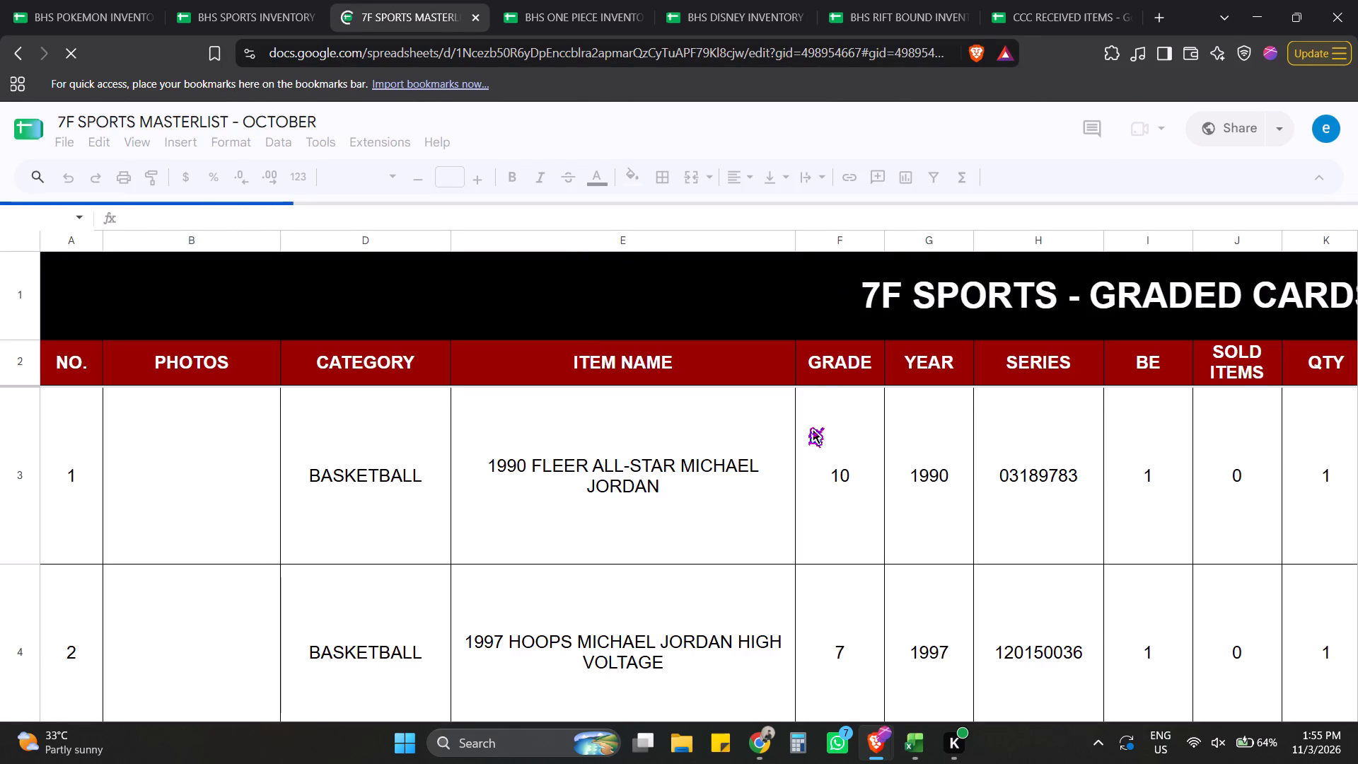
Show the ETB/BOOSTER/BOX sheet of the 7F Sports masterlist at 75% zoom.
click(193, 696)
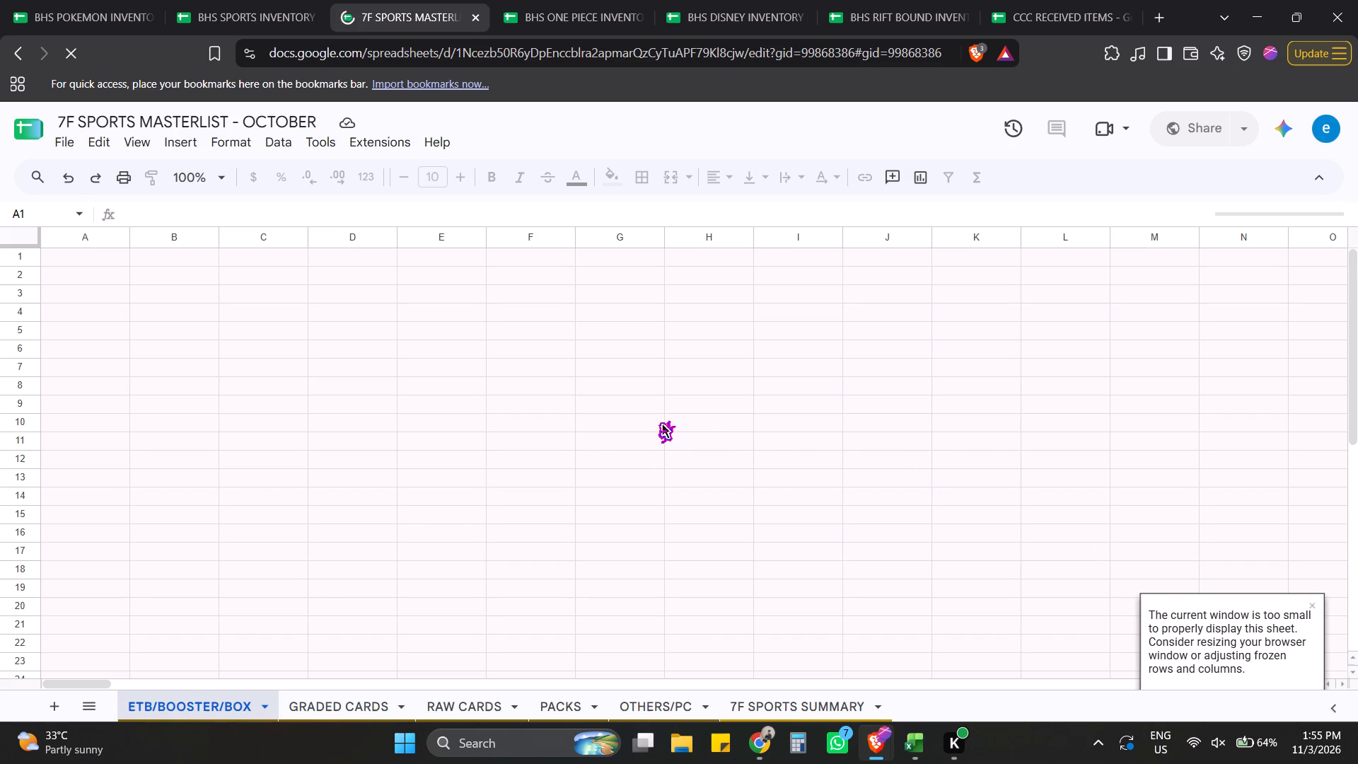
click(1317, 603)
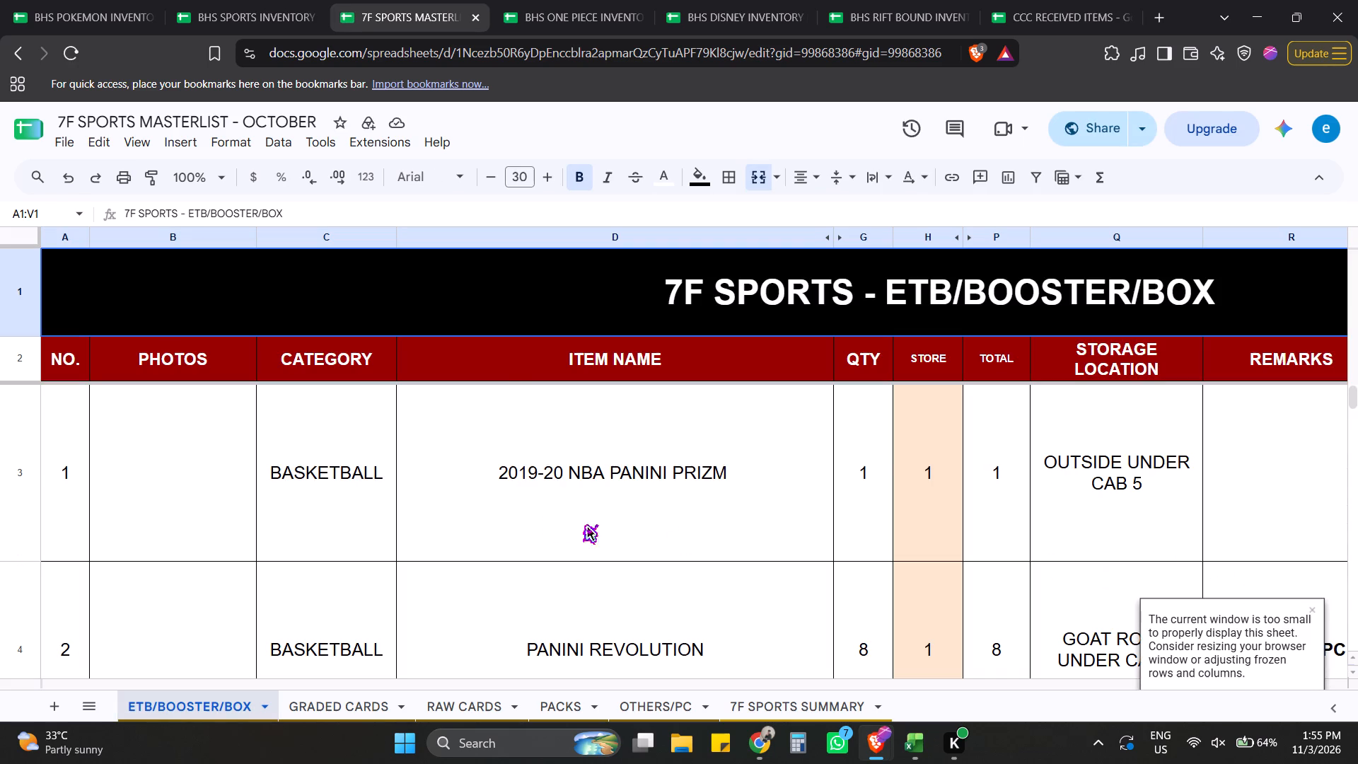
click(209, 178)
click(183, 244)
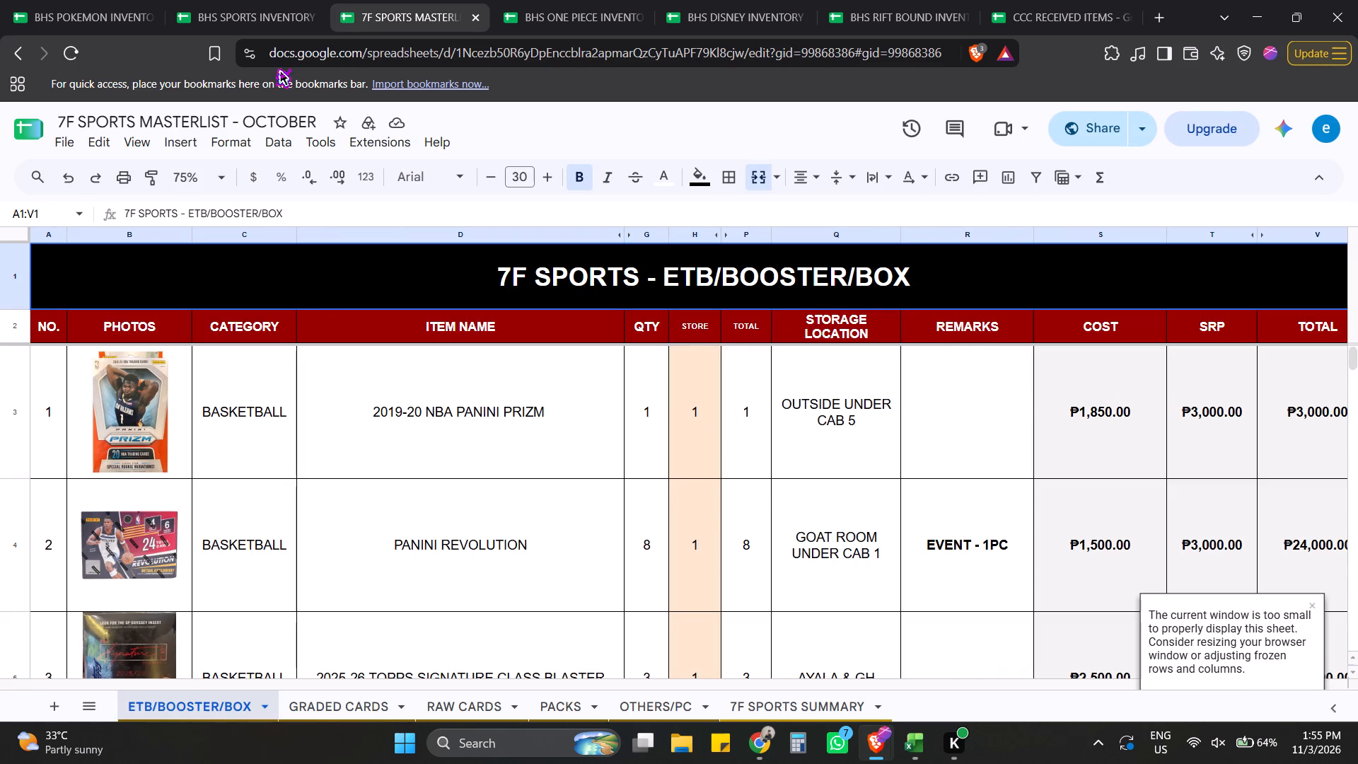
Search the BHS Sports ETB/BOOSTER/BOX sheet for PRIZM.
click(247, 0)
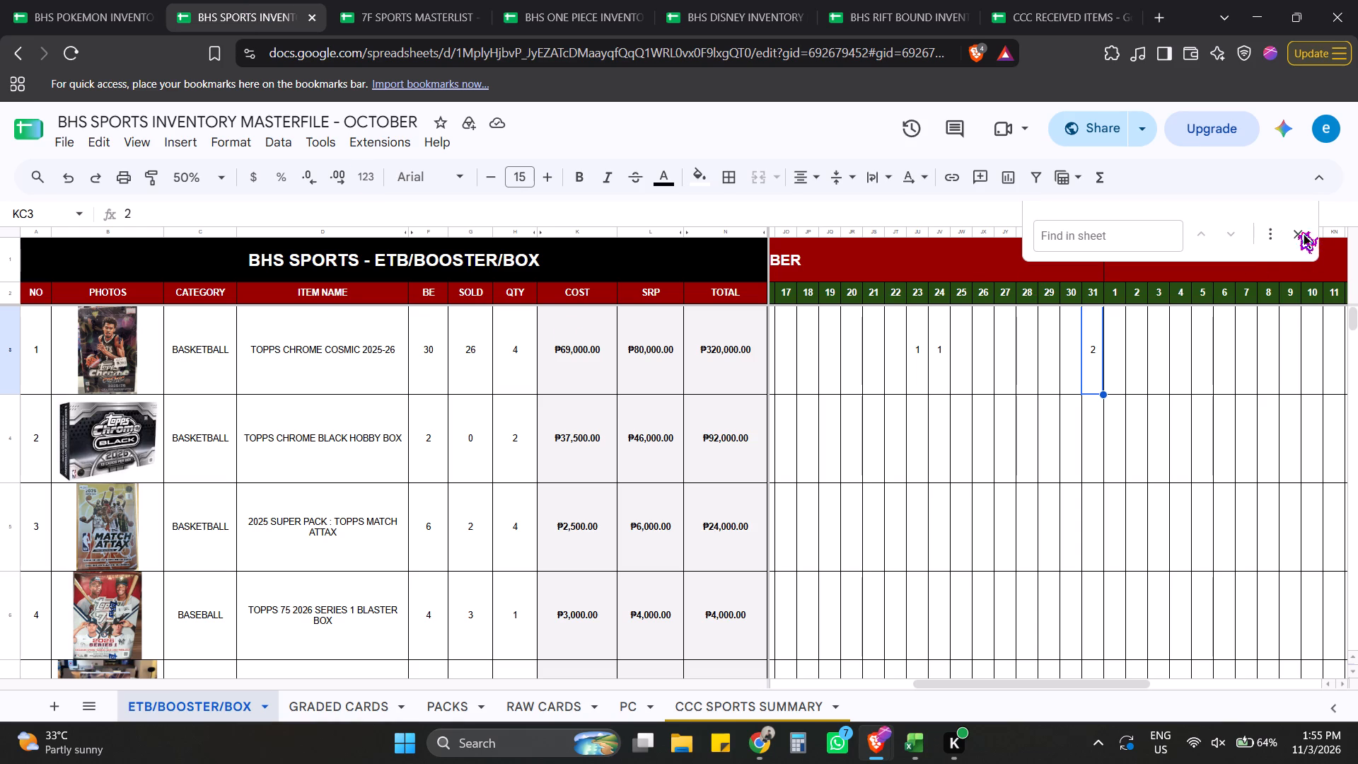
click(1297, 231)
key(ctrl+f)
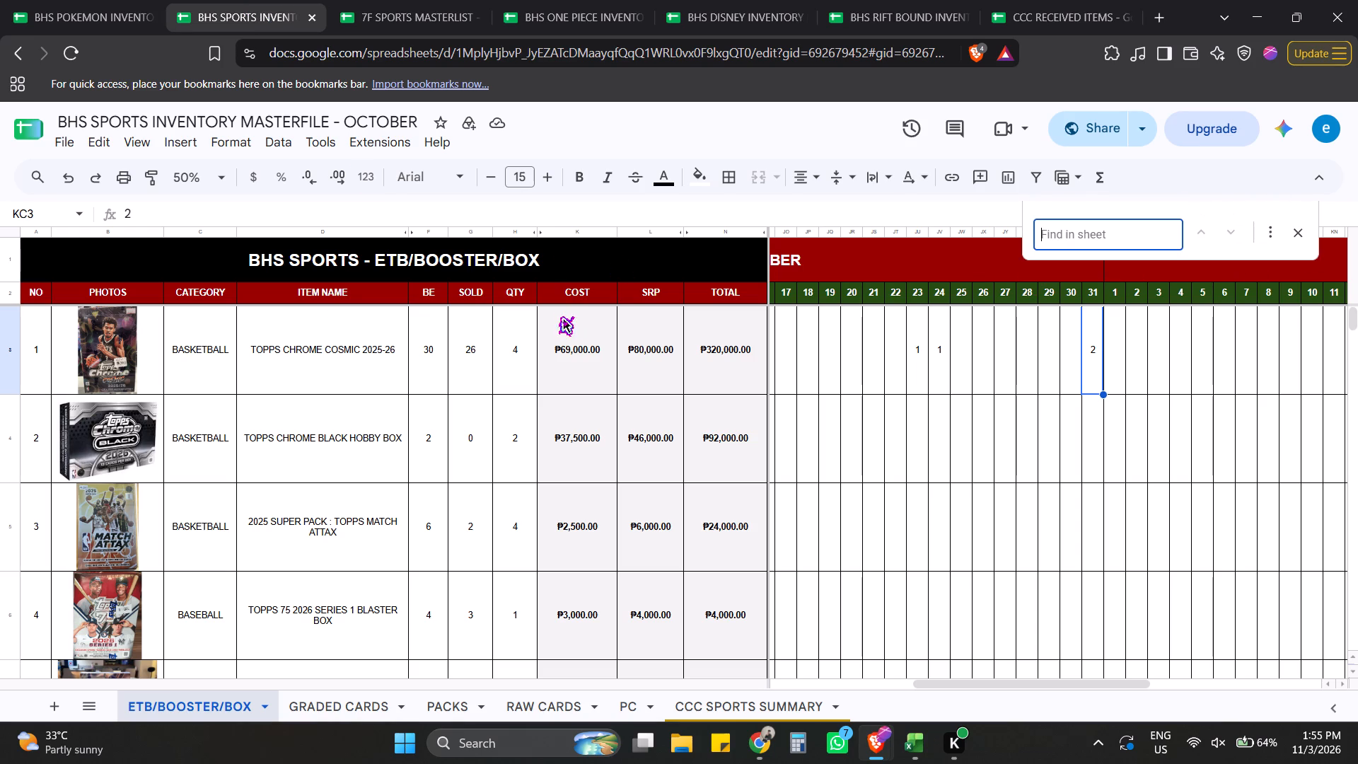
text(PRIZM)
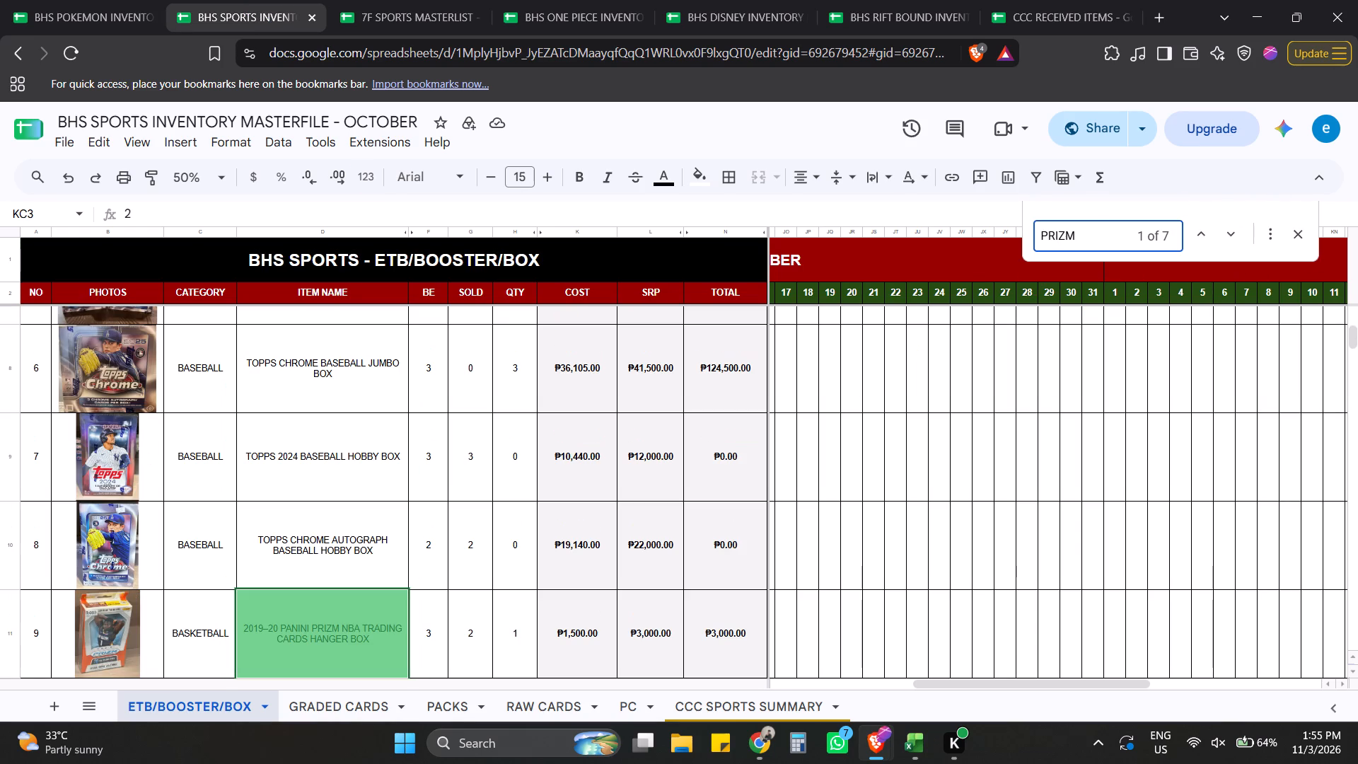
Check the Panini Revolution entry in the 7F Sports masterlist and search the BHS Sports sheet for REVOLU.
click(424, 0)
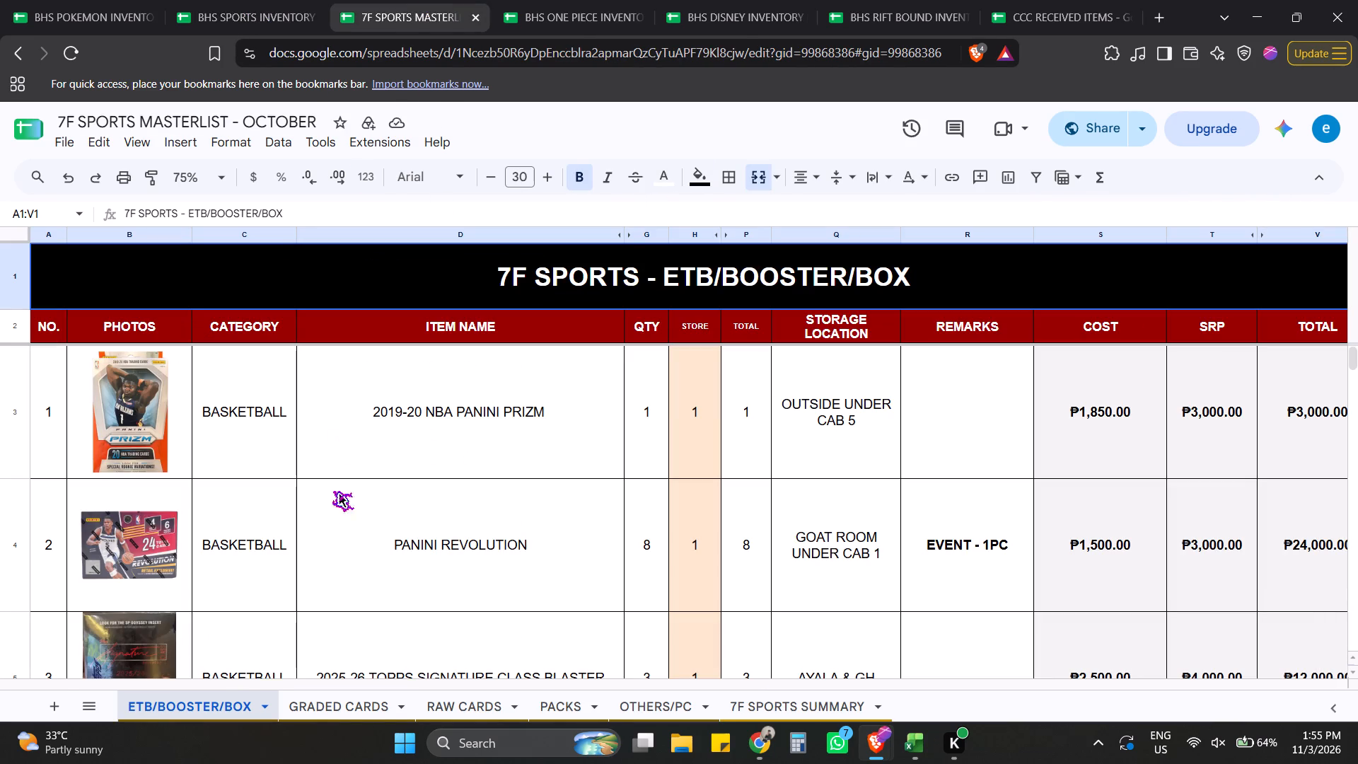
click(442, 567)
scroll(449, 538, down, 2)
click(245, 0)
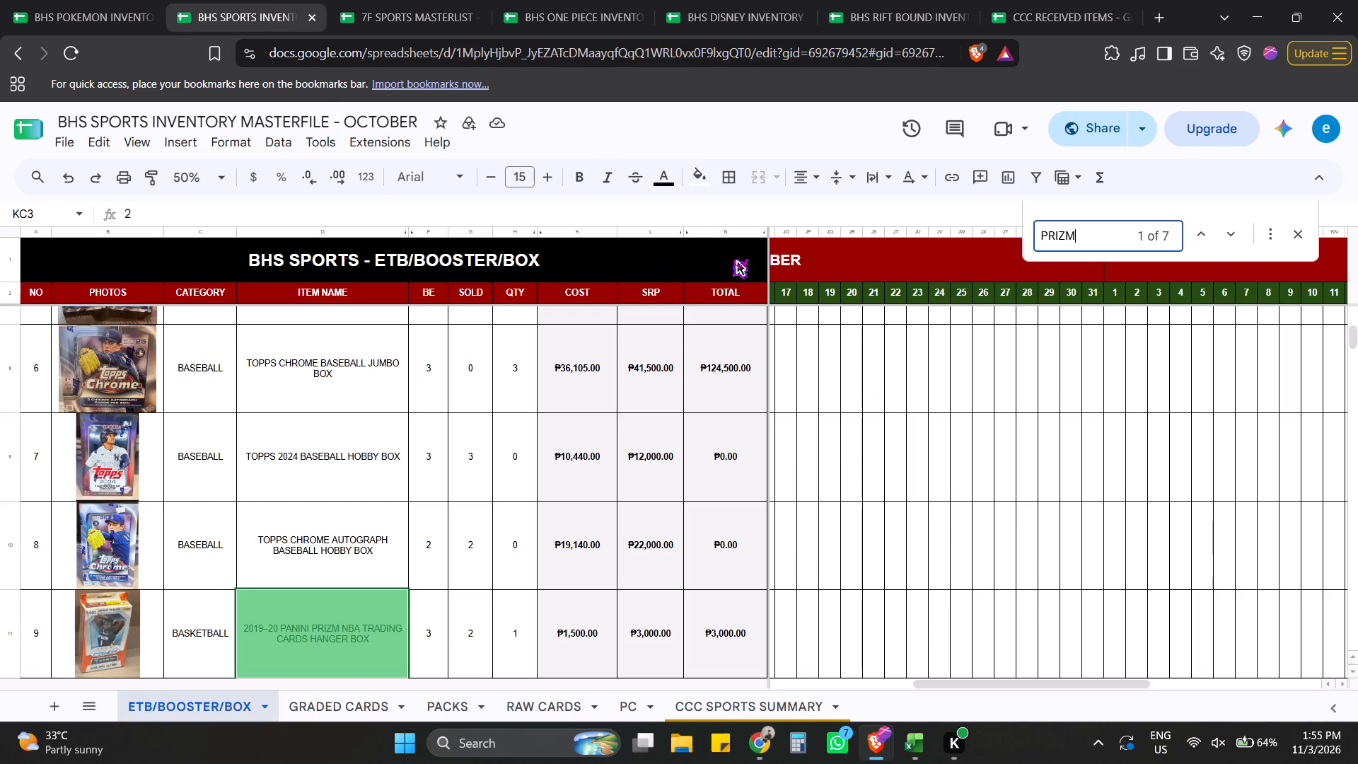
drag(1091, 230, 970, 228)
text(REVOLU)
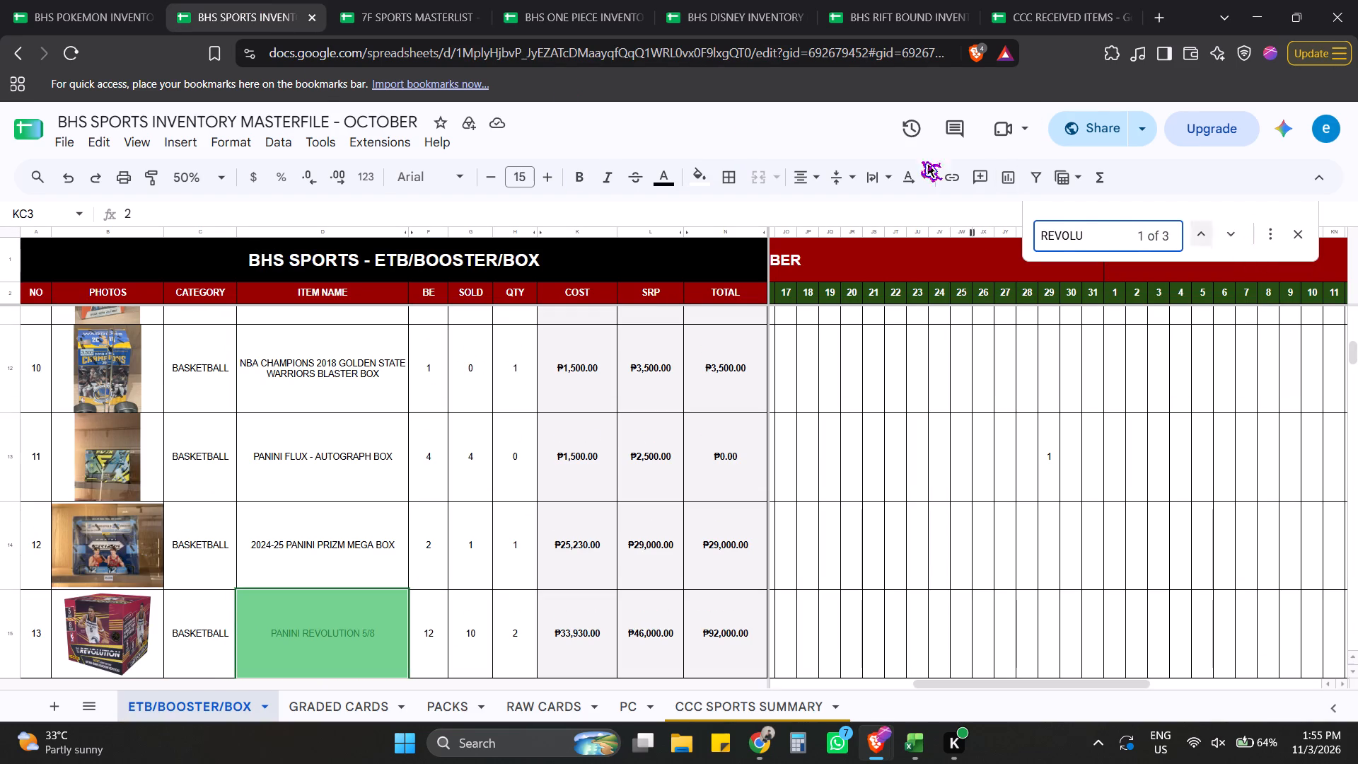
Step through the REVOLU matches in the BHS Sports sheet, comparing them with the 7F masterlist's Panini Revolution item.
click(419, 0)
click(248, 0)
click(1231, 237)
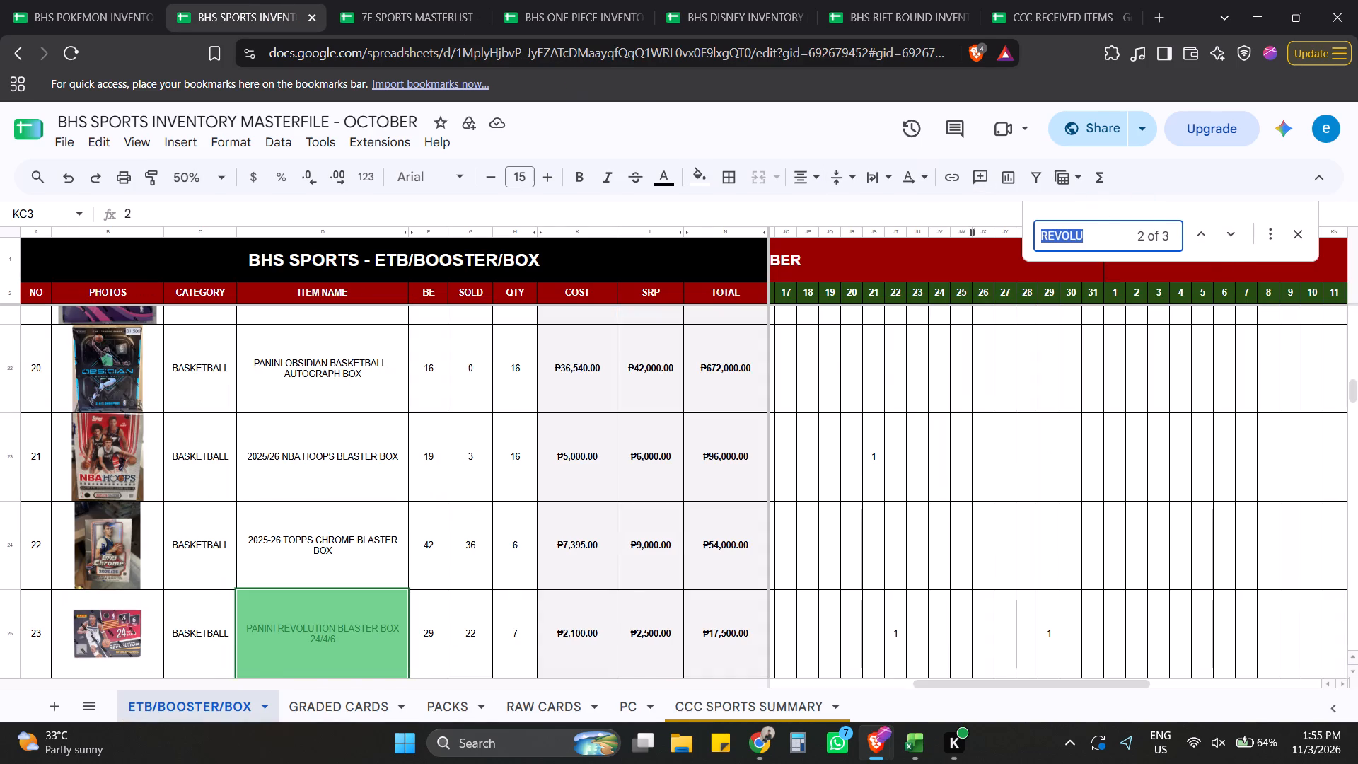
click(401, 0)
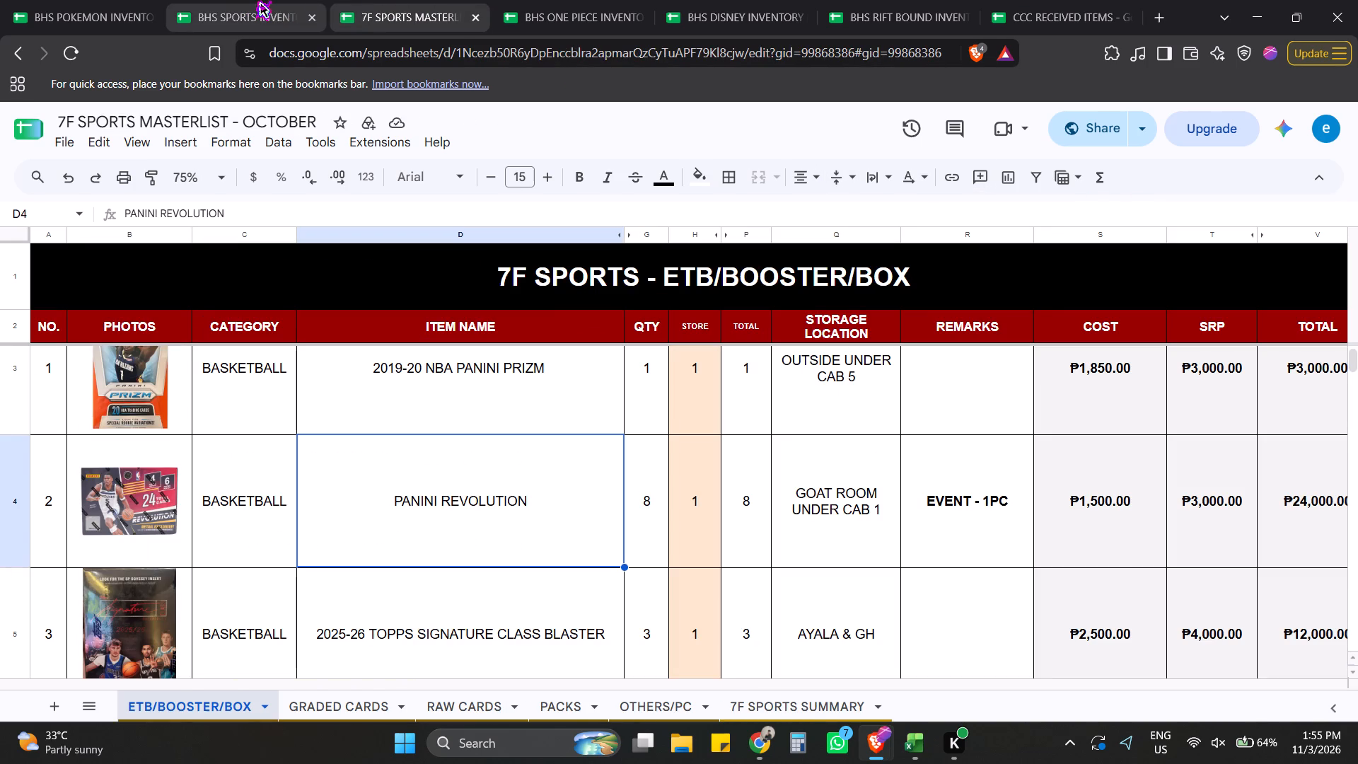
click(254, 0)
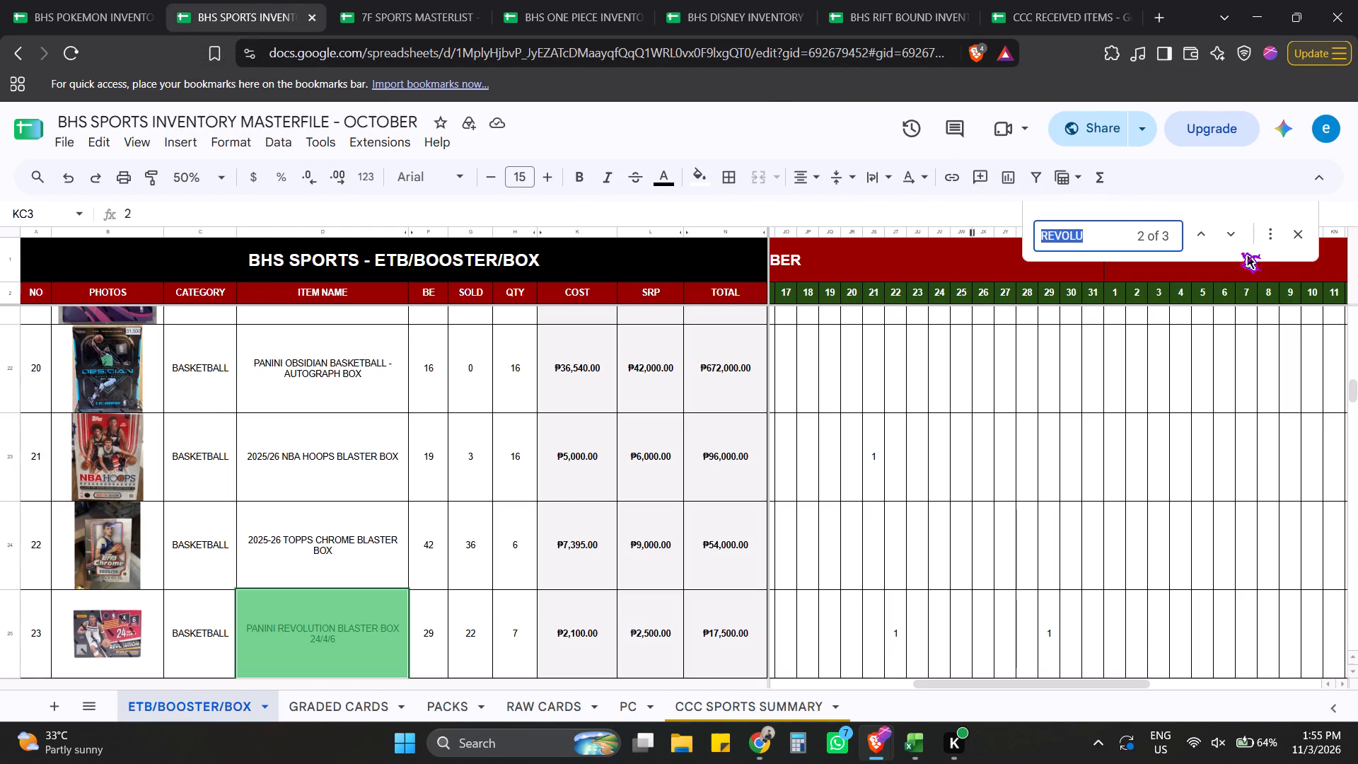
click(1223, 235)
click(1197, 235)
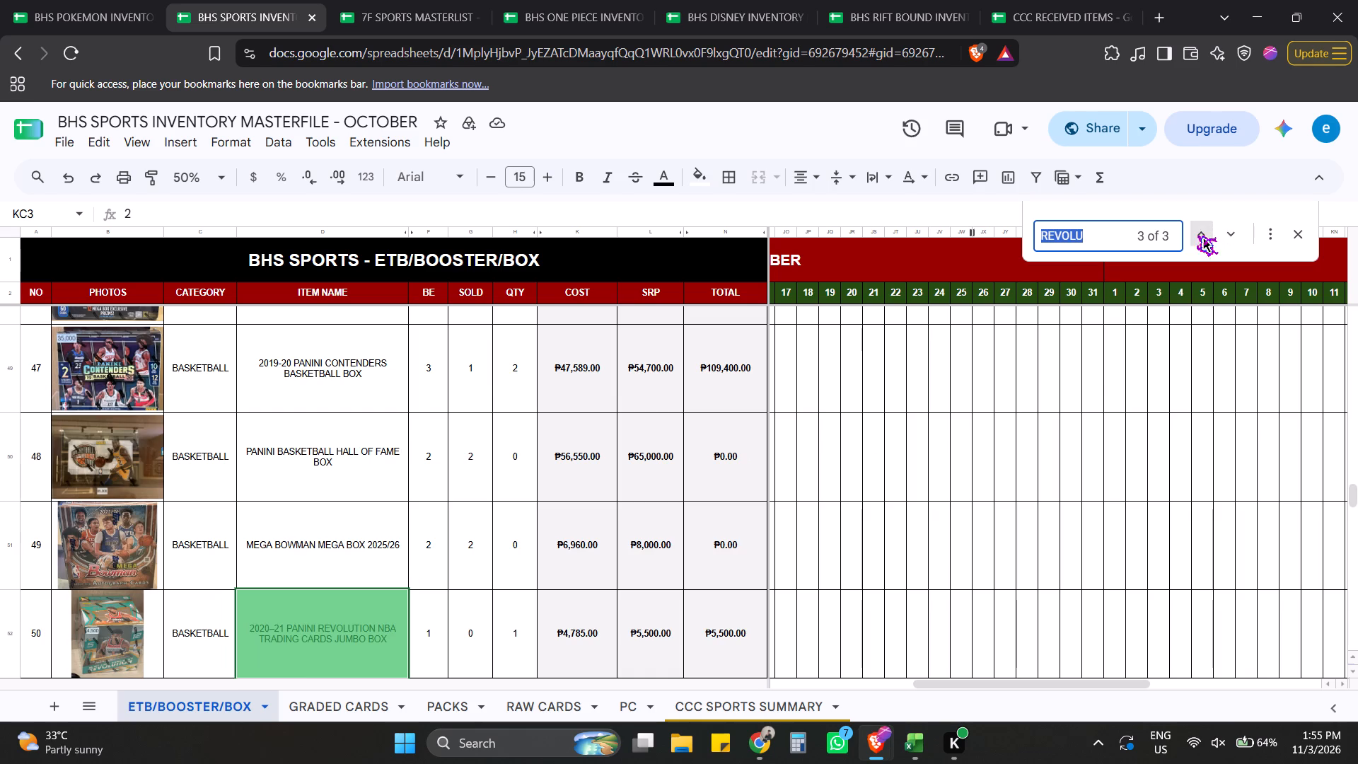
Set the SRP of the Panini Revolution item in the 7F Sports masterlist to 2500.
click(434, 0)
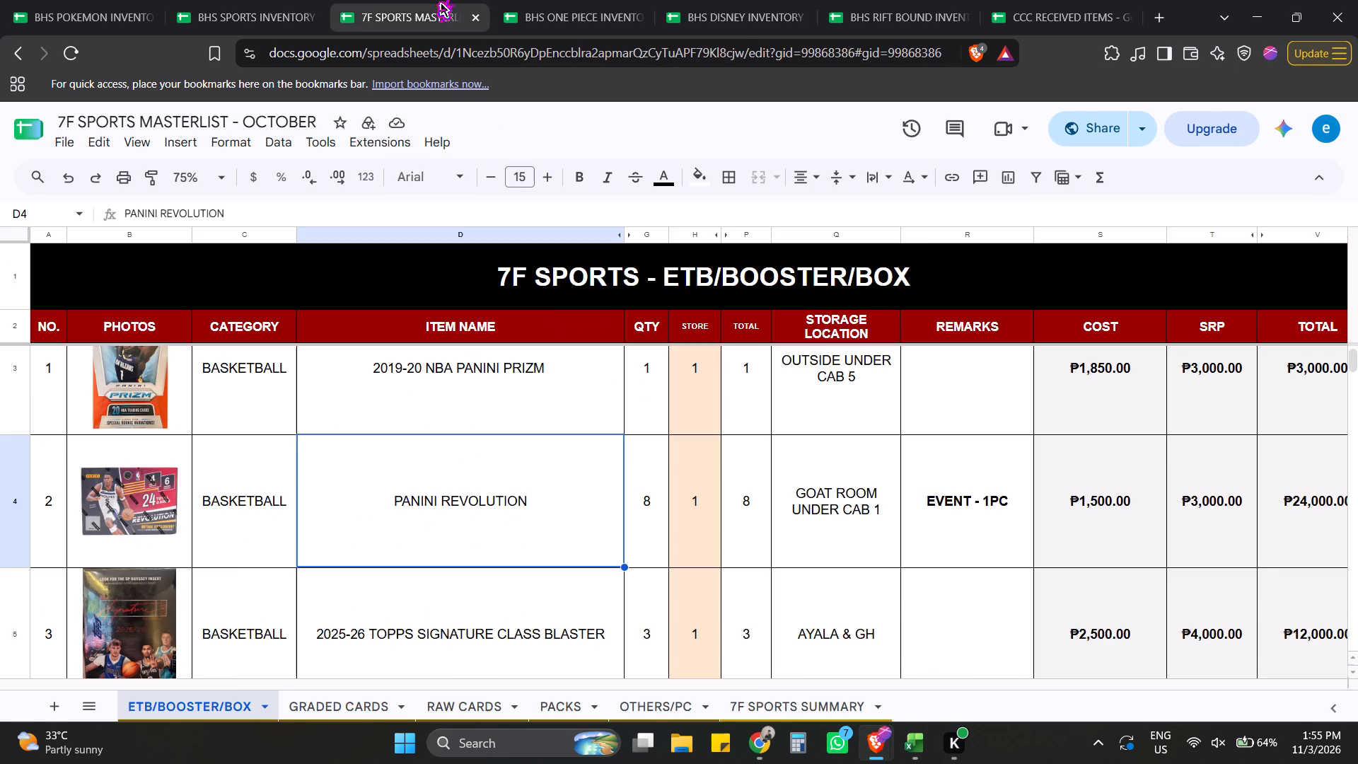
click(1188, 519)
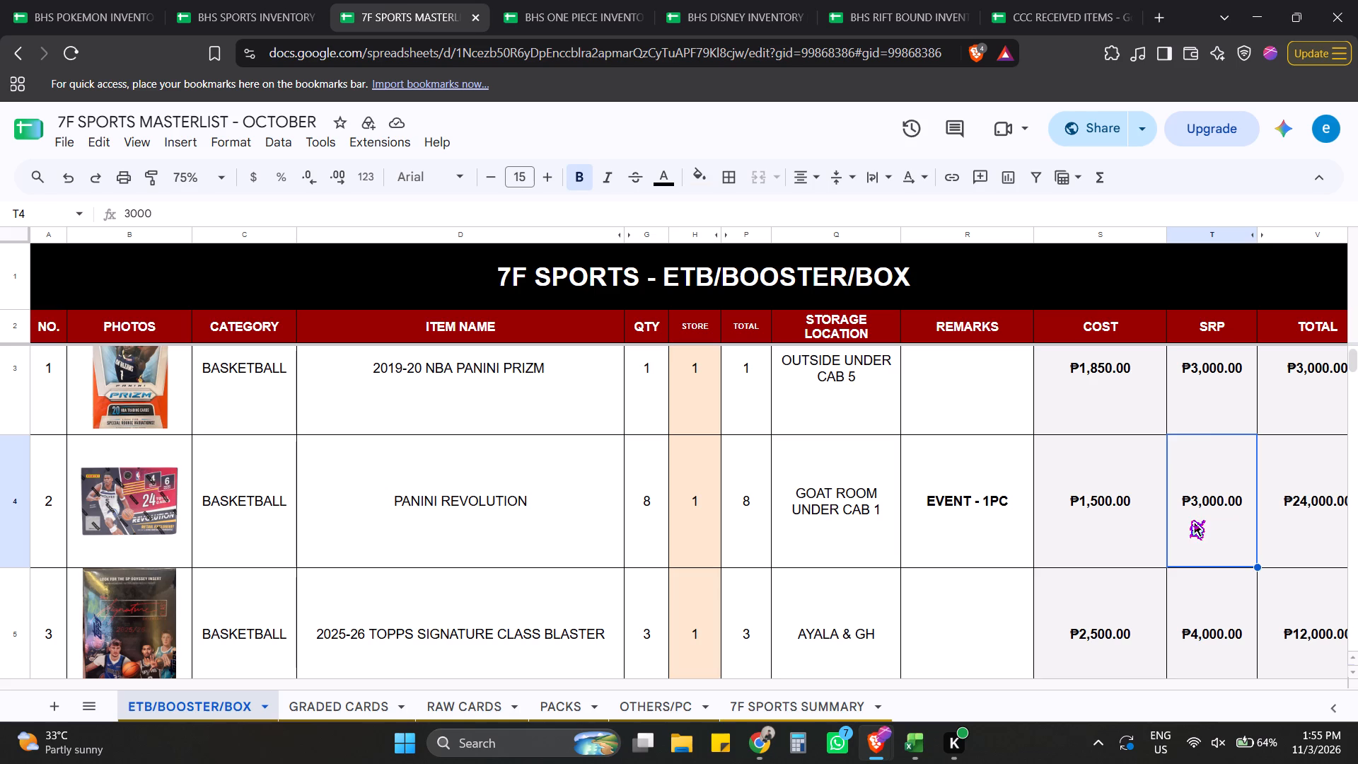
text(2500)
key(Return)
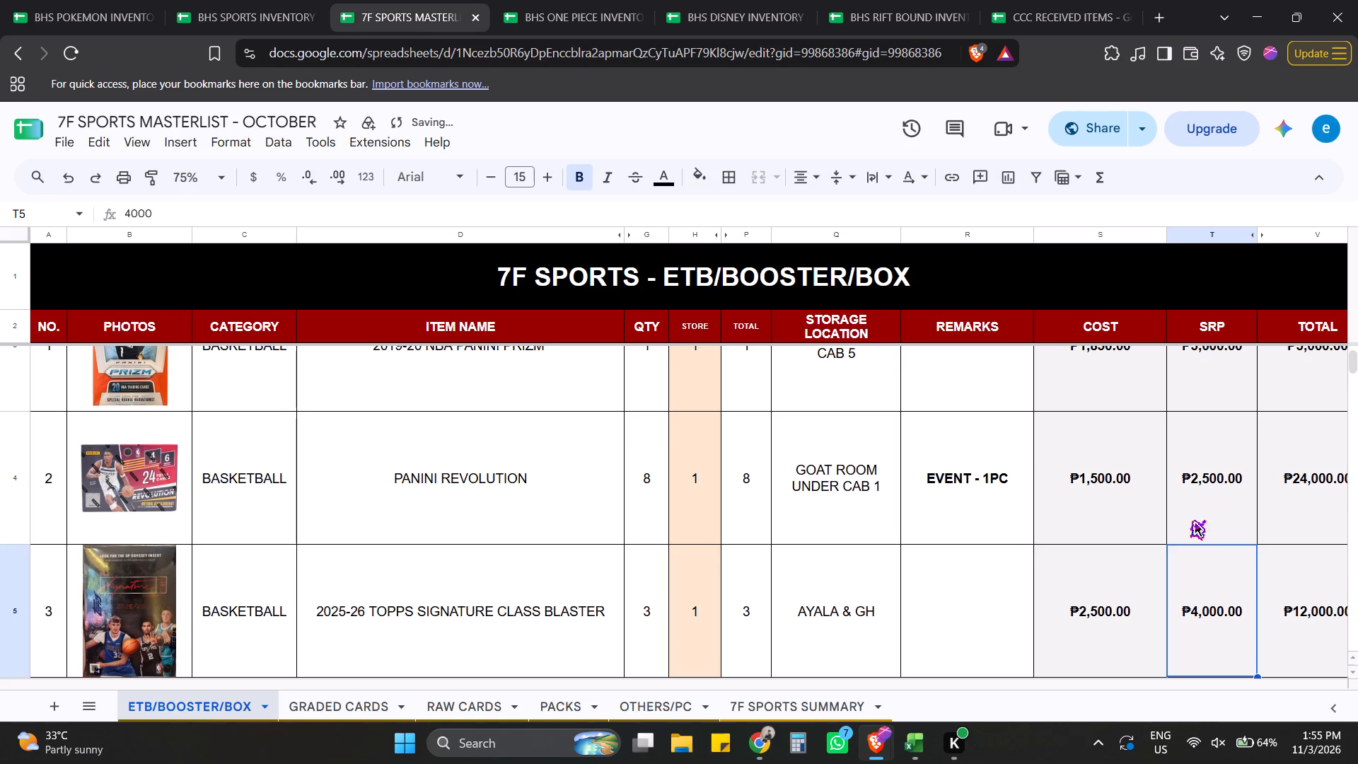
Compare the BHS Sports Panini Revolution Blaster Box 24/4/6 row with the Panini Revolution row in the 7F Sports masterlist.
click(216, 0)
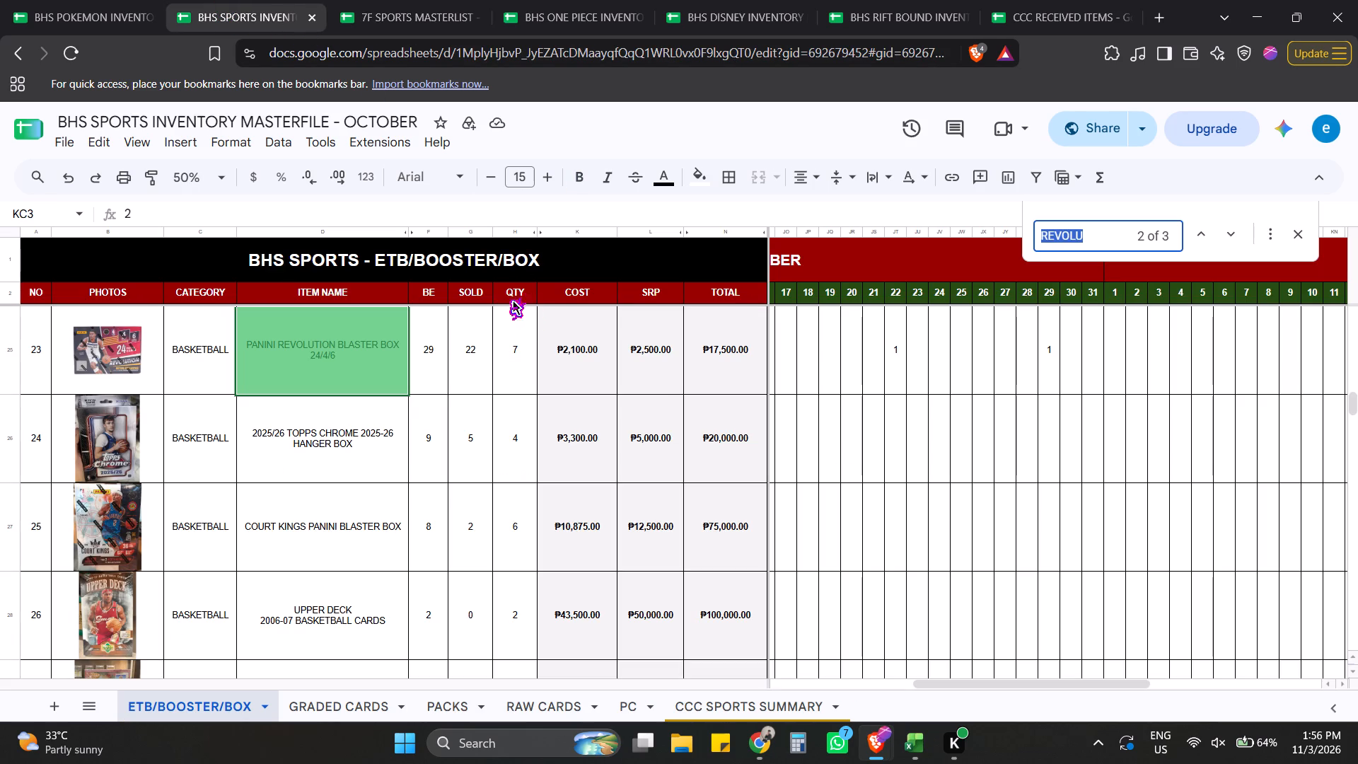
click(374, 0)
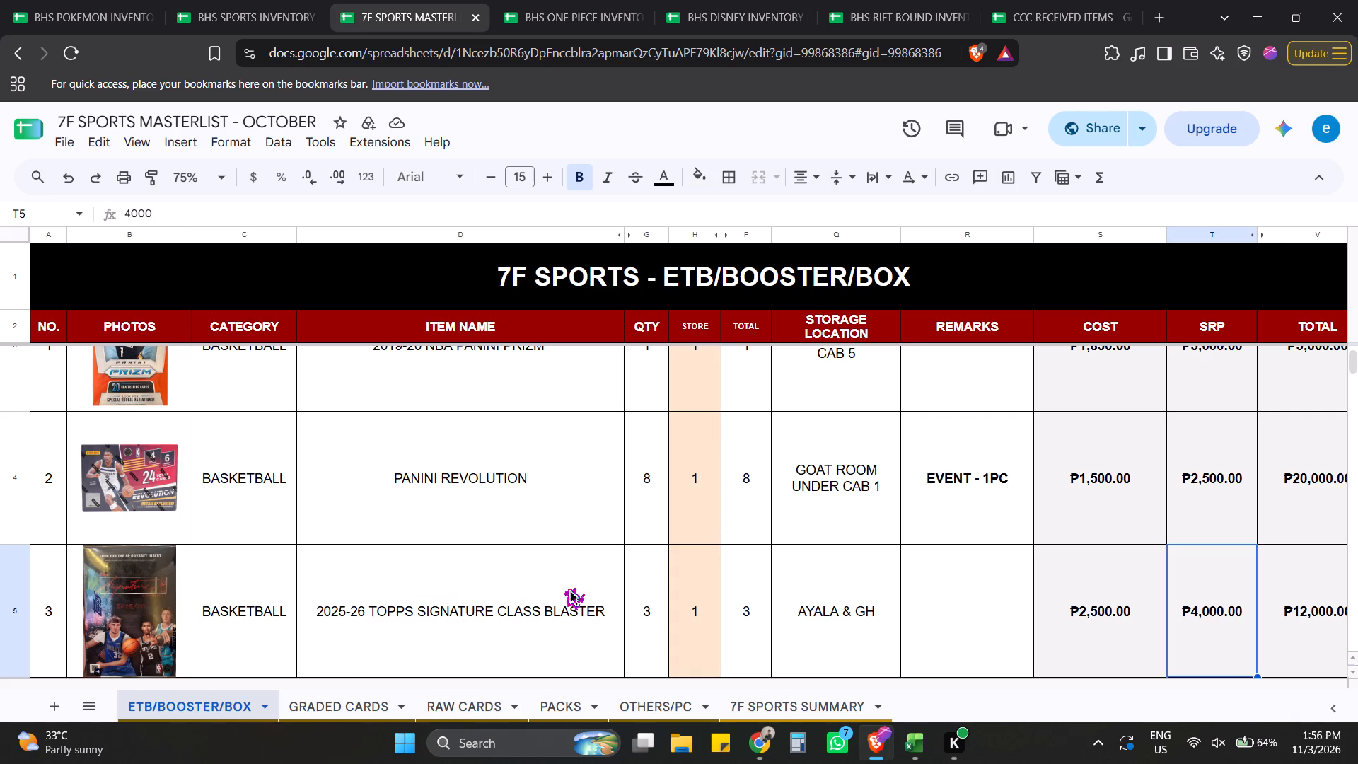
Search the BHS Sports sheet for BLASTER and then SIGNAT, stepping through the matches to the 2025-26 Topps Signature Class Blaster Box.
click(271, 0)
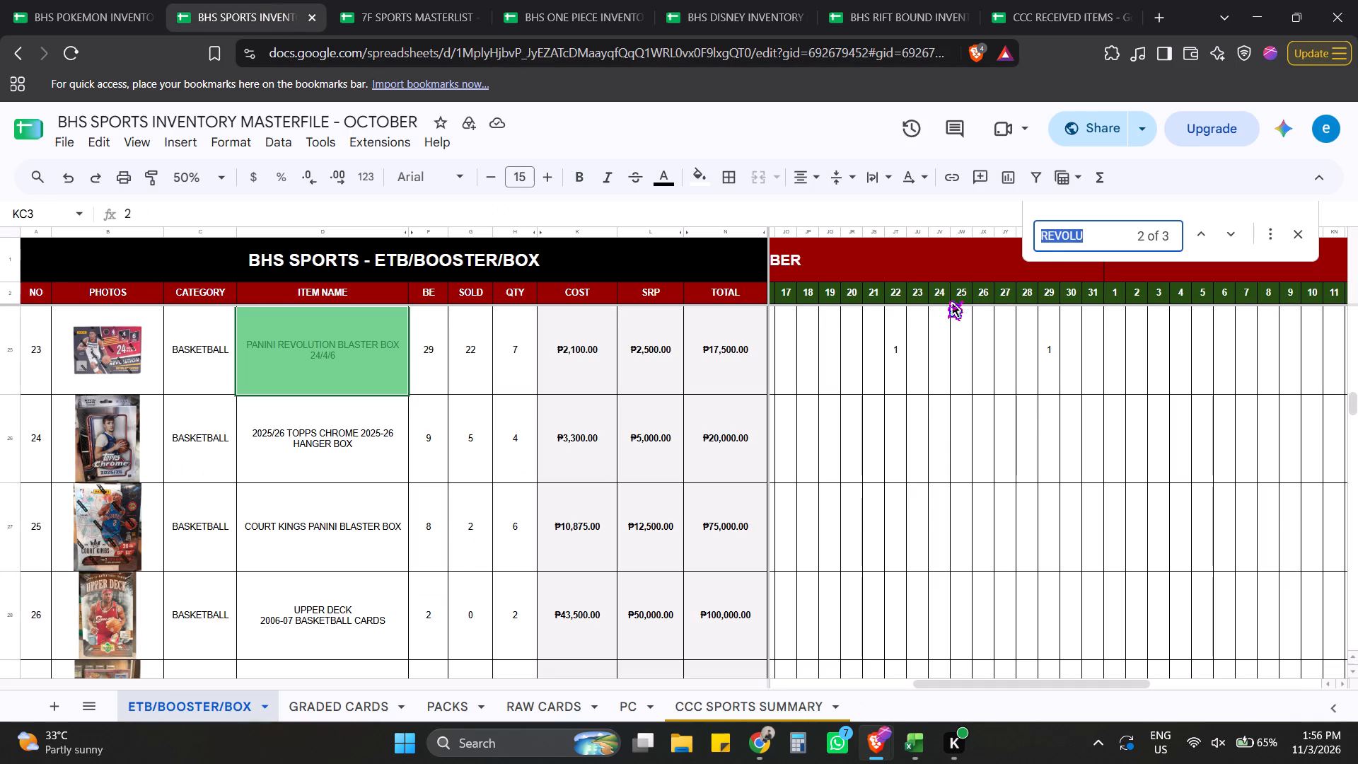
text(BLASTER)
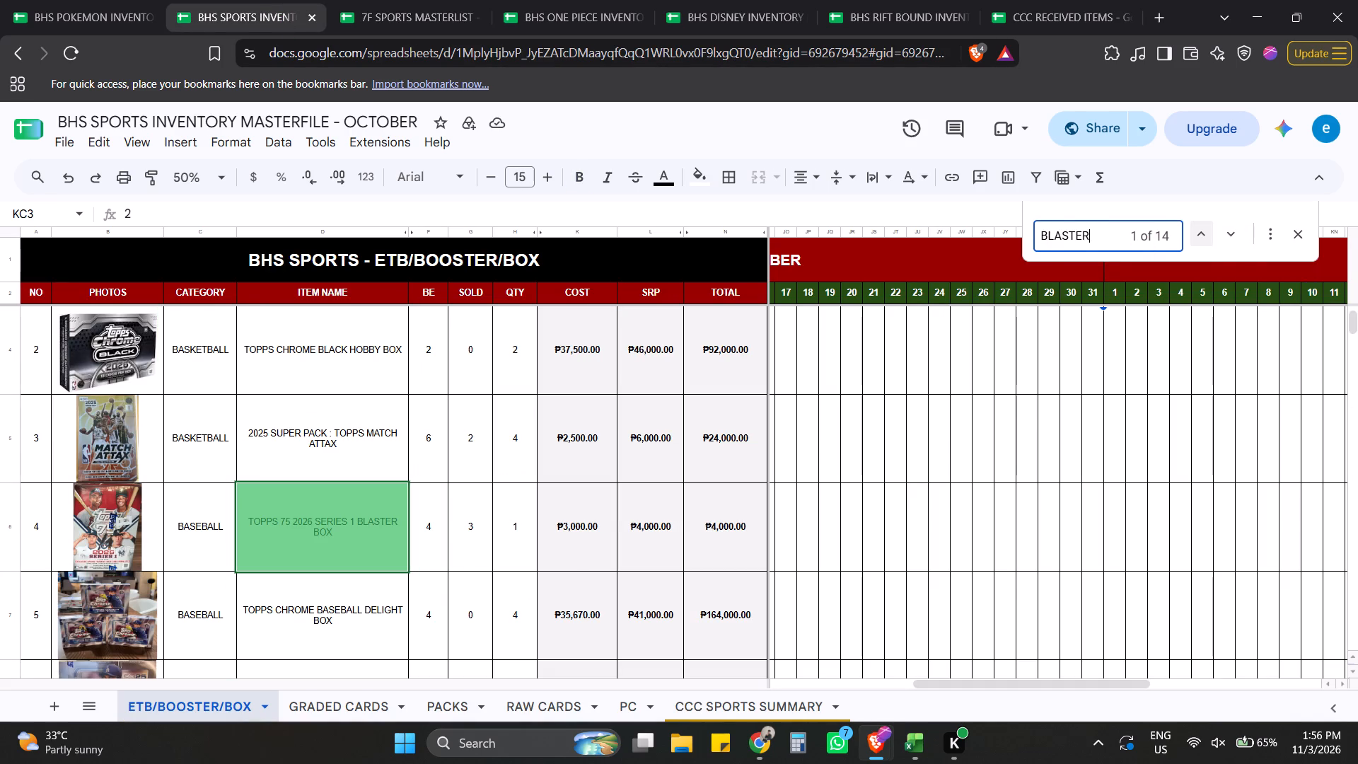
drag(1108, 233, 1014, 232)
text(SIGNAT)
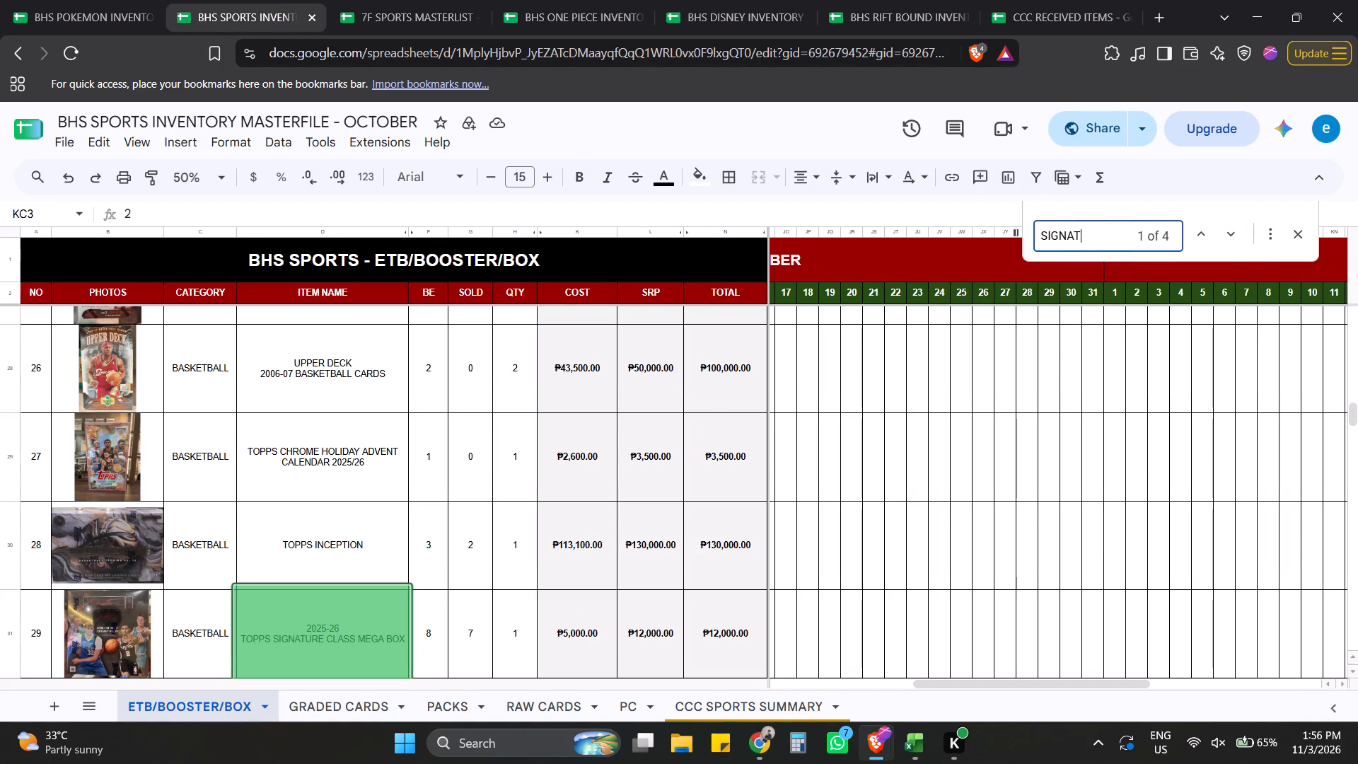
double_click(1235, 226)
click(1235, 227)
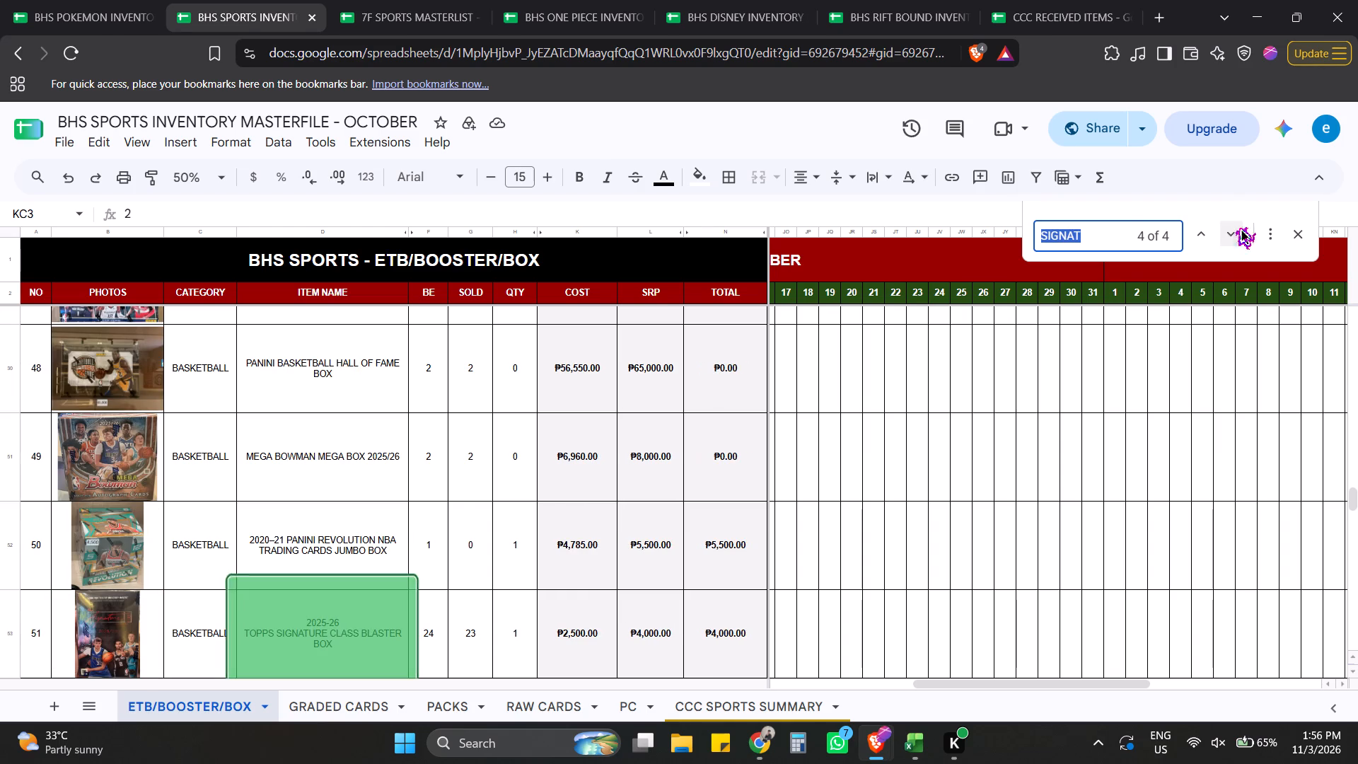
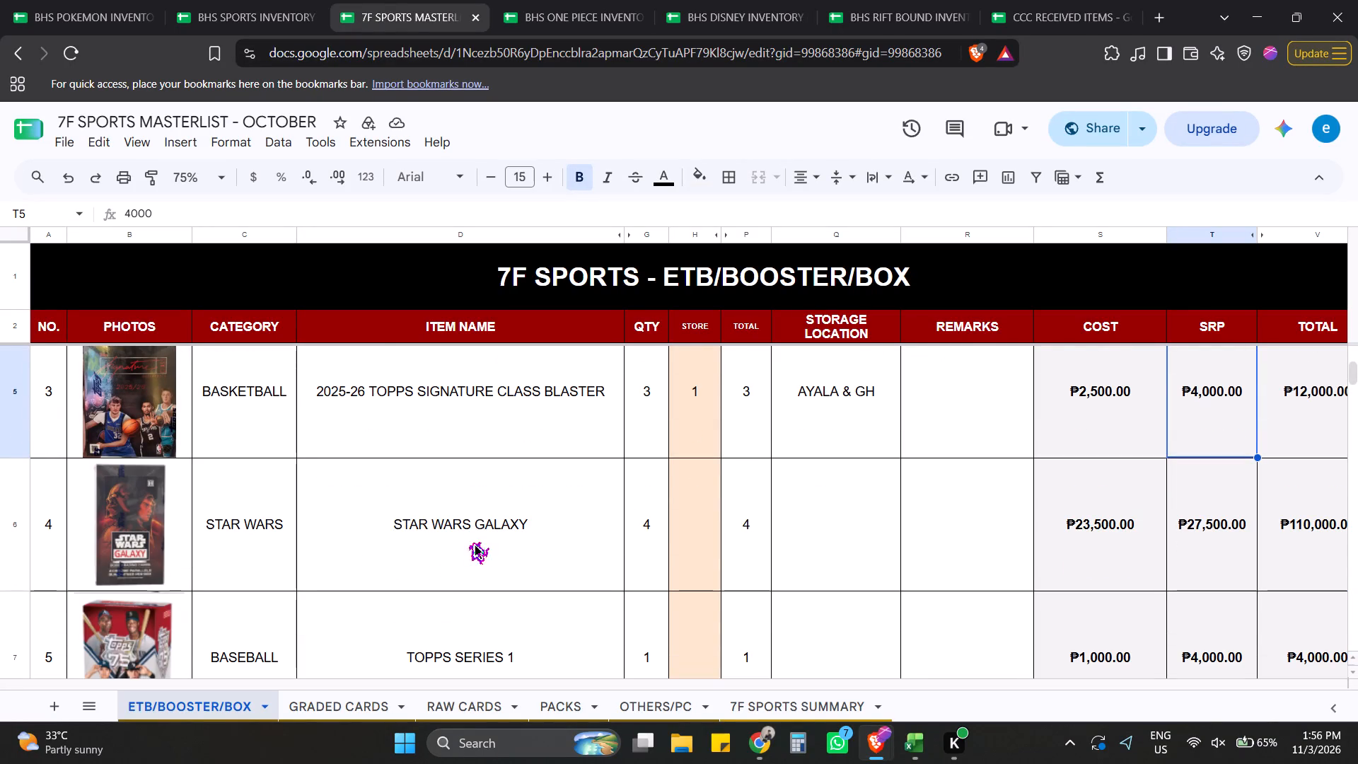
Search the BHS Sports sheet for STAR and compare the Topps Starwars Galaxy 2025 row with Star Wars Galaxy in the 7F Sports masterlist.
click(468, 542)
click(224, 0)
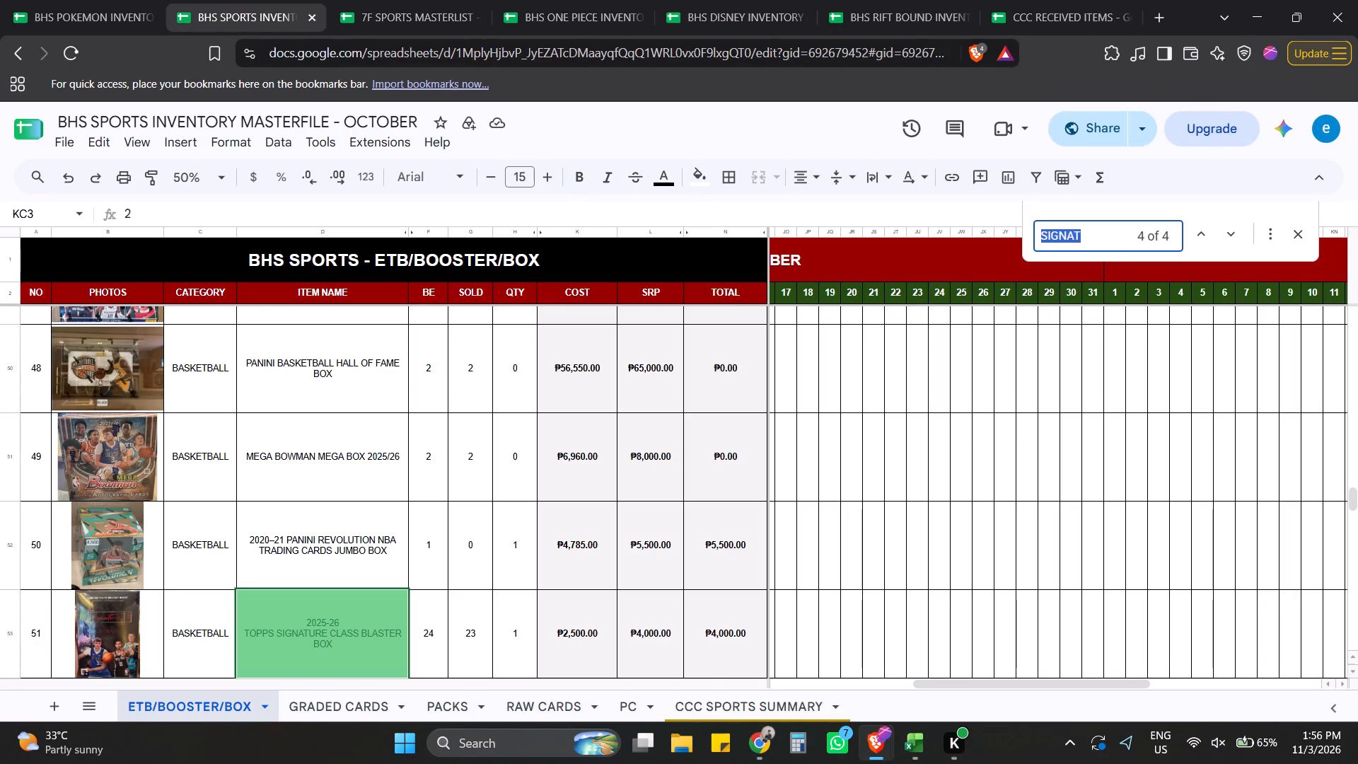
click(1089, 237)
key(BackSpace)
key(BackSpace)
key(BackSpace)
key(BackSpace)
key(BackSpace)
key(BackSpace)
key(BackSpace)
key(BackSpace)
key(BackSpace)
key(BackSpace)
key(BackSpace)
text(STAR)
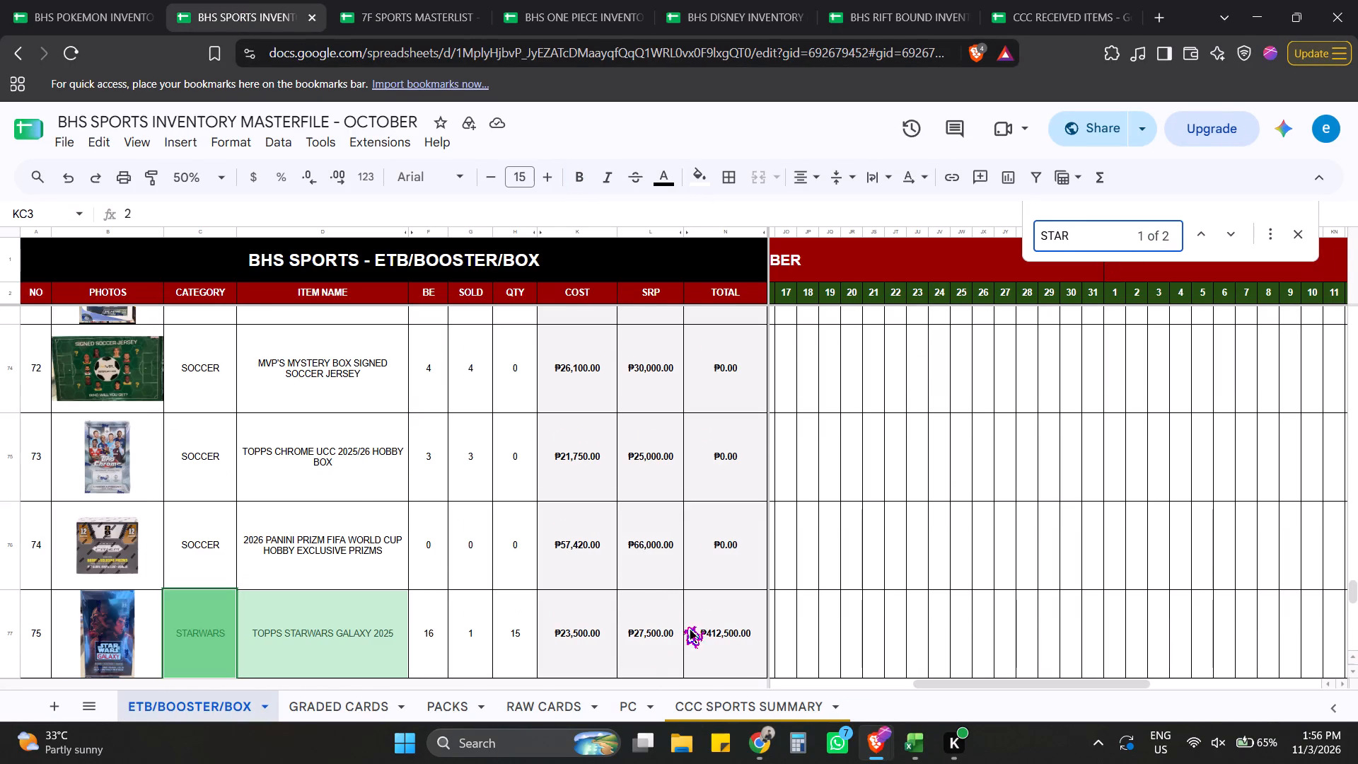
click(665, 639)
click(428, 0)
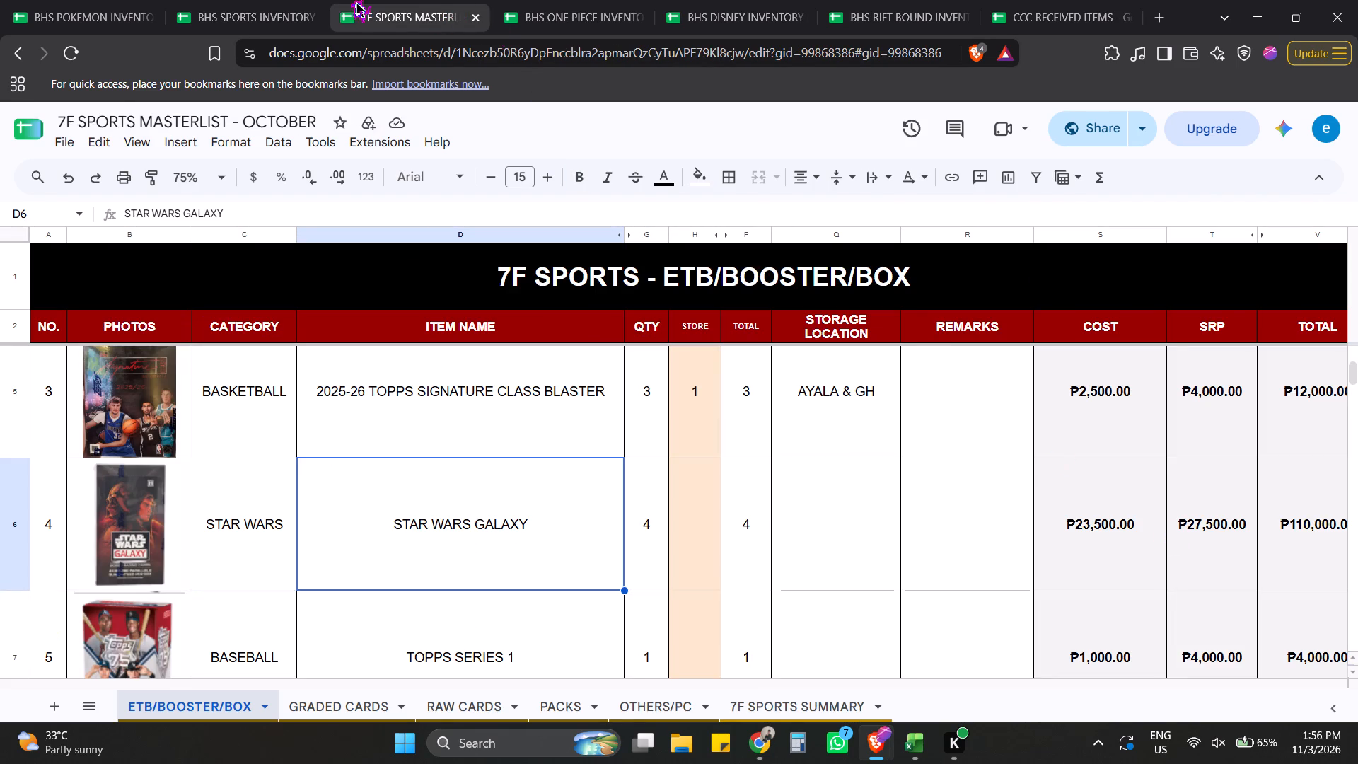
Search the BHS Sports sheet for TOPPS 75 and compare the match with the Topps Series 1 row in the 7F Sports masterlist.
scroll(504, 410, down, 4)
scroll(538, 543, down, 2)
click(482, 516)
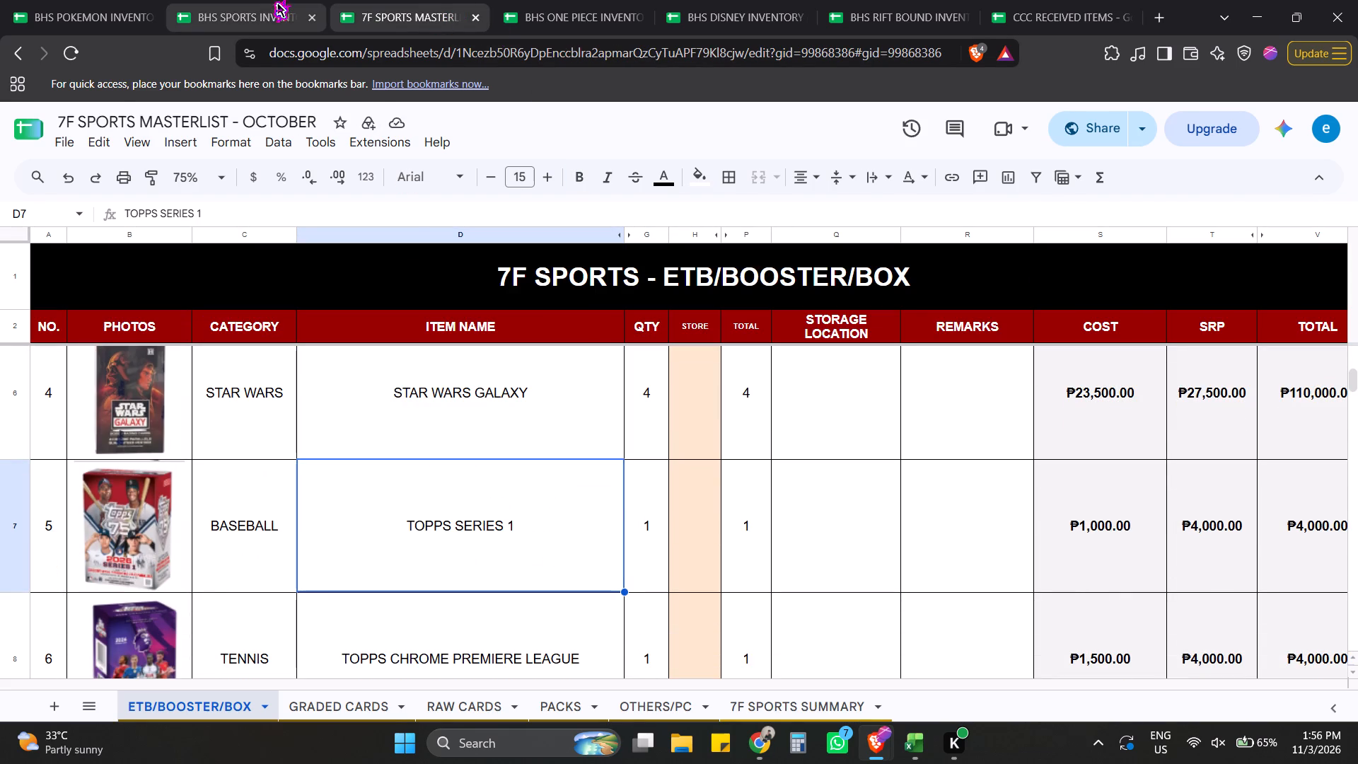
click(275, 0)
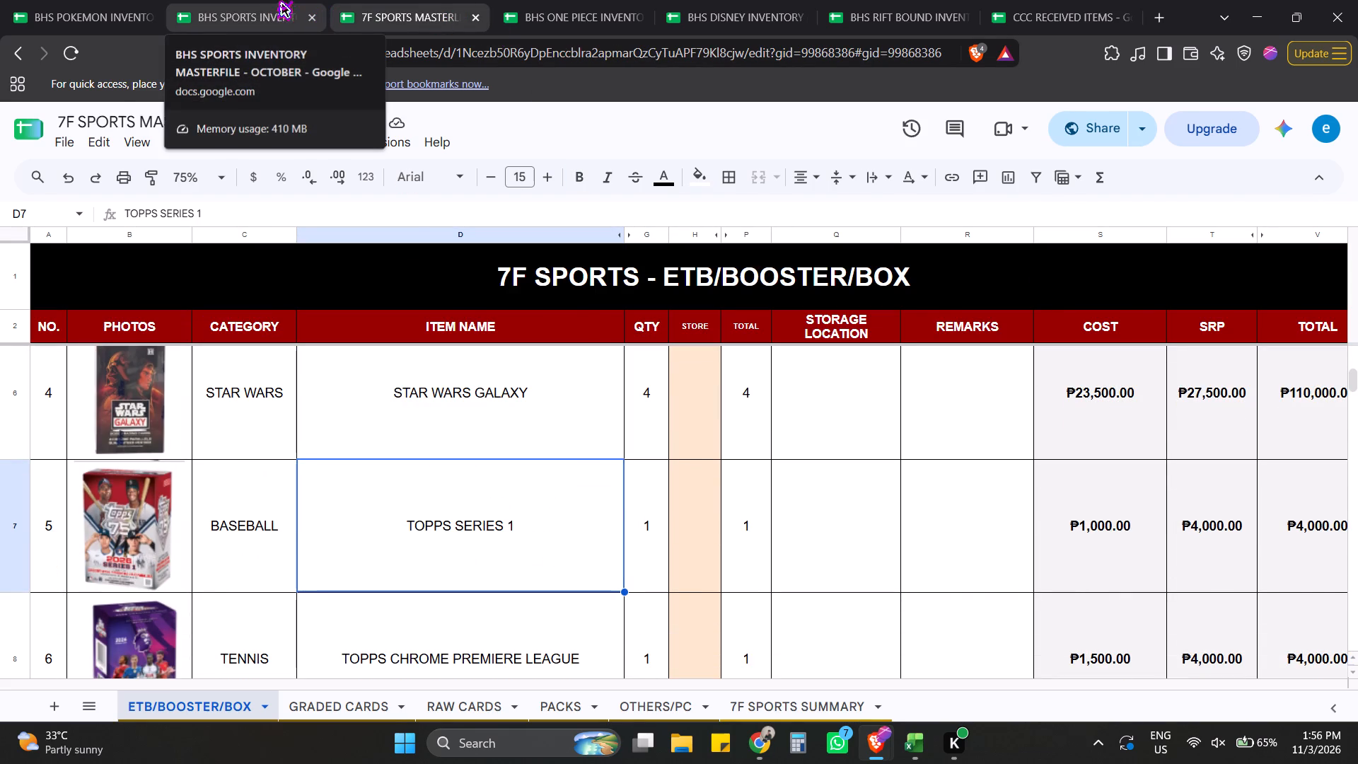
drag(1086, 229, 911, 228)
text(TOPSS)
key(BackSpace)
key(BackSpace)
text(PS 7)
key(5)
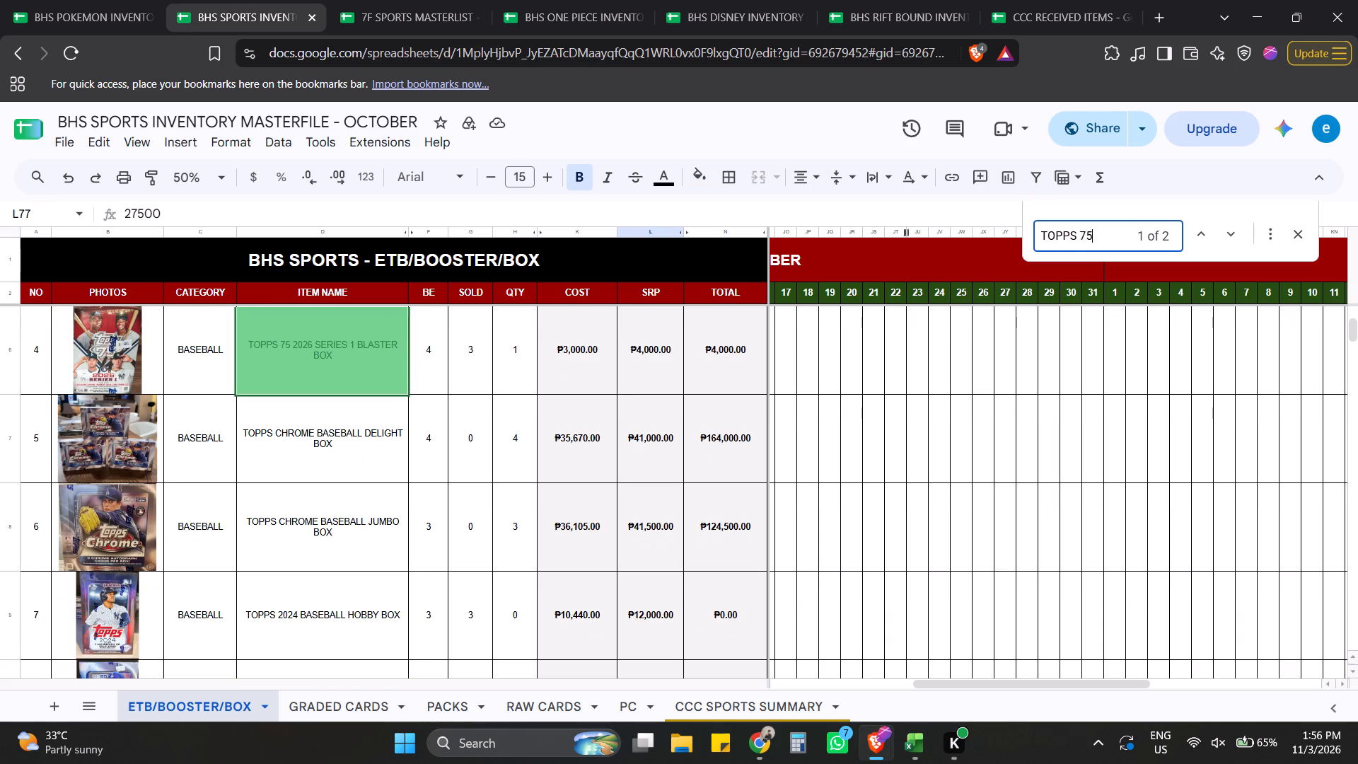
click(398, 0)
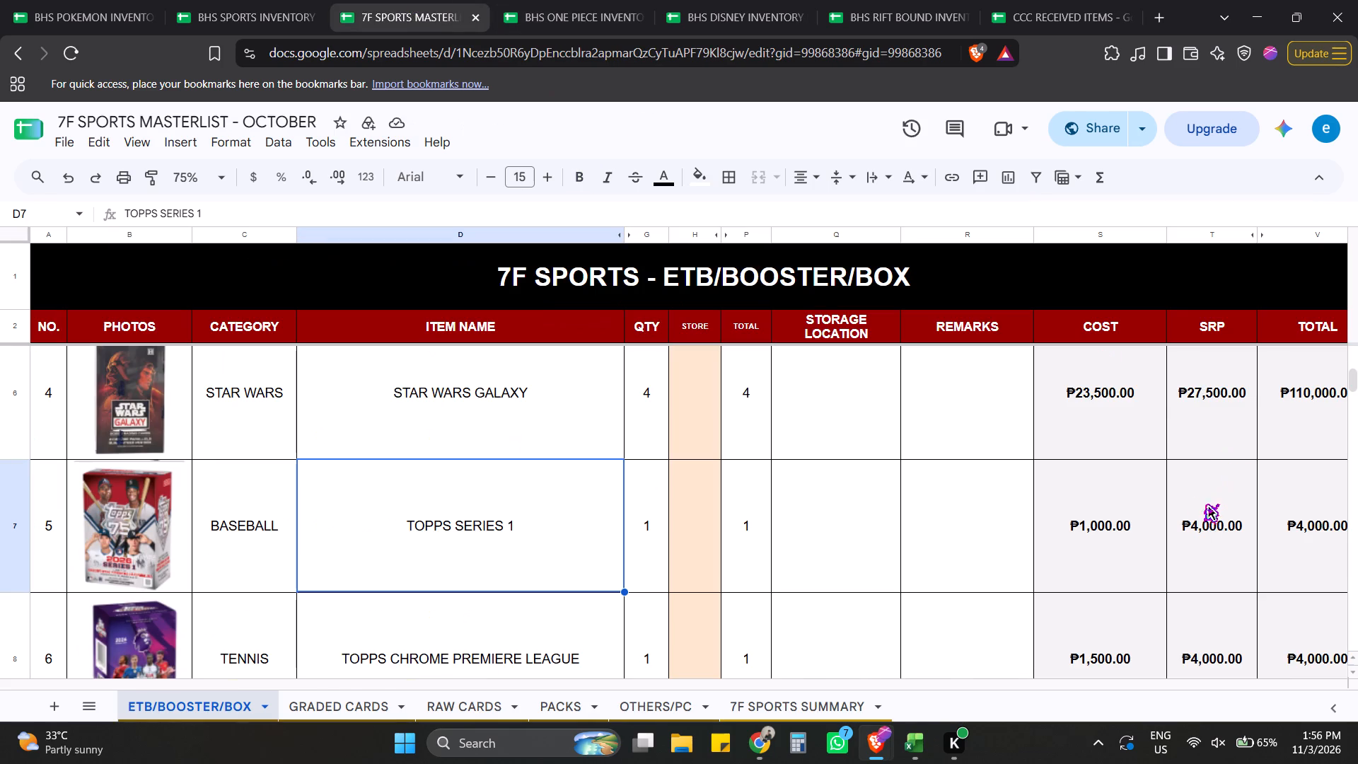
Search the BHS Sports sheet for PREMIER and compare the match with the Topps Chrome Premiere League row in the 7F masterlist.
scroll(1045, 624, down, 5)
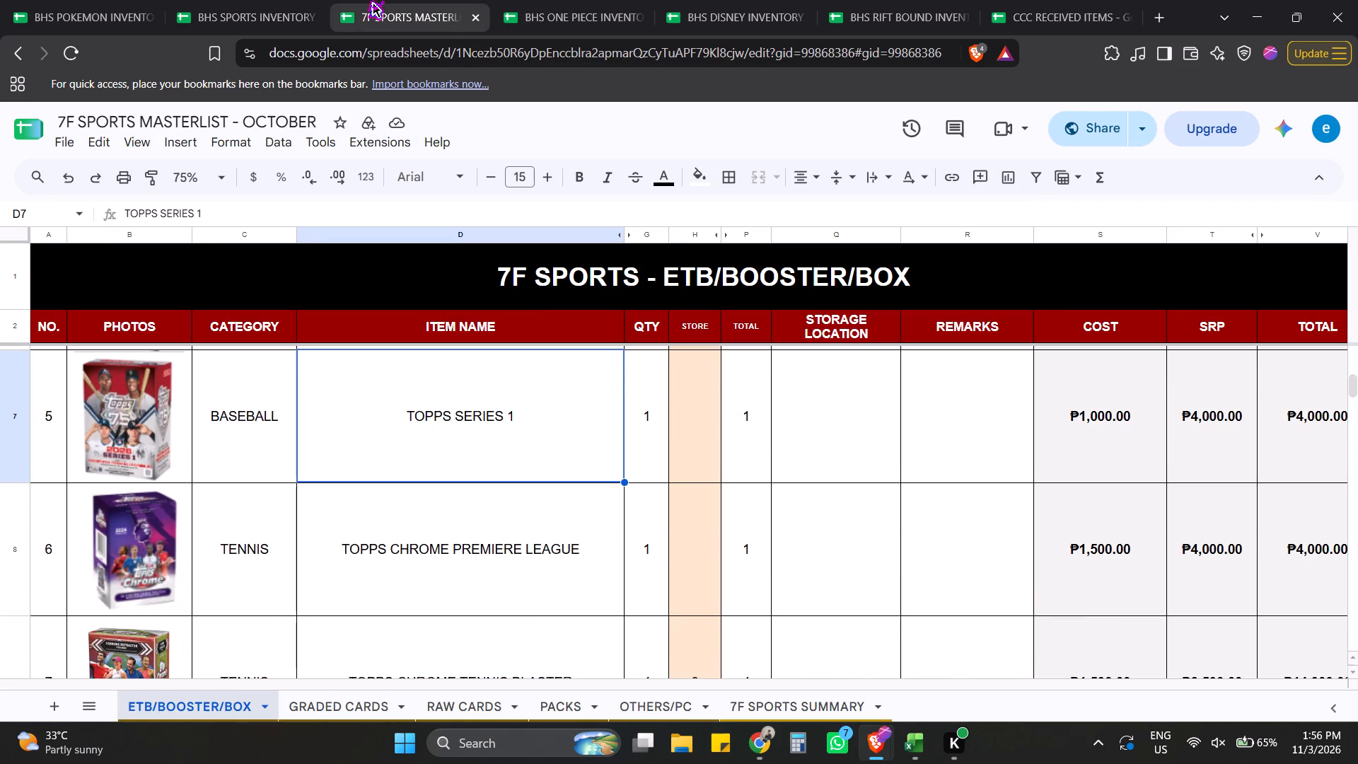
click(269, 0)
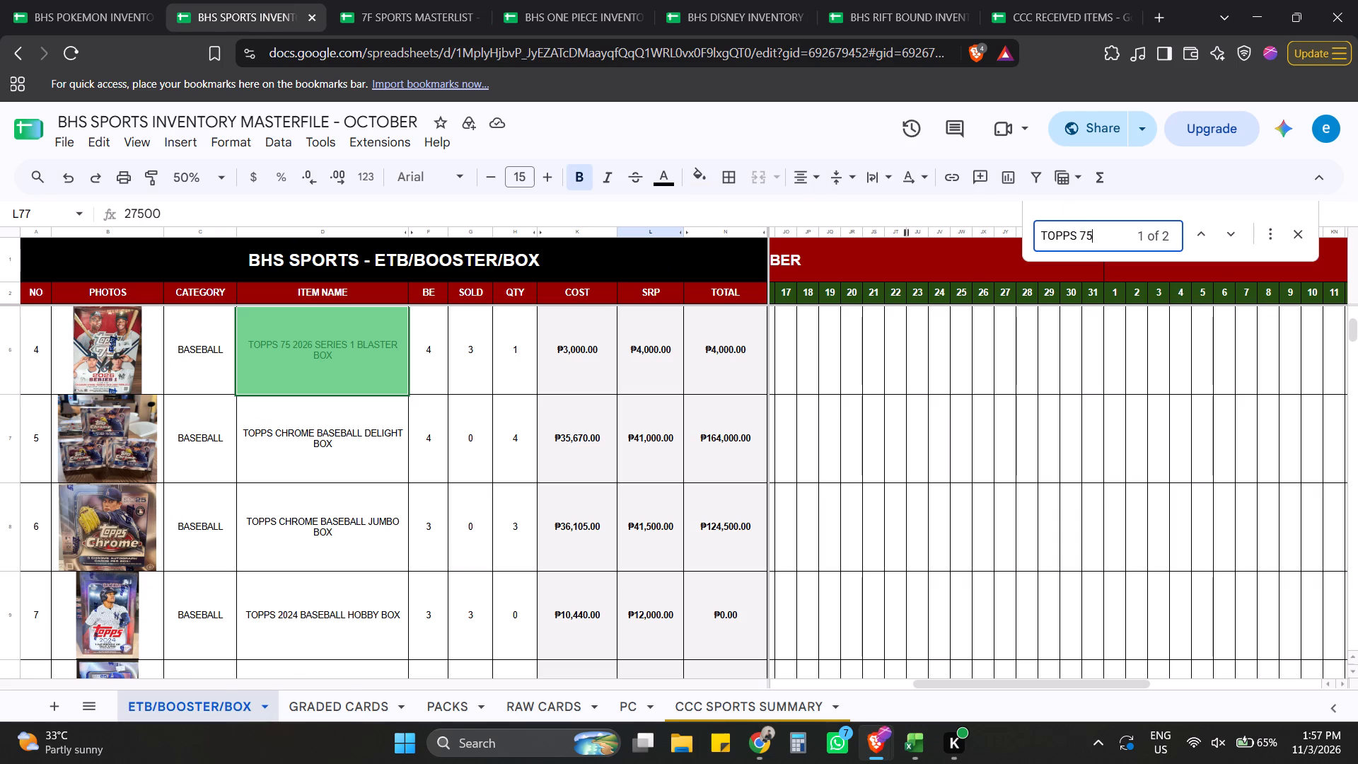
drag(1113, 235, 934, 231)
text(PREMIER)
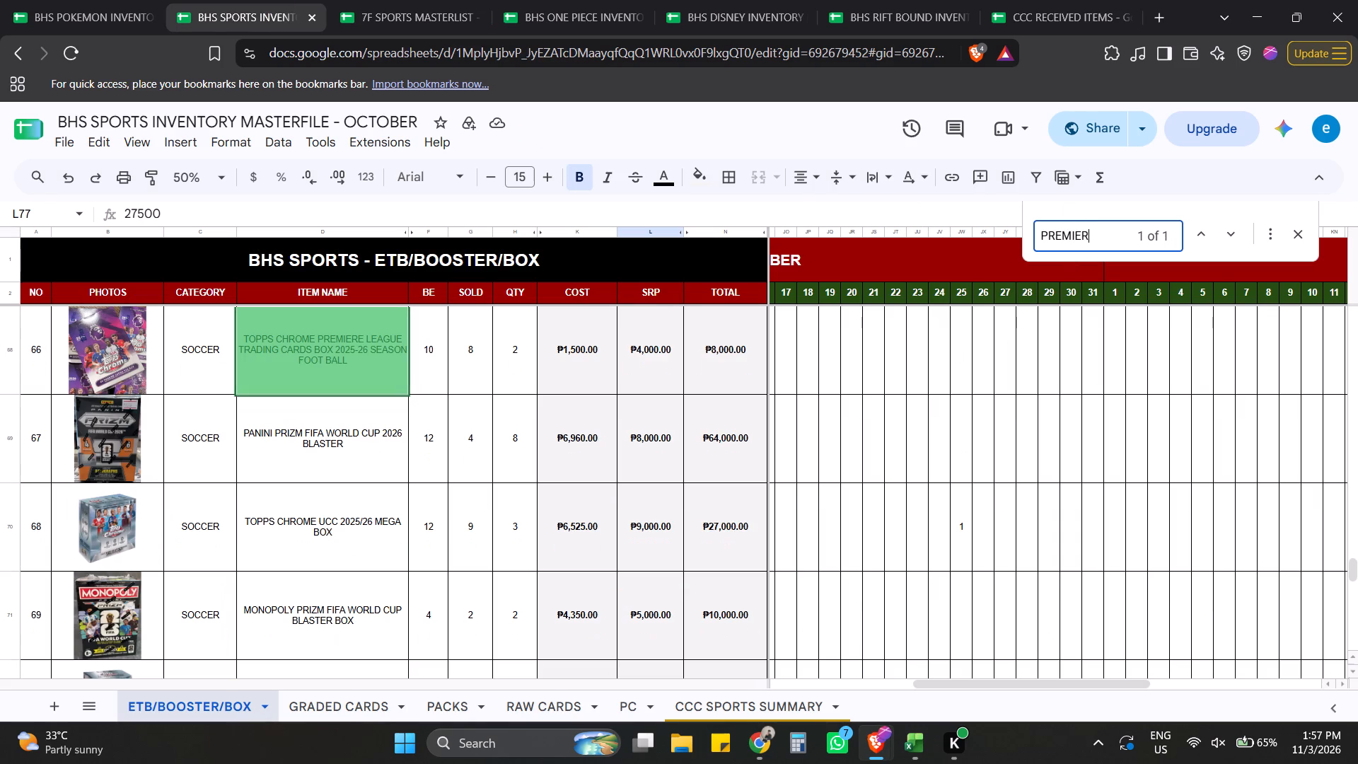
click(410, 0)
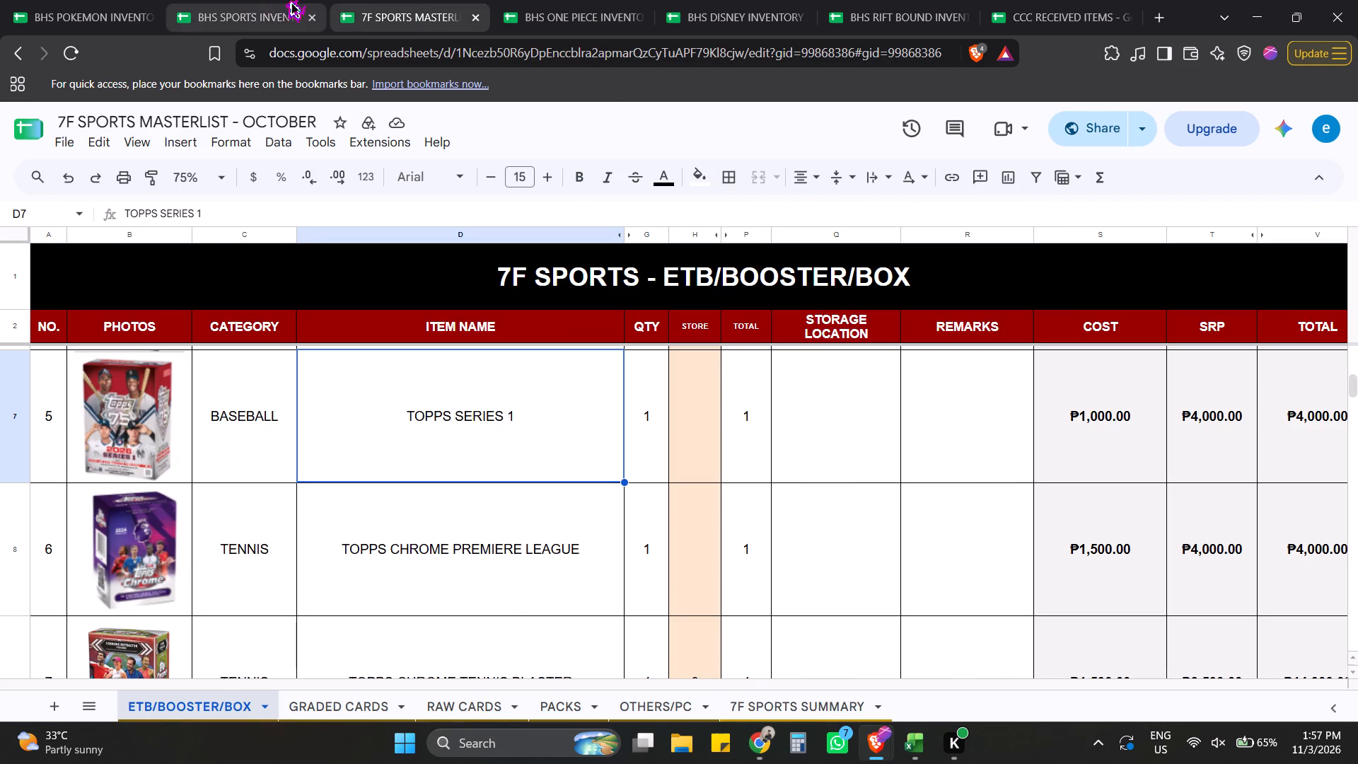
scroll(811, 475, down, 5)
click(266, 0)
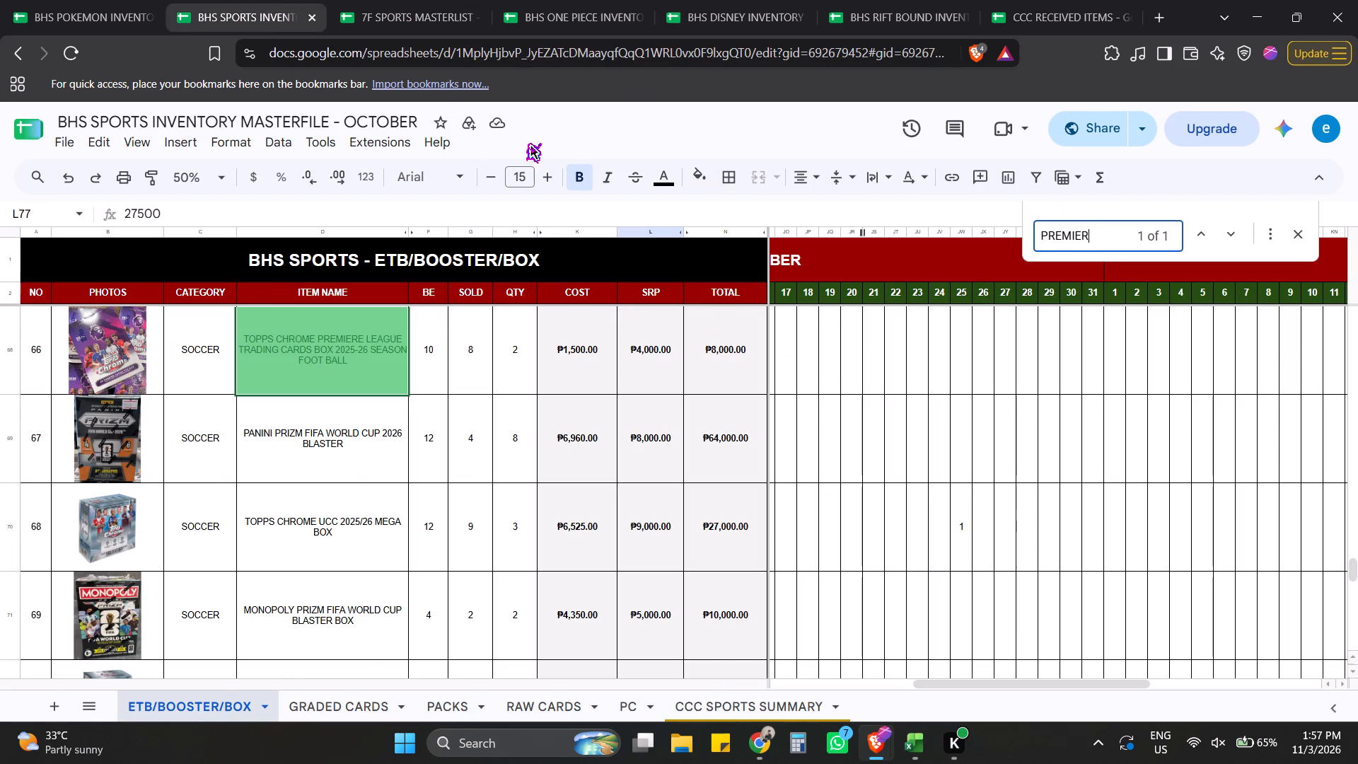
click(392, 0)
Search the BHS Sports sheet for TENNIS 2024 and compare the match with the 7F masterlist's Topps Chrome Tennis Blaster.
scroll(985, 539, down, 3)
click(289, 527)
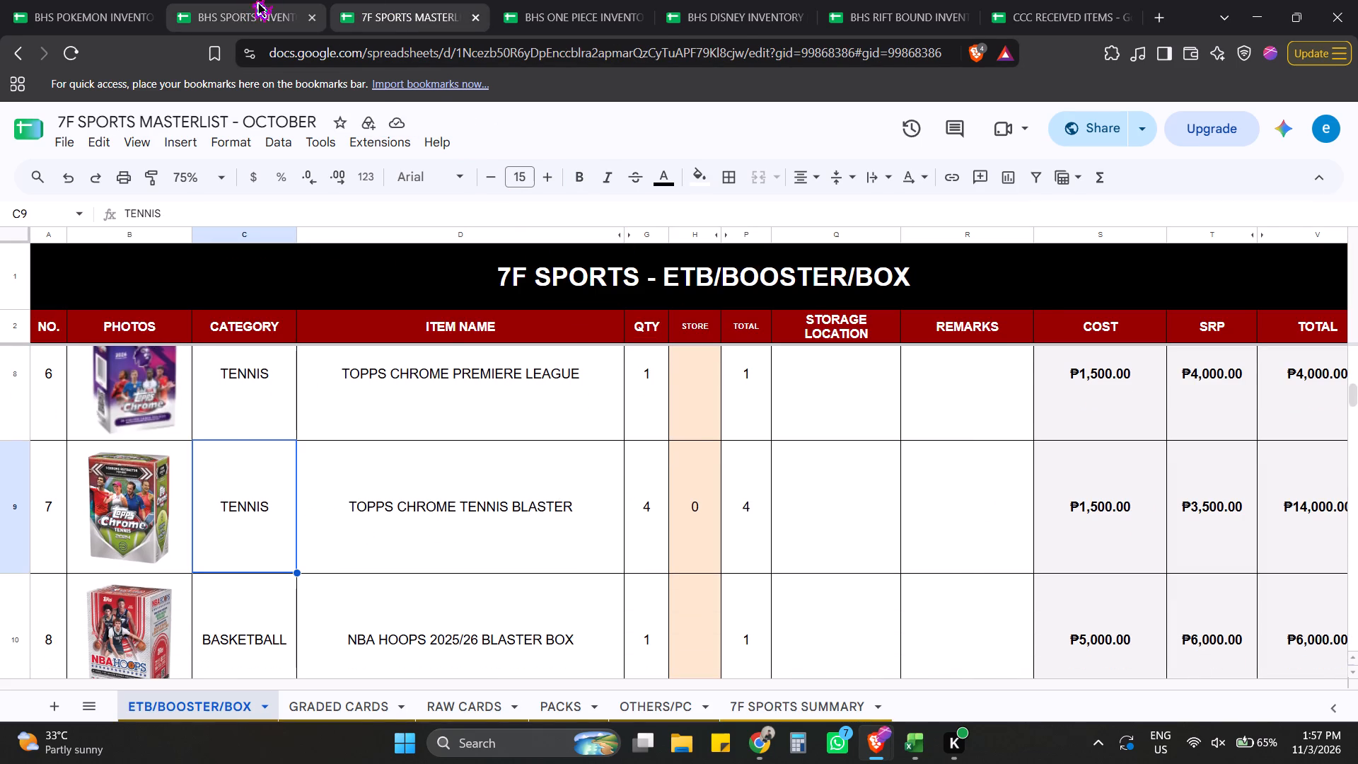
click(268, 0)
drag(1097, 237, 1079, 234)
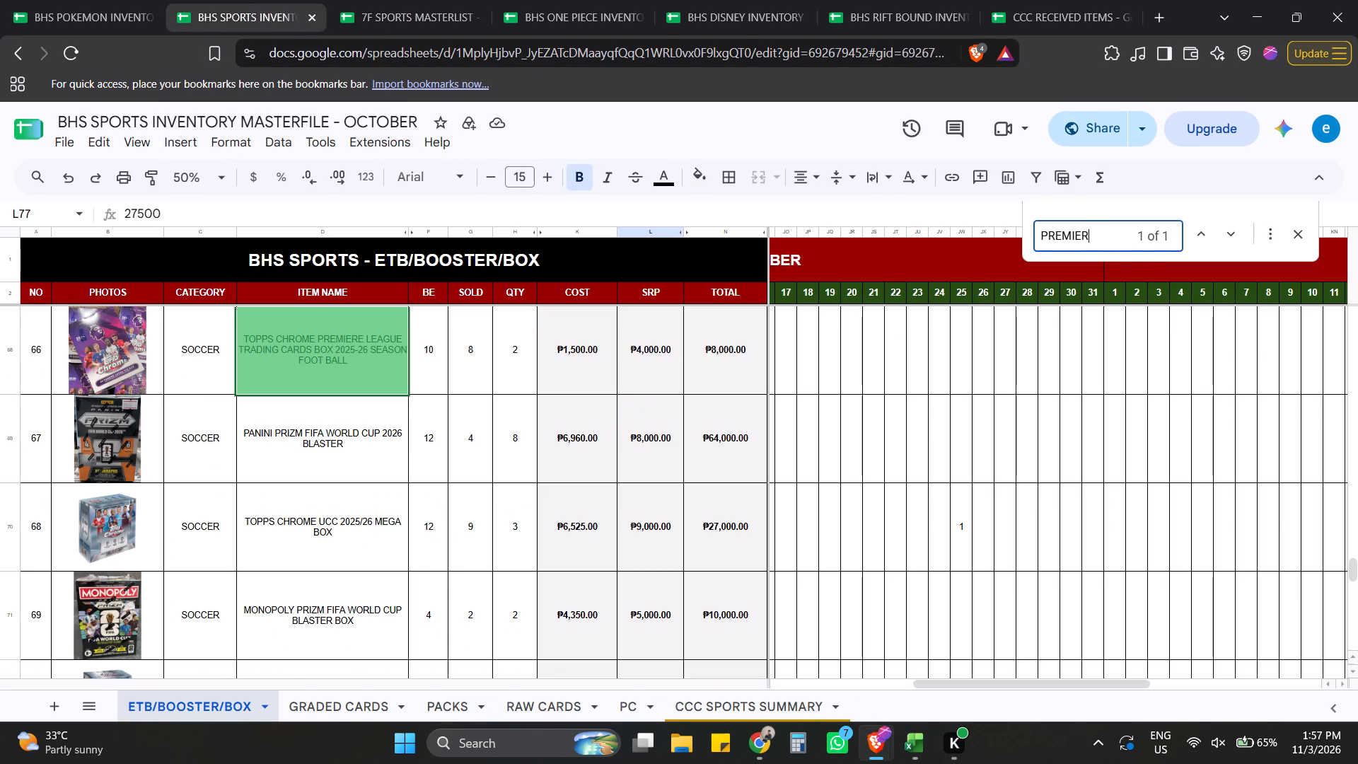
drag(1079, 234, 830, 234)
text(TENNIS)
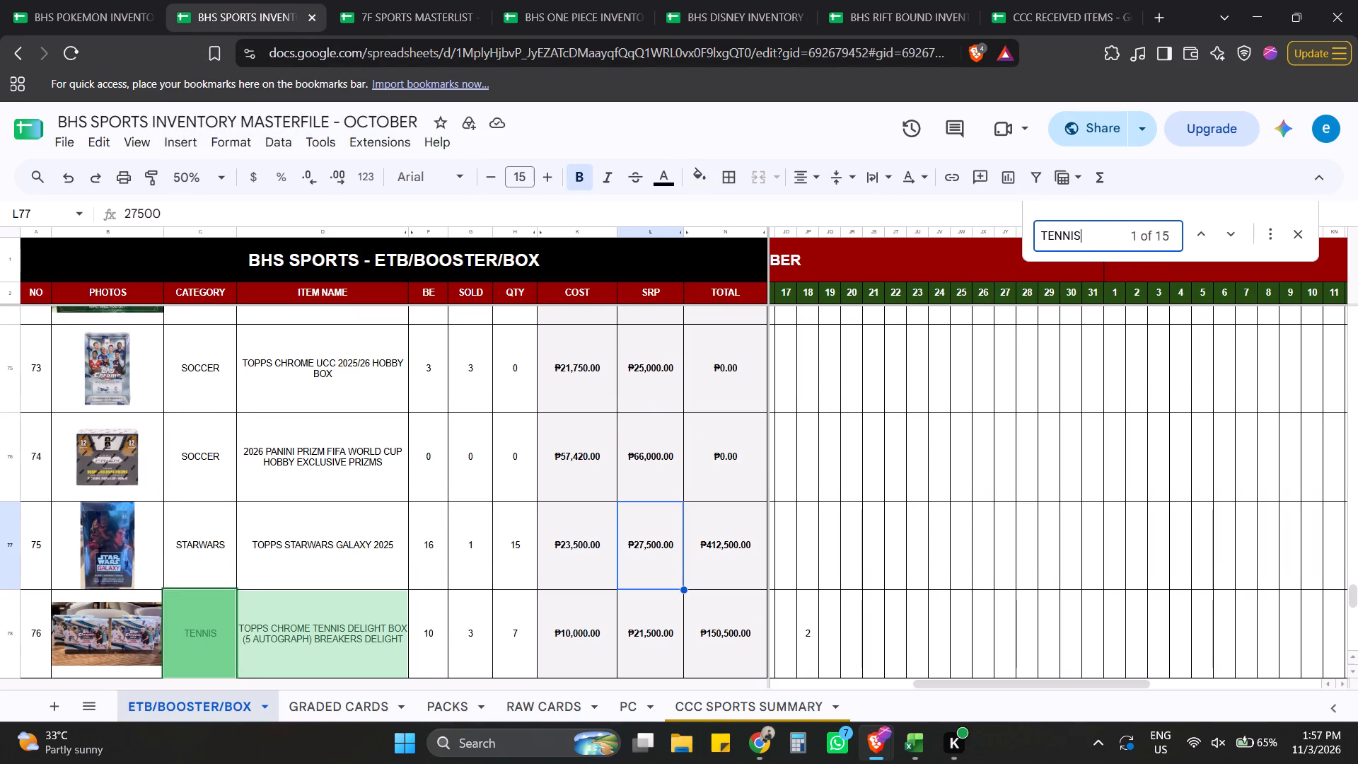
key(space)
text(2024)
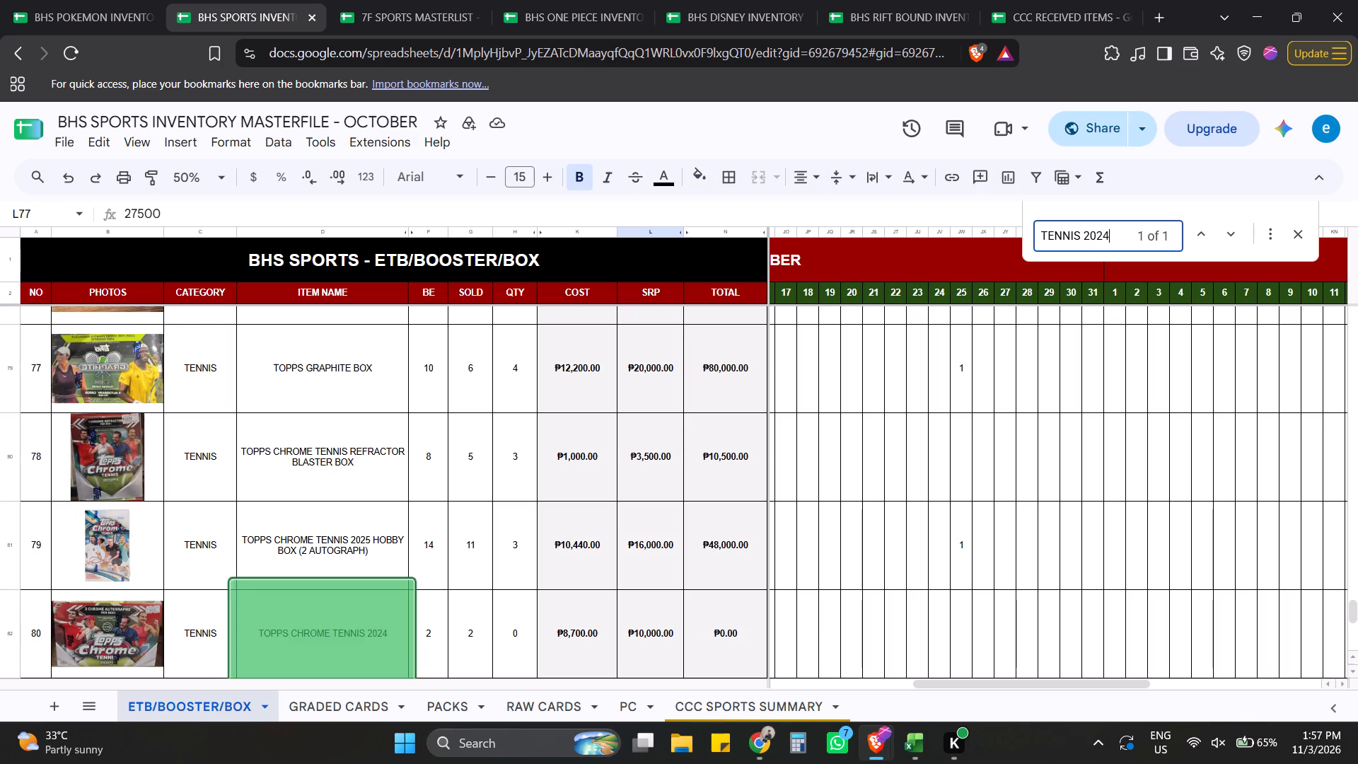
scroll(443, 635, down, 2)
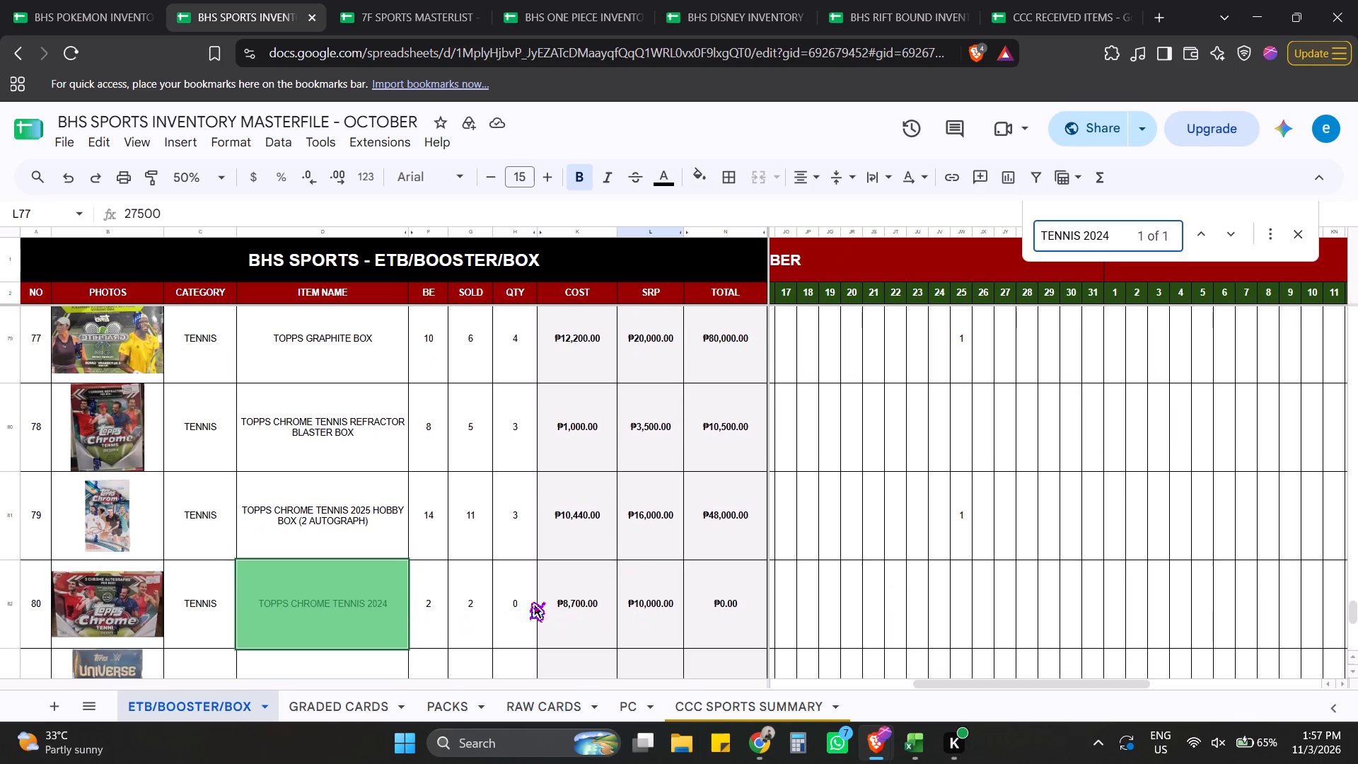
click(132, 601)
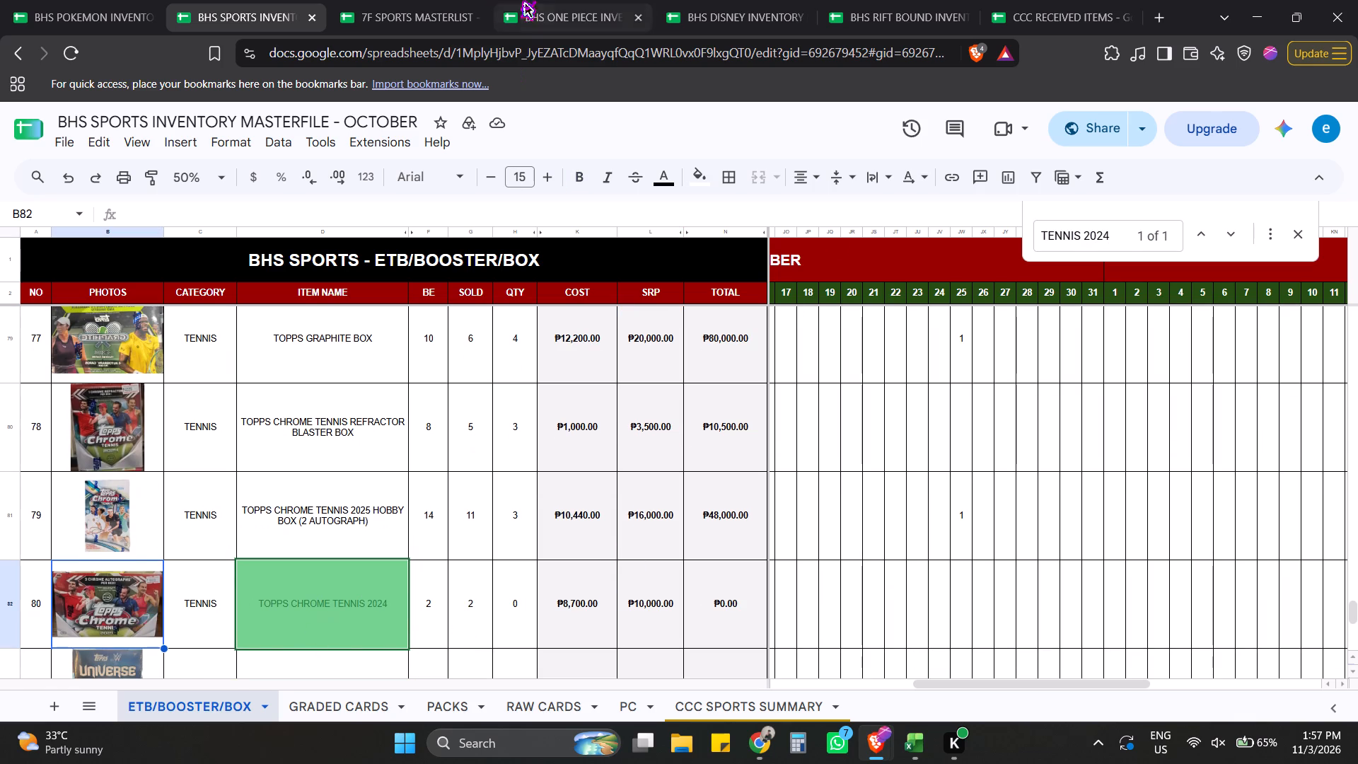
click(422, 0)
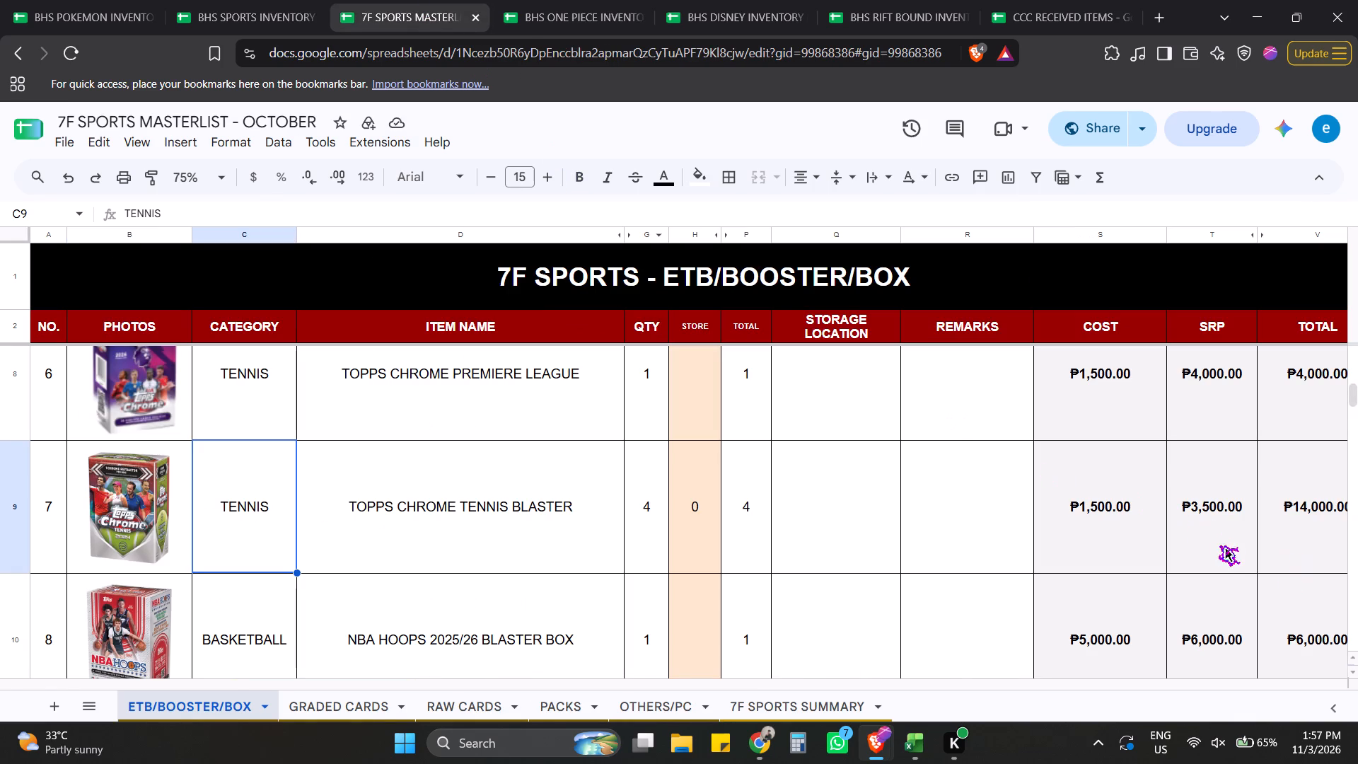
Search the BHS Sports sheet for TENNIS and compare the Topps Chrome Tennis Refractor Blaster Box row with 7F's Topps Chrome Tennis Blaster.
click(237, 0)
scroll(408, 625, down, 3)
scroll(576, 536, up, 2)
drag(1120, 237, 929, 226)
text(TENNIS)
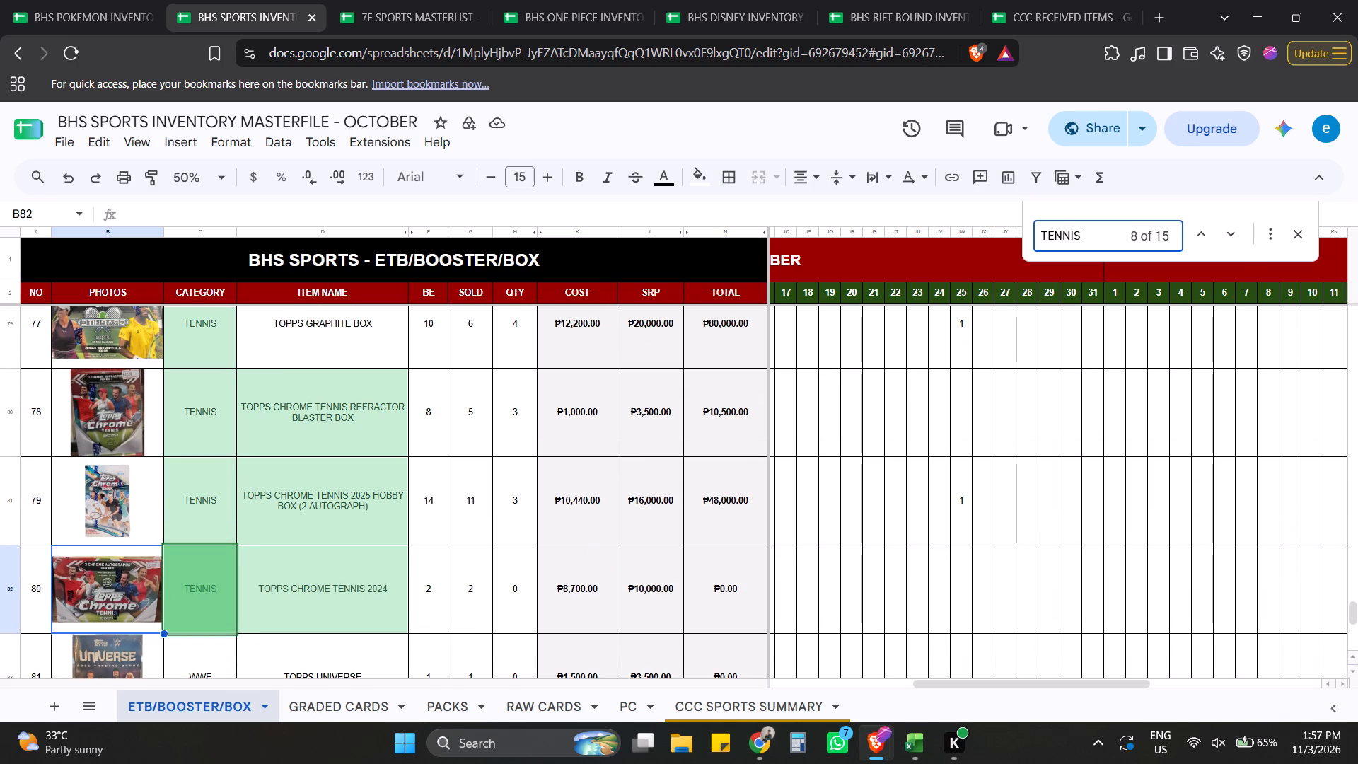
click(574, 423)
click(661, 419)
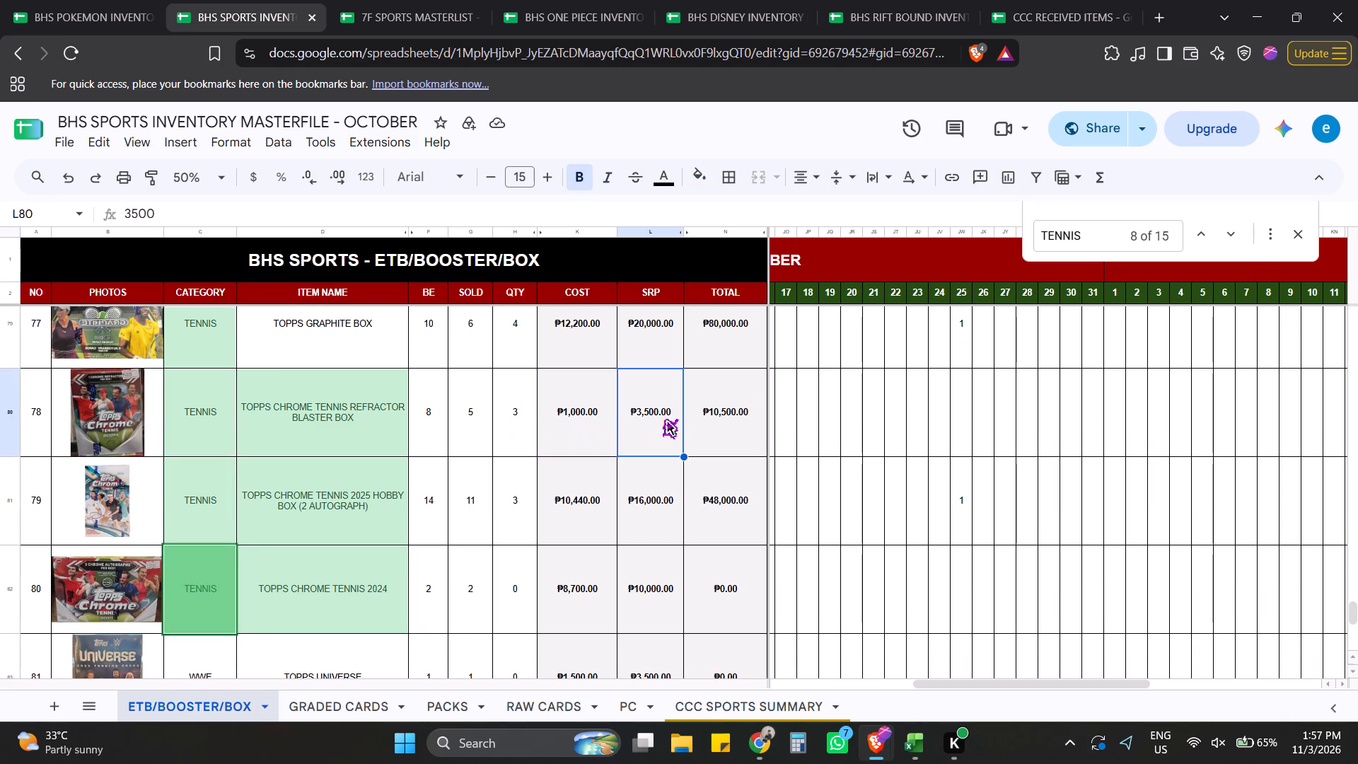
click(216, 410)
click(397, 0)
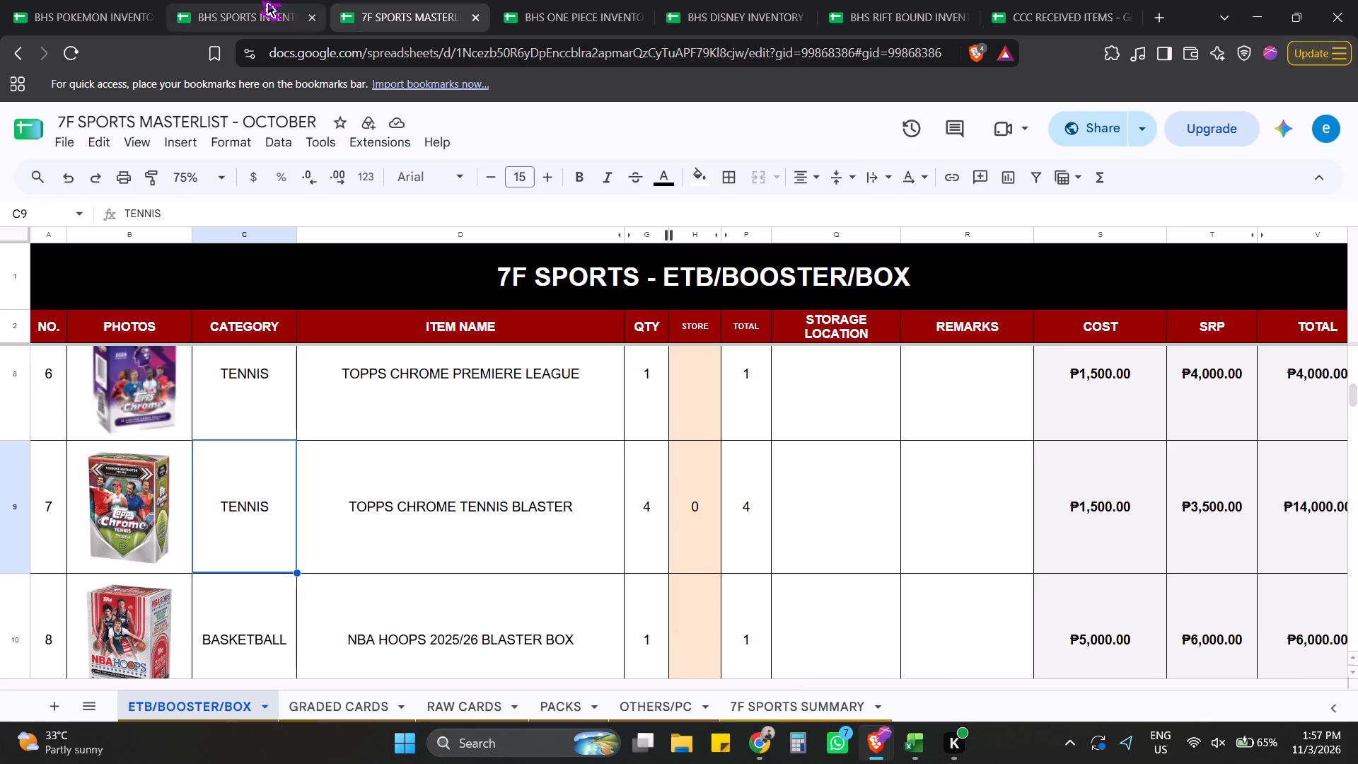
Set the cost of the Topps Chrome Tennis Refractor Blaster Box in the BHS Sports sheet to 1500.
click(261, 0)
click(636, 403)
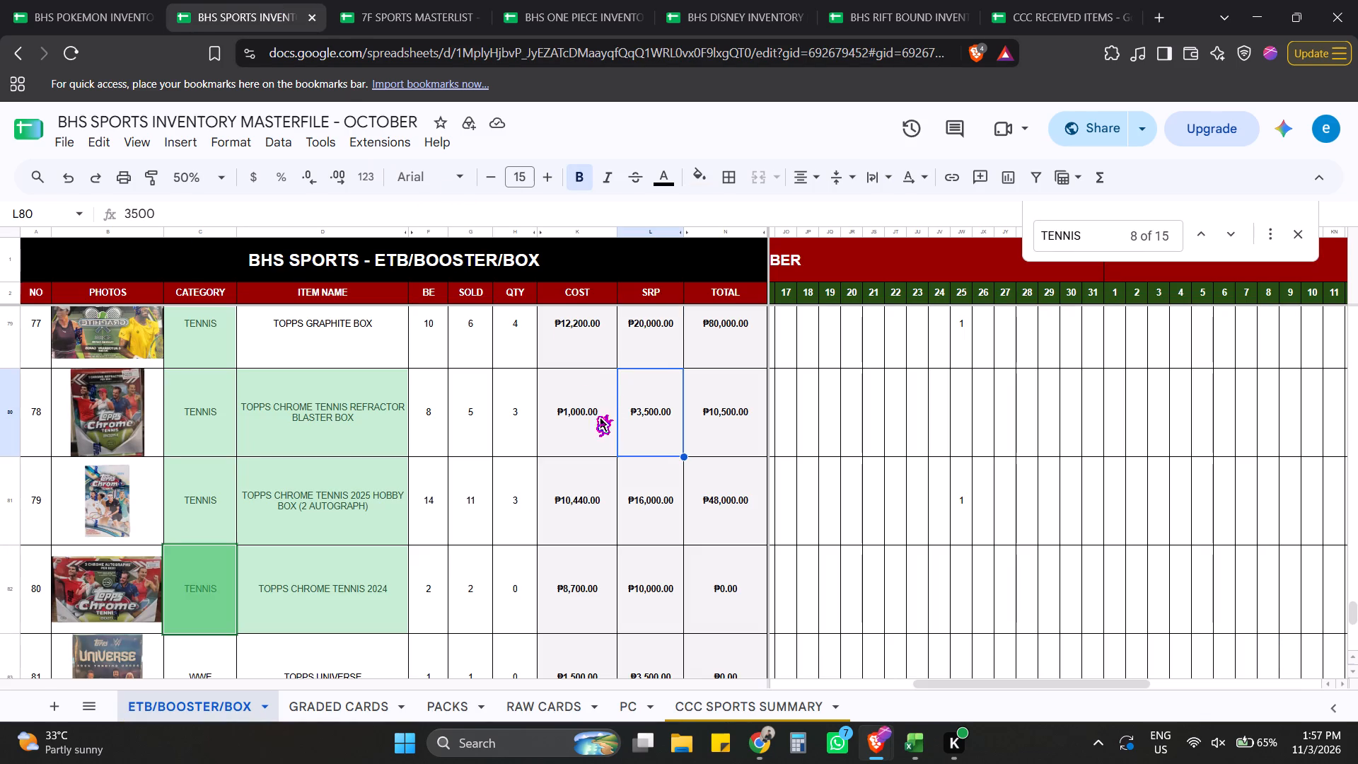
click(593, 415)
text(1500)
key(Return)
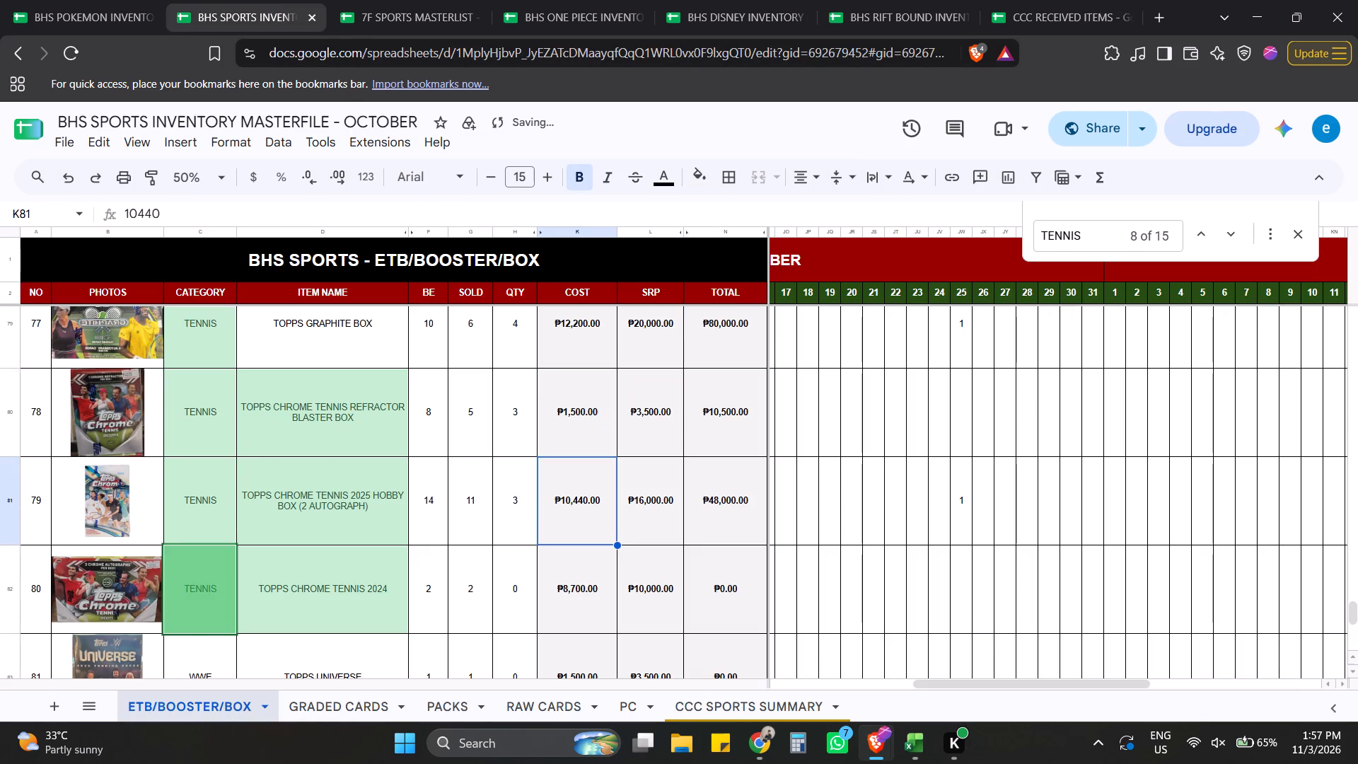
Recheck the photo, cost and SRP of the BHS Topps Chrome Tennis Refractor Blaster Box against the 7F Sports masterlist.
click(451, 0)
click(253, 0)
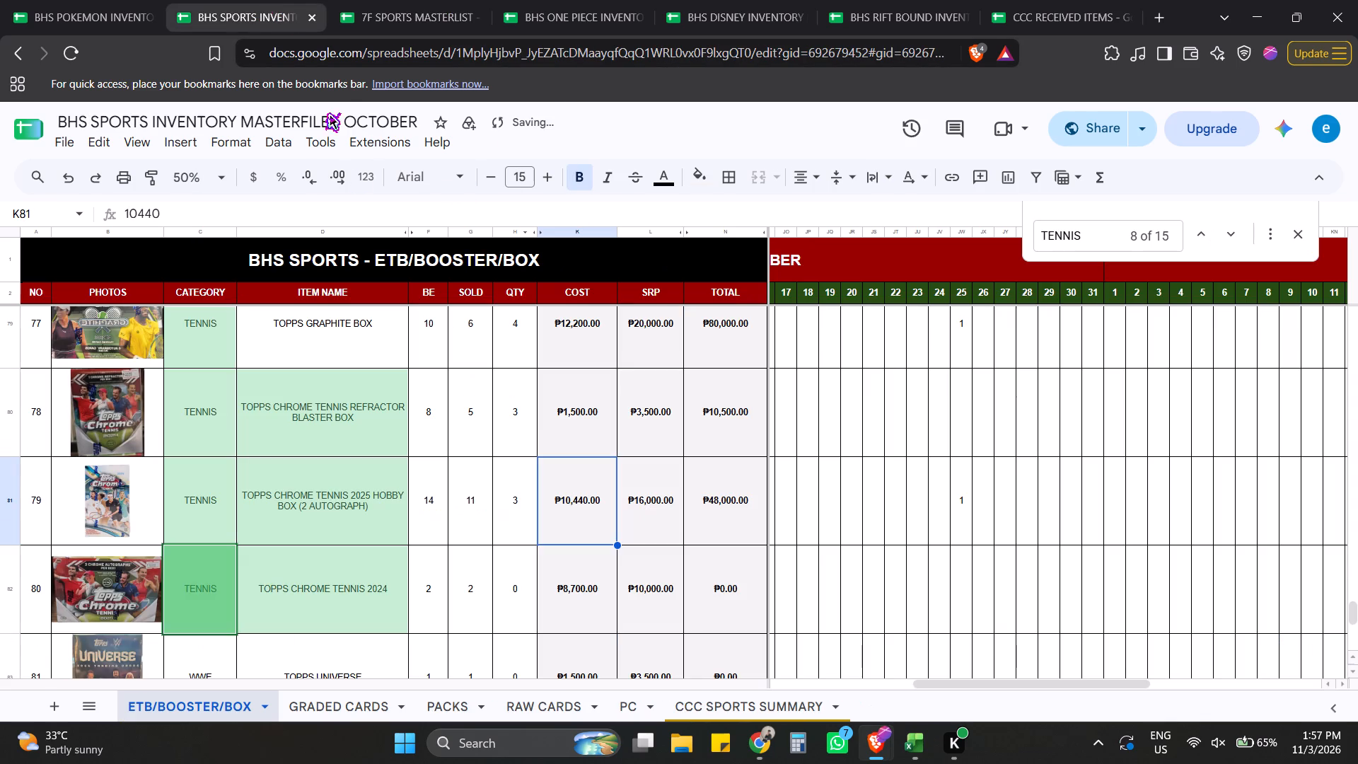
click(117, 407)
click(551, 439)
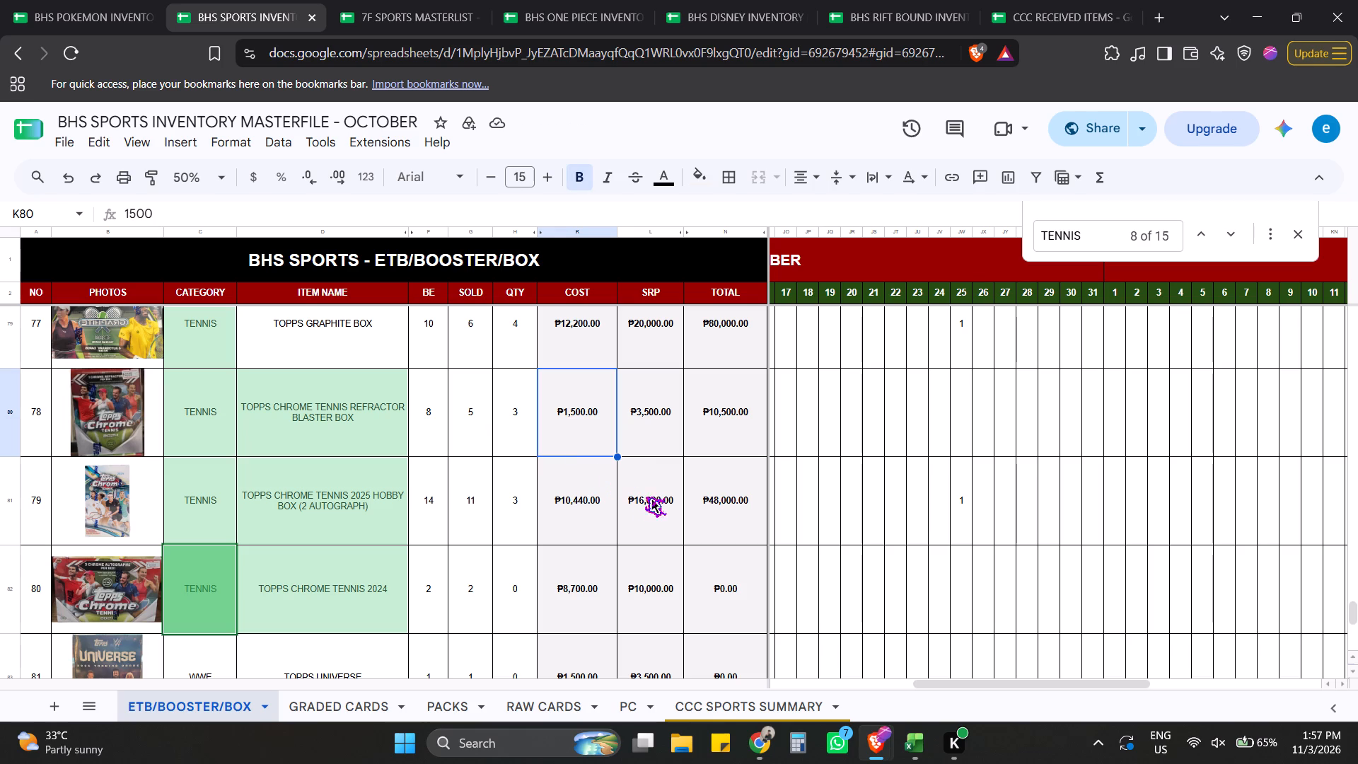
click(663, 408)
click(619, 405)
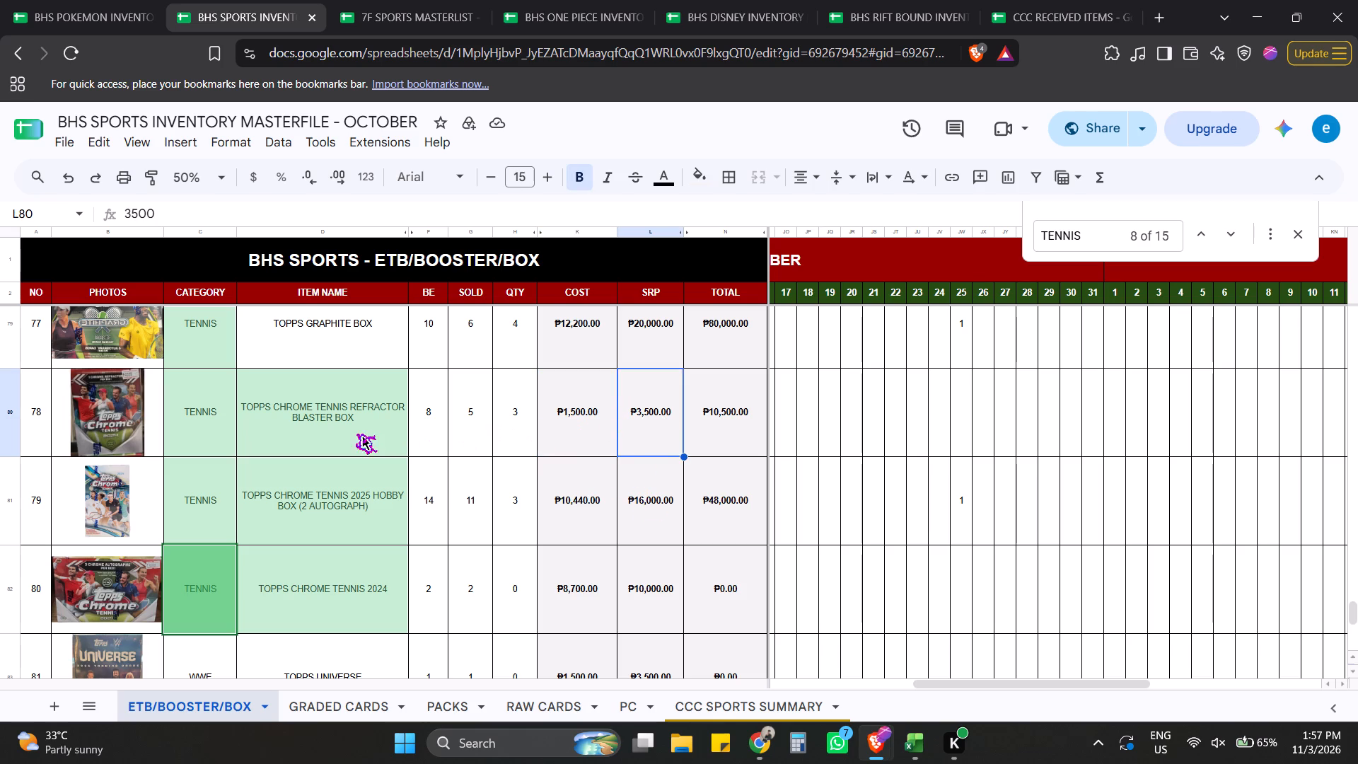
Switch to the other browser window and open the BHS_DETAILED DAILY SALES_NOVEMBER 2026 spreadsheet.
key(alt+Tab)
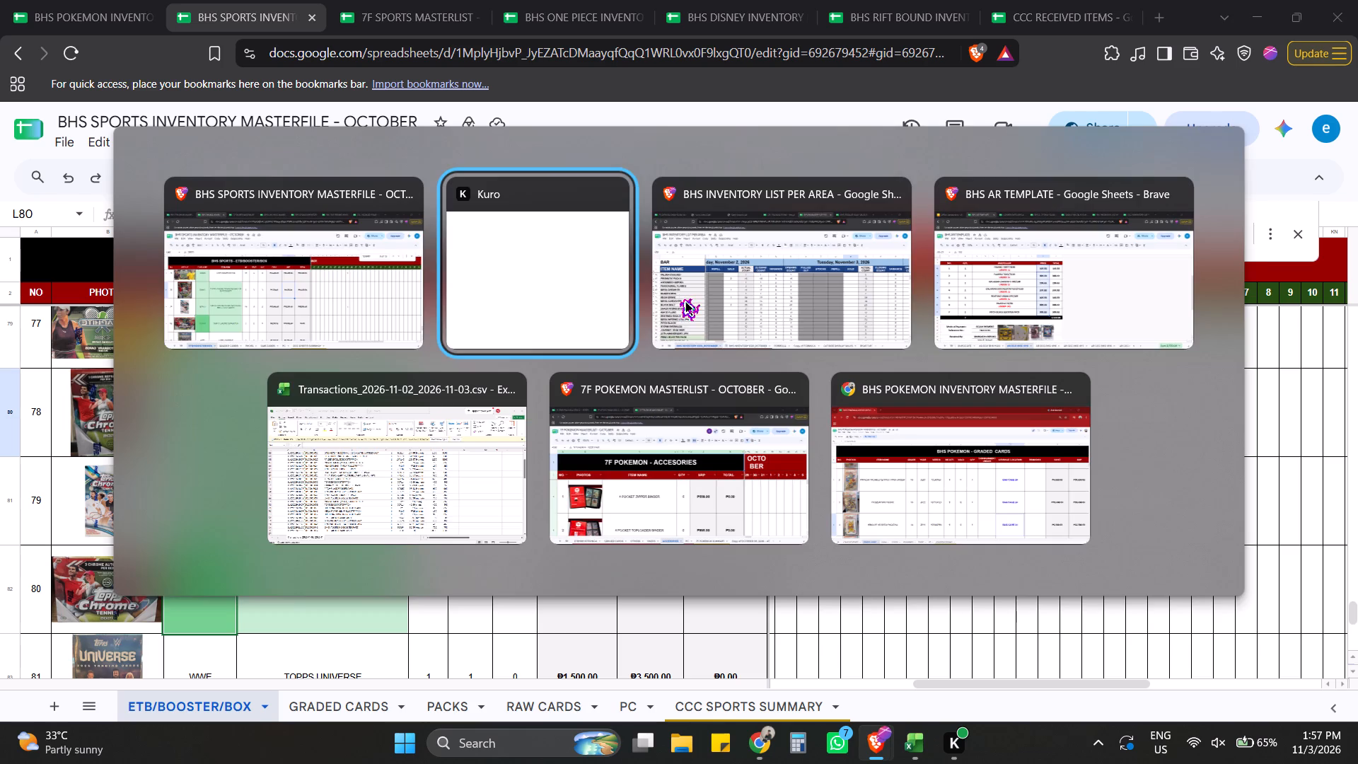
key(alt+Tab)
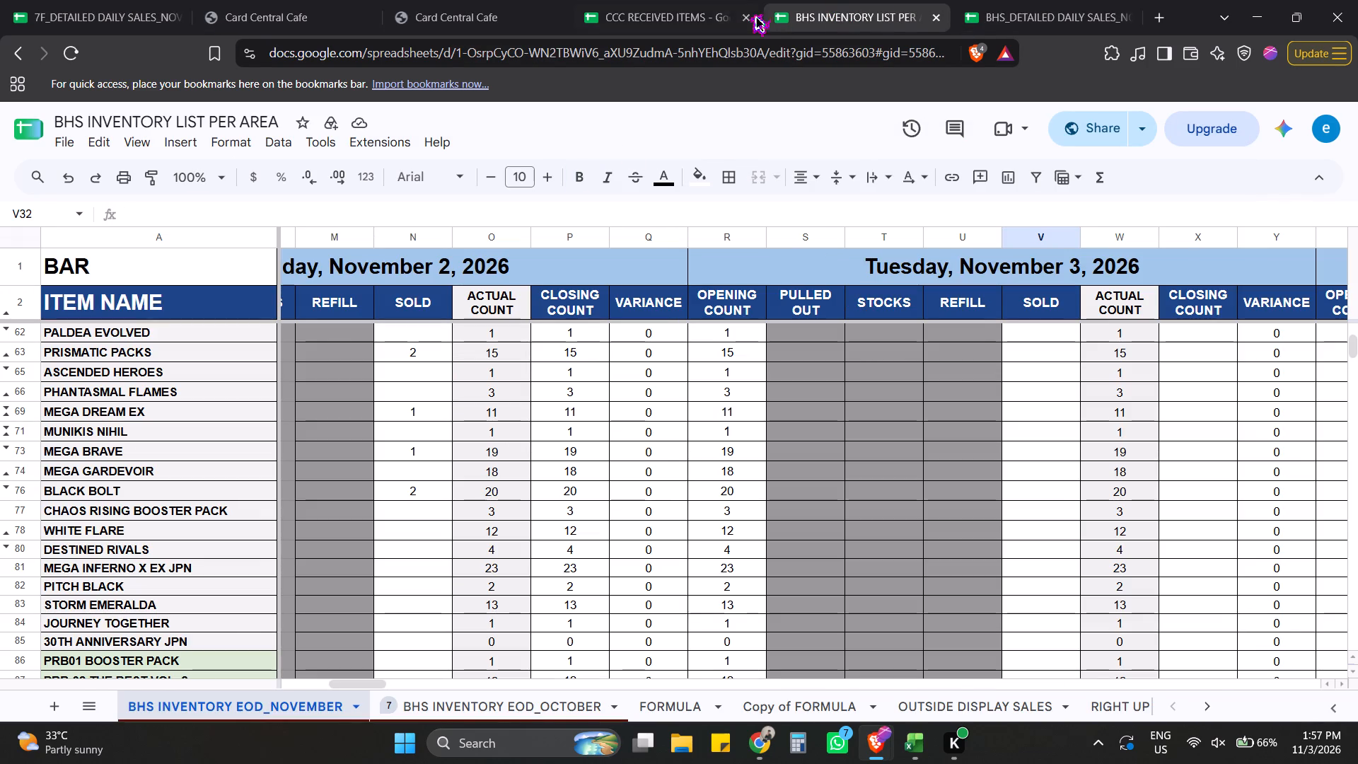
click(1046, 0)
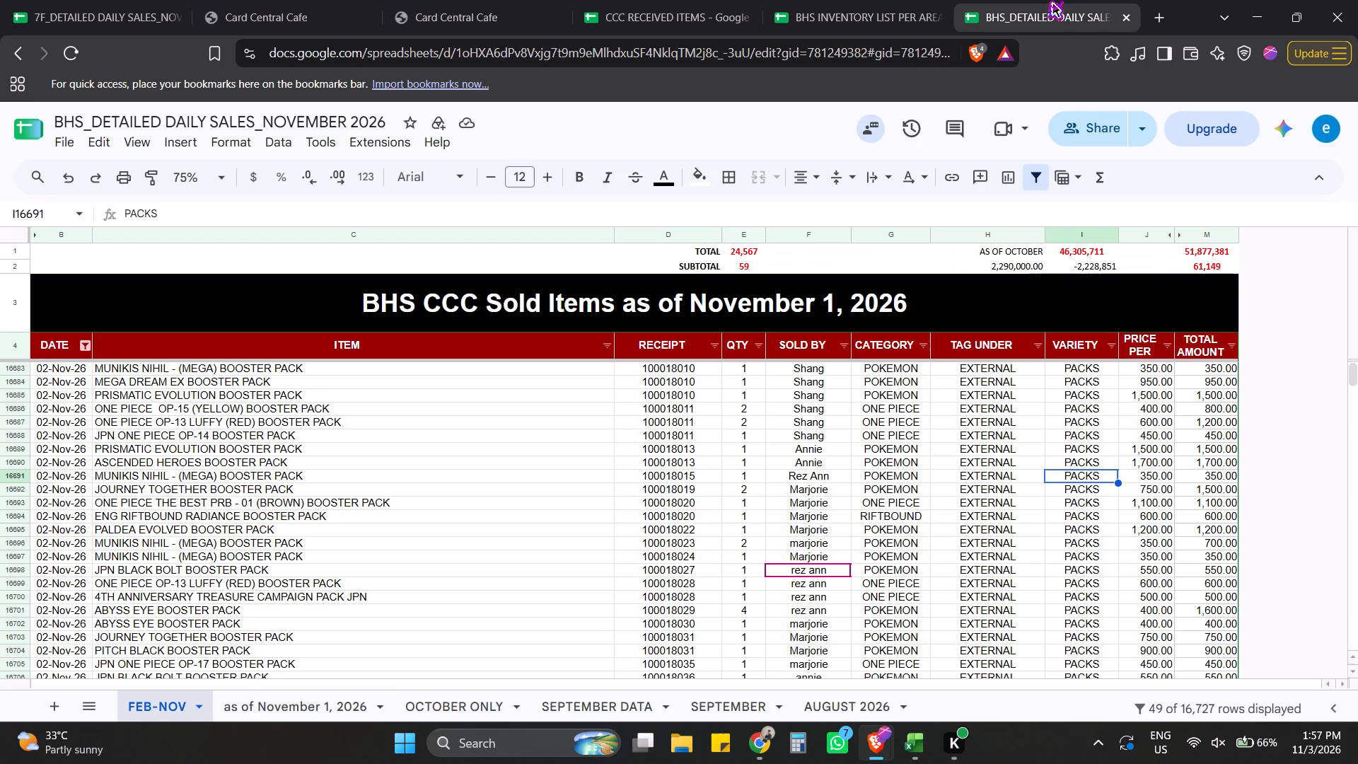
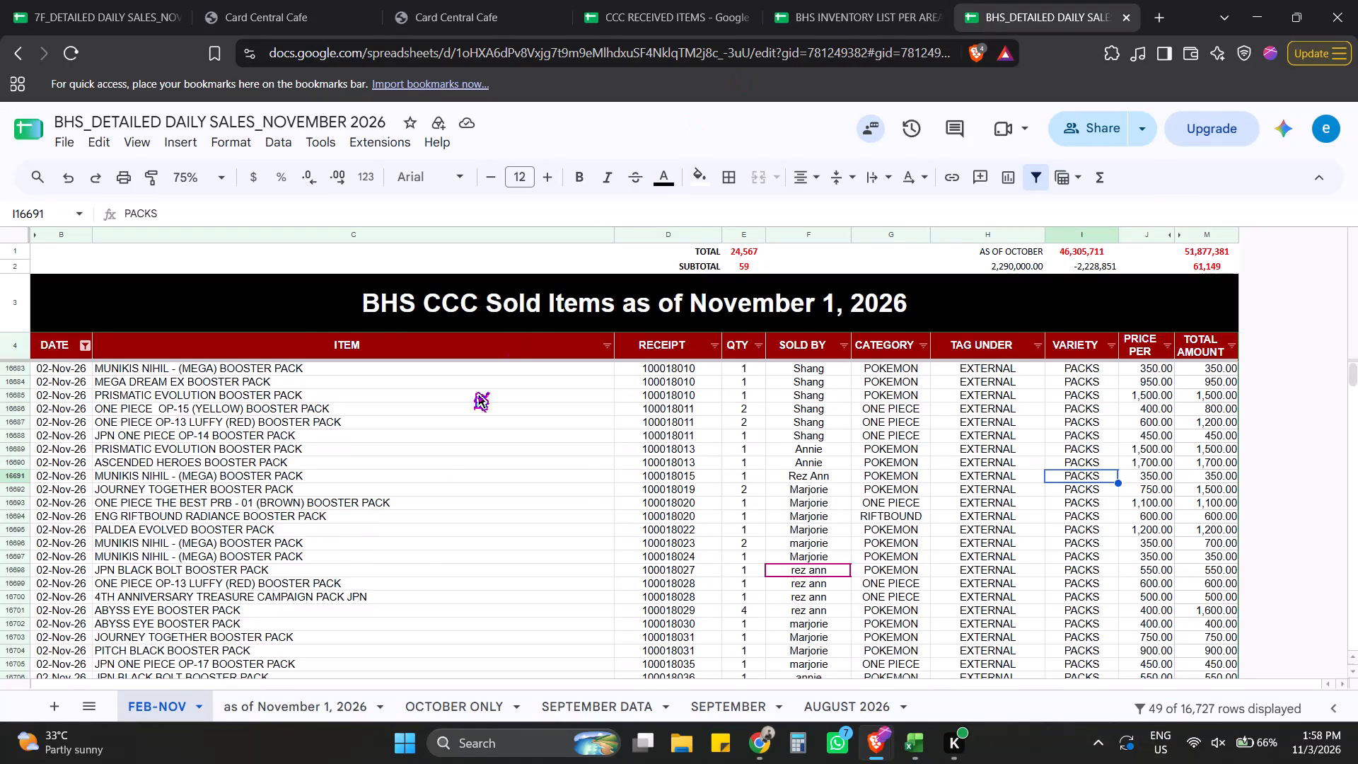
Look through the 02-Nov-26 rows of the BHS daily sales FEB-NOV sheet and search it for REF.
scroll(439, 456, down, 5)
scroll(613, 469, down, 7)
key(alt+Tab)
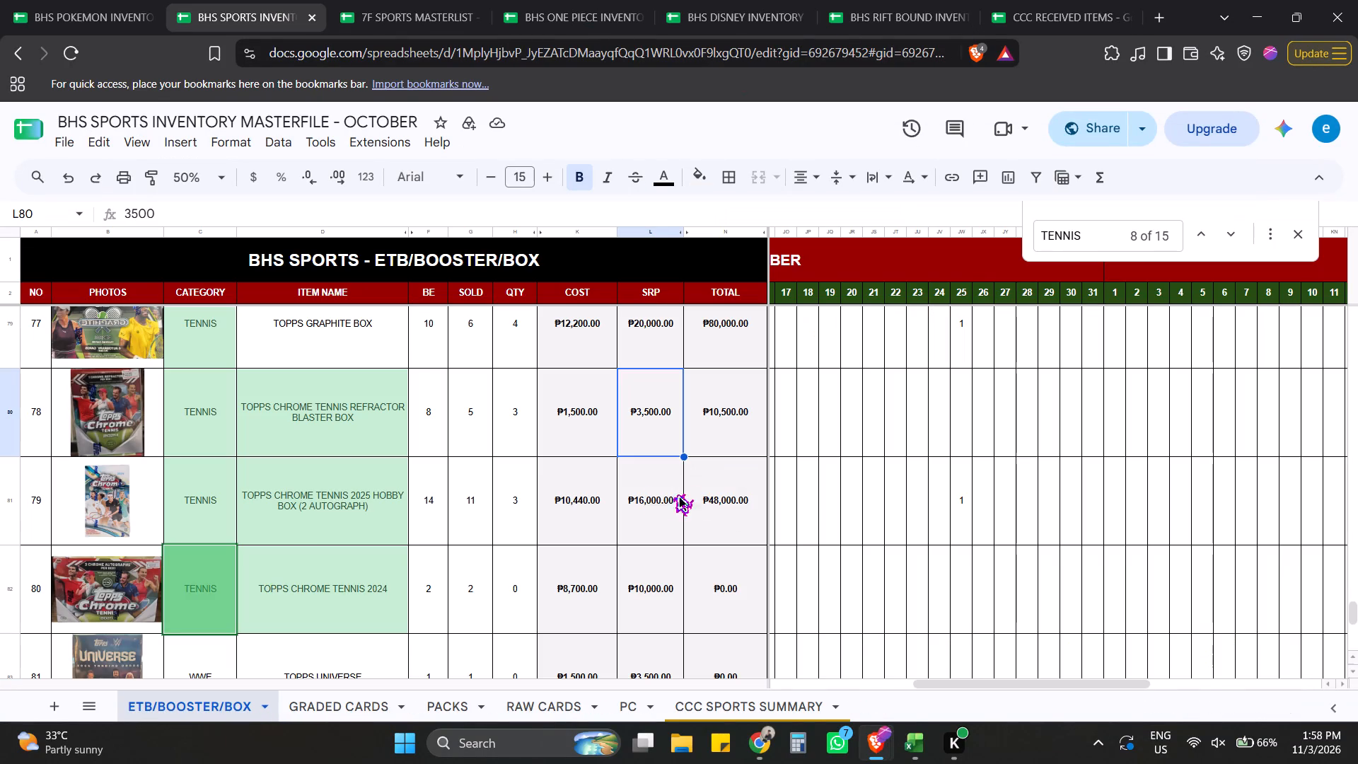
key(alt+Tab)
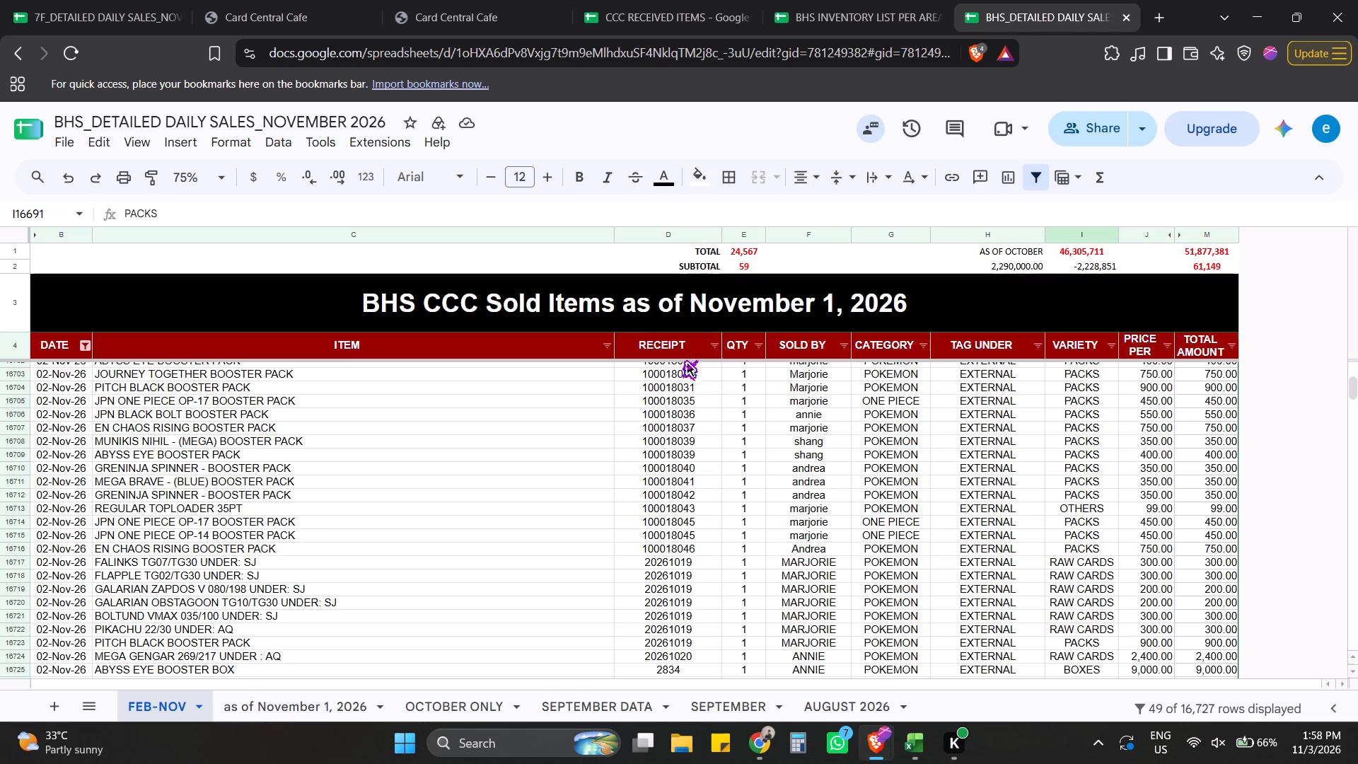
key(ctrl+f)
text(REF)
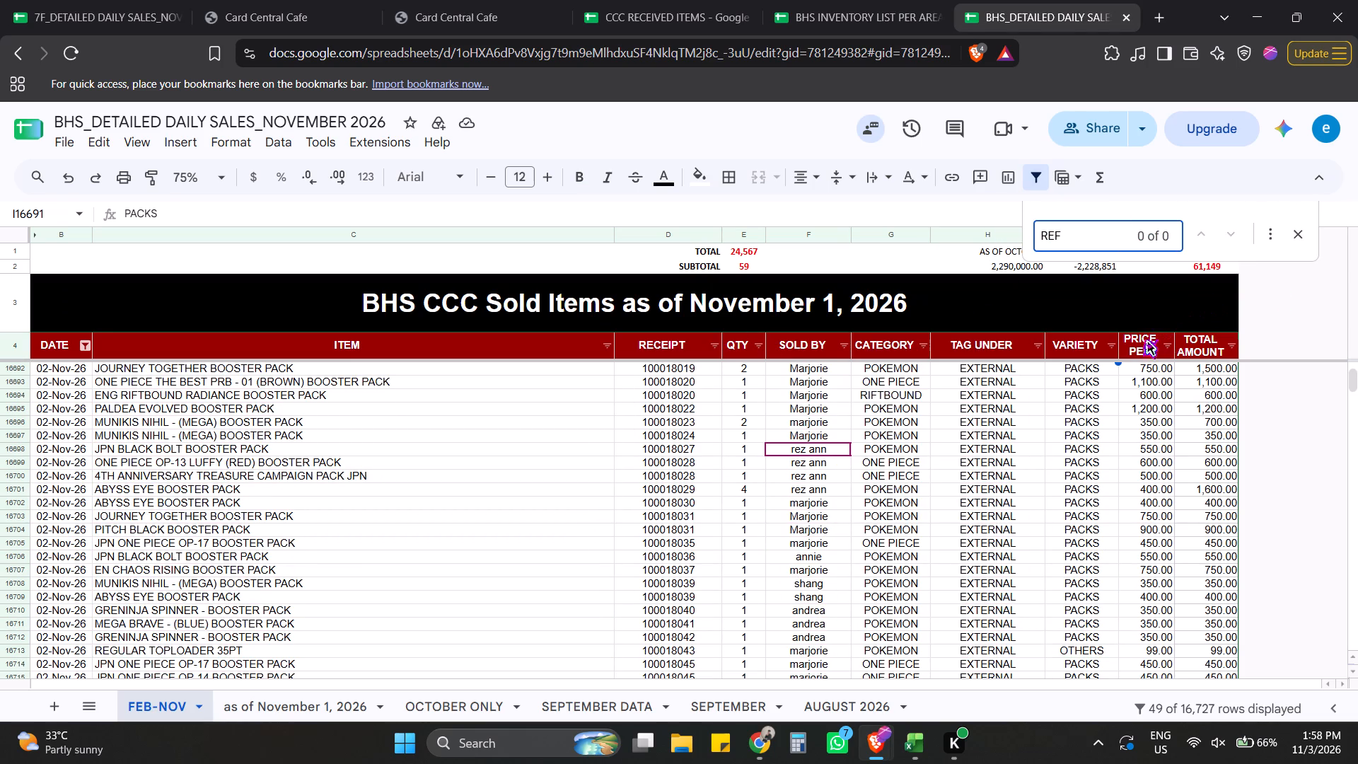
Filter the VARIETY column of the FEB-NOV sheet to BOXES, replacing the previously selected values.
click(1108, 346)
click(942, 561)
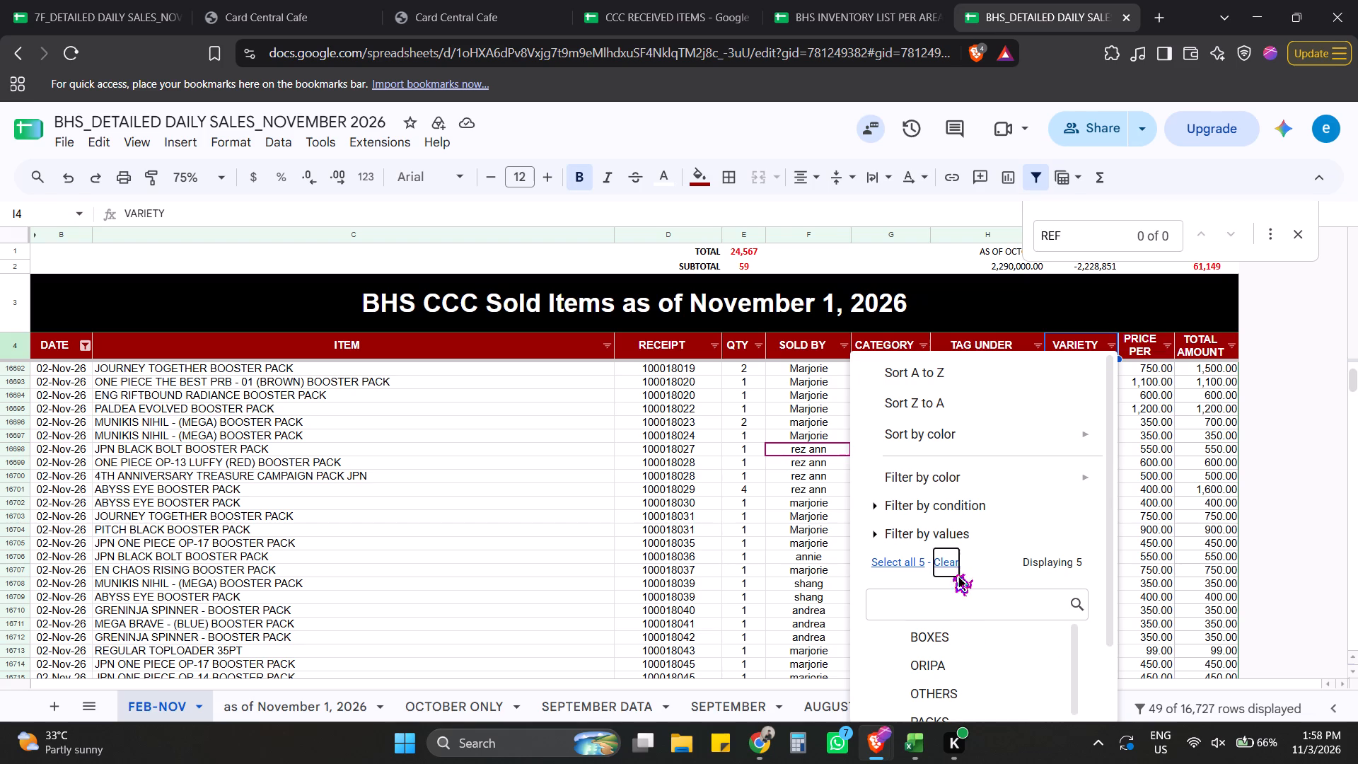
click(958, 636)
scroll(1114, 671, down, 8)
click(1081, 694)
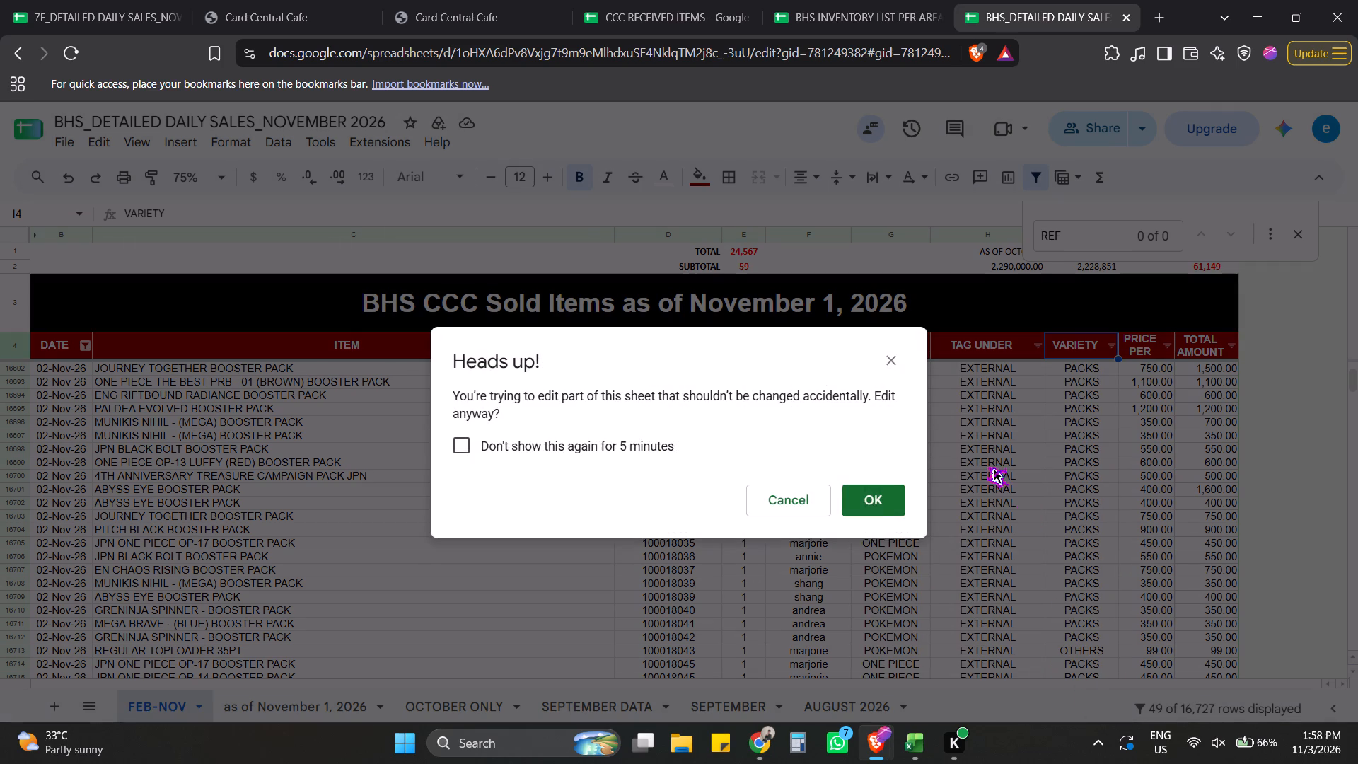
click(890, 497)
Select all dates in the DATE column filter so box sales from every day are included.
scroll(857, 491, up, 4)
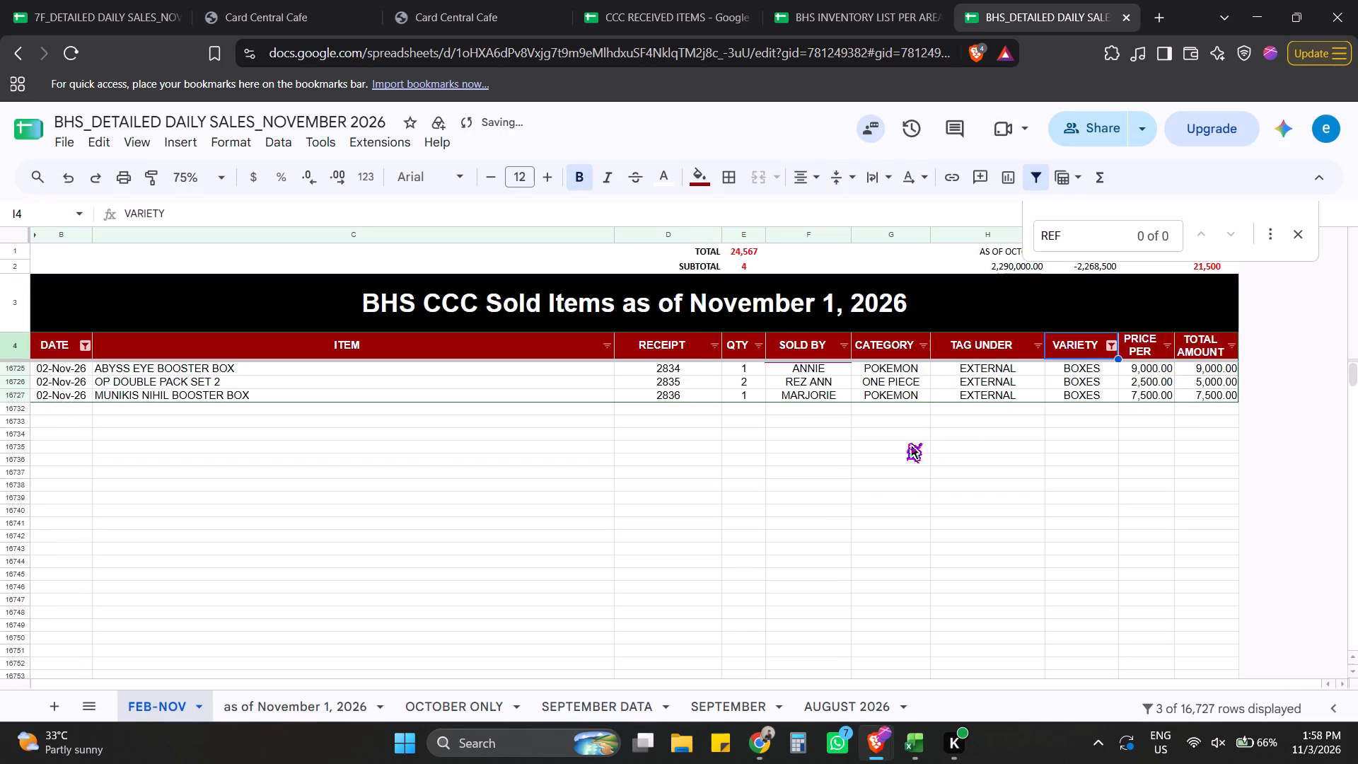
scroll(905, 442, up, 5)
scroll(710, 409, up, 3)
click(71, 347)
click(84, 346)
click(133, 562)
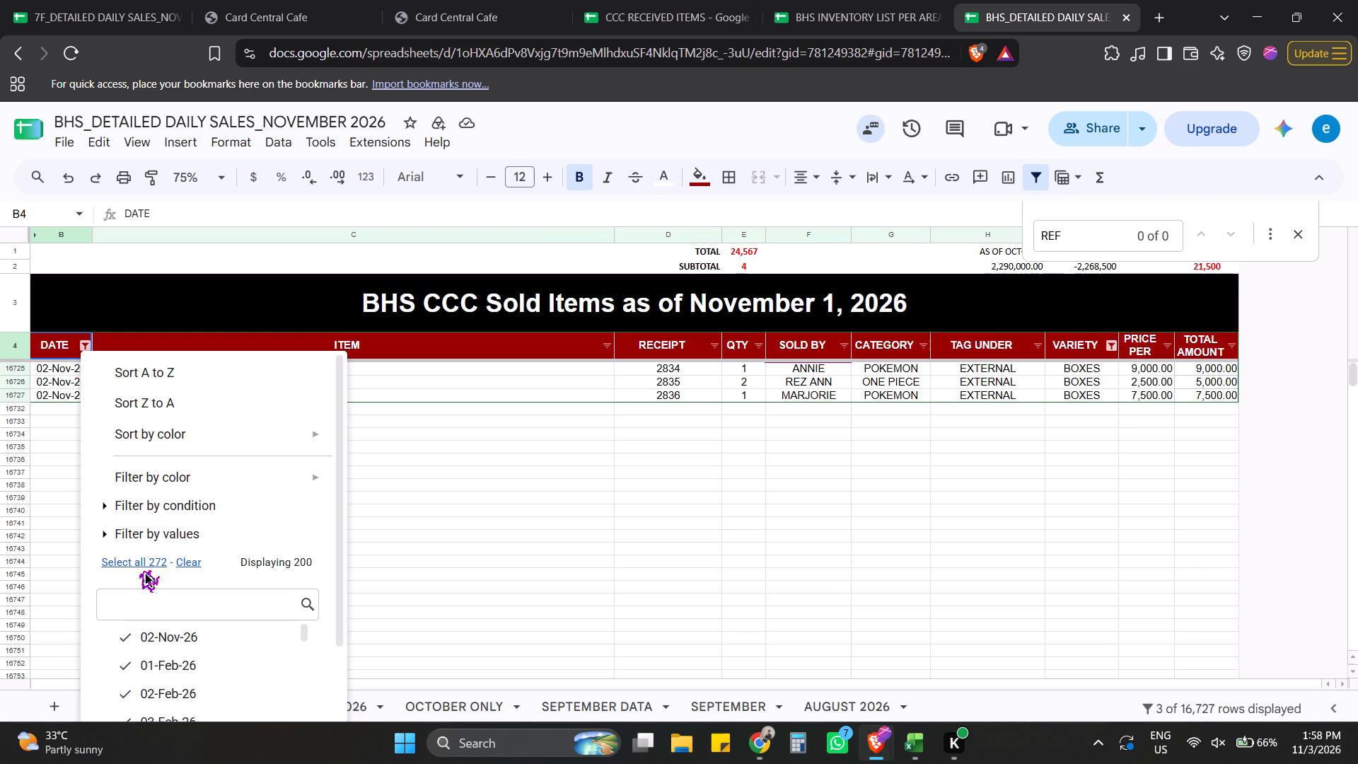
drag(335, 596, 335, 733)
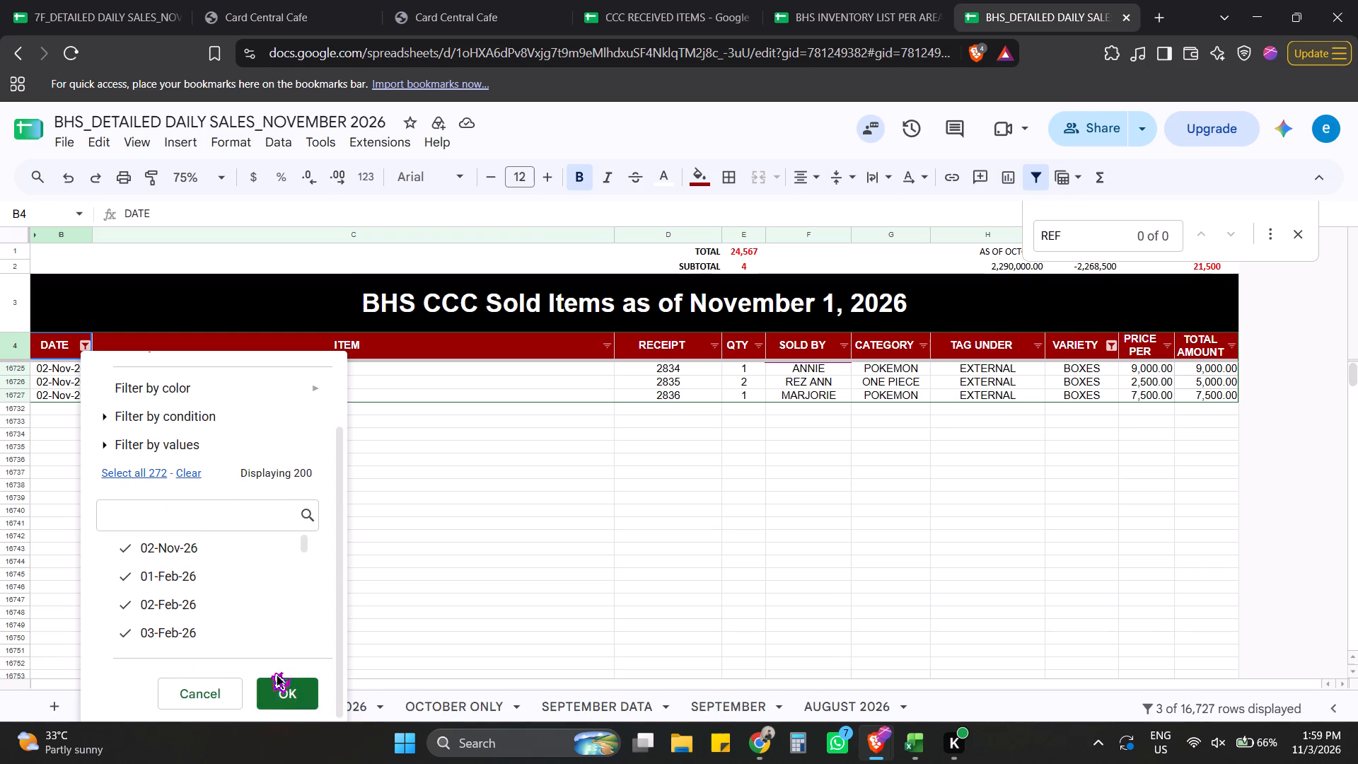
click(287, 699)
drag(881, 480, 887, 504)
click(887, 504)
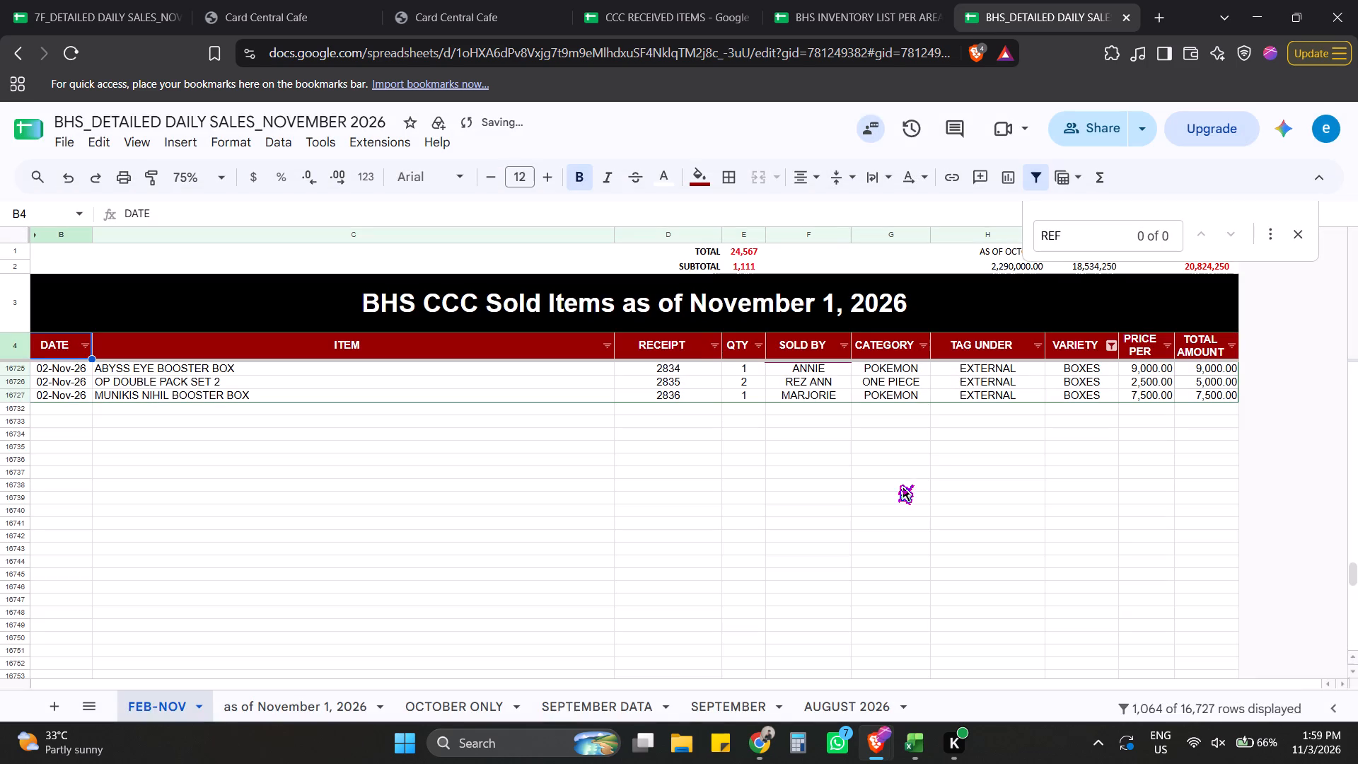
Step backward through the REF matches in the box sales of all dates.
scroll(801, 504, up, 11)
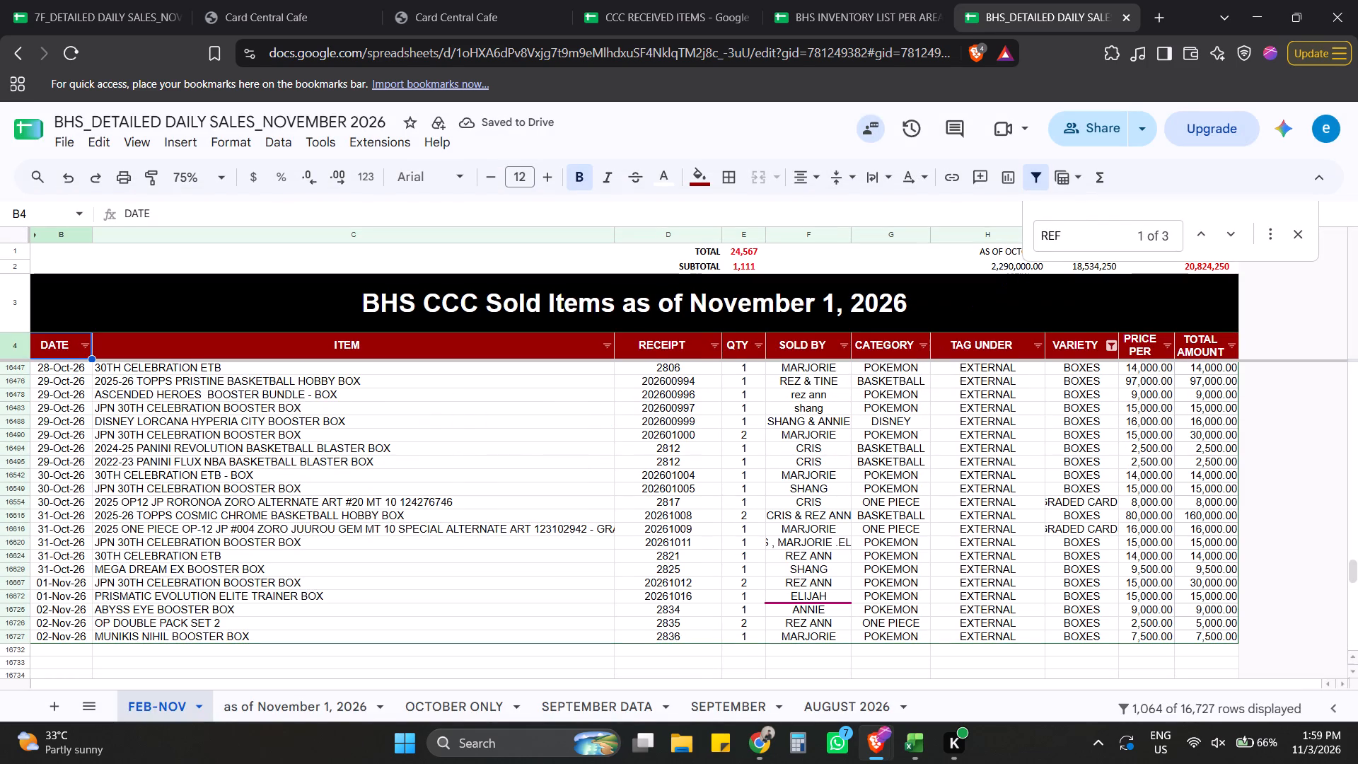
click(1095, 237)
click(1202, 234)
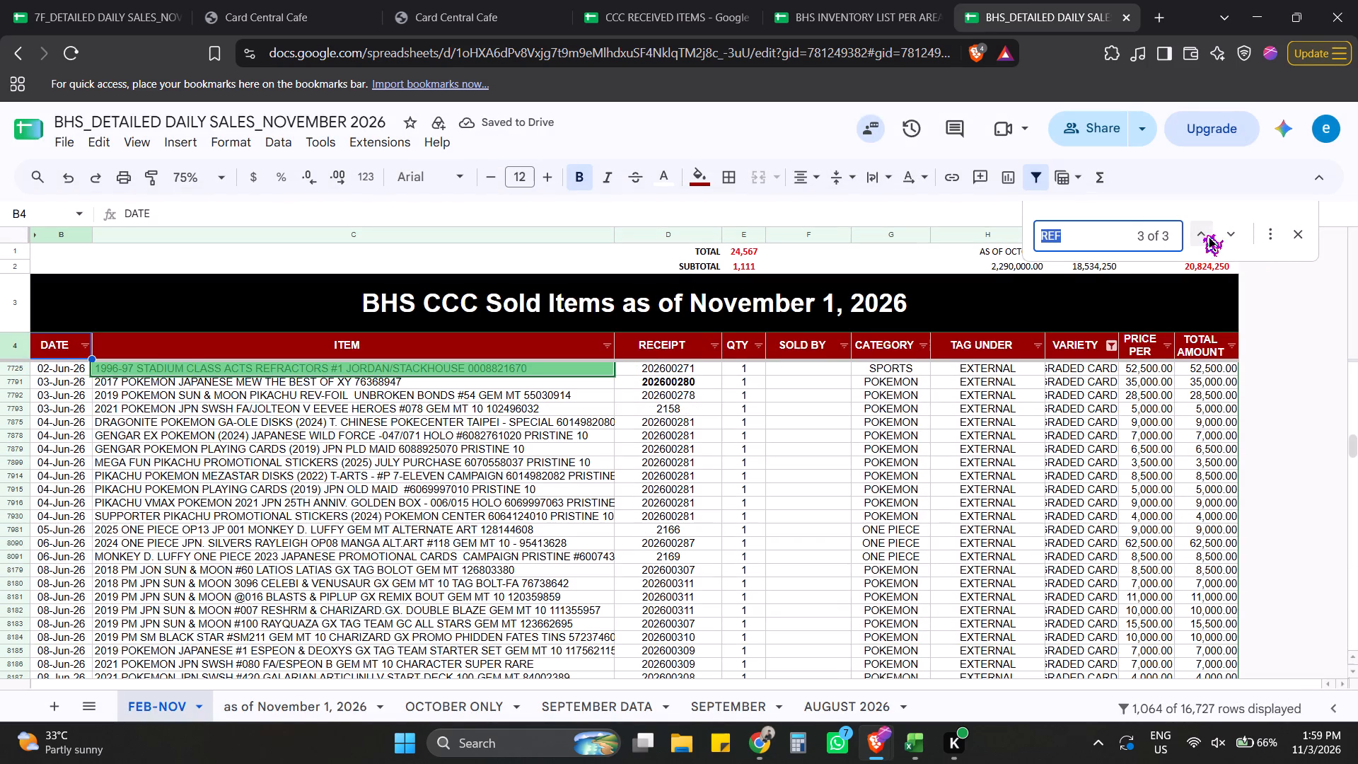
click(1205, 236)
click(1205, 236)
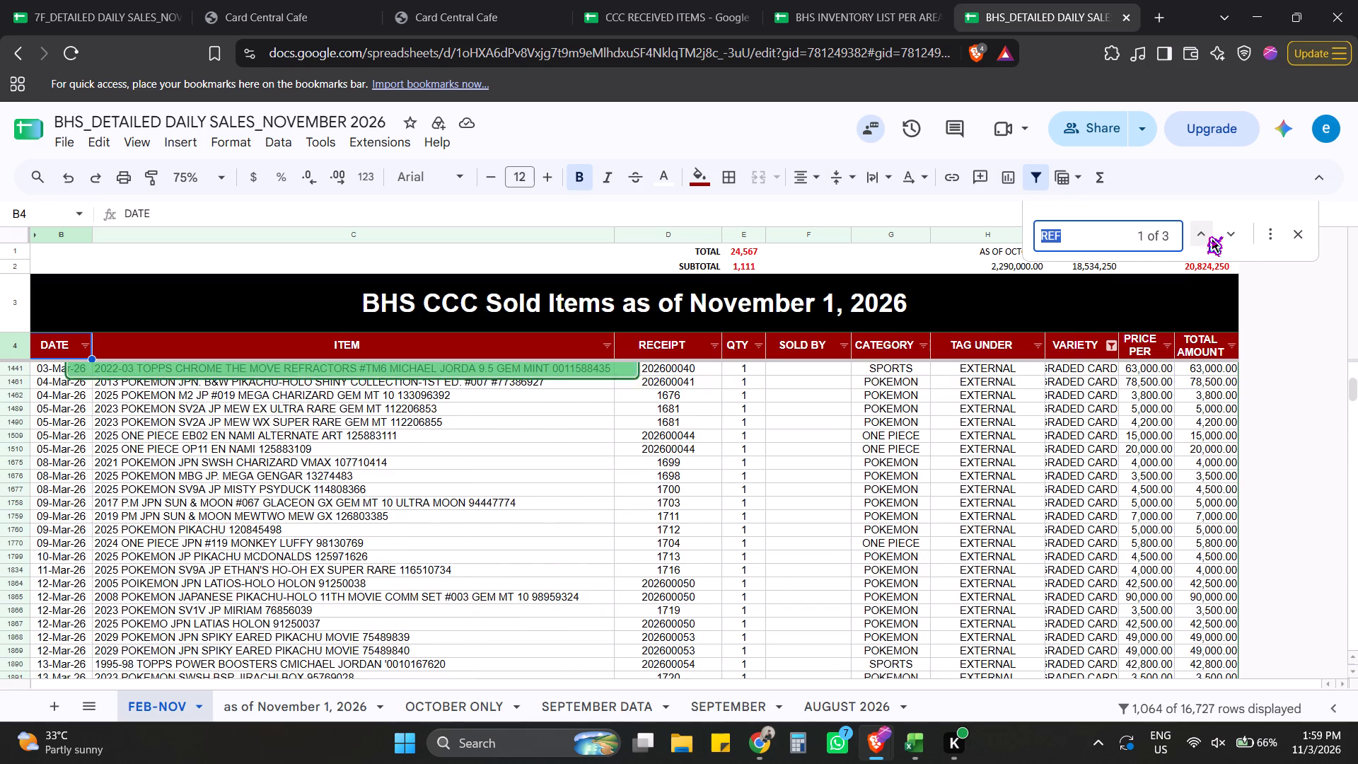
click(1205, 236)
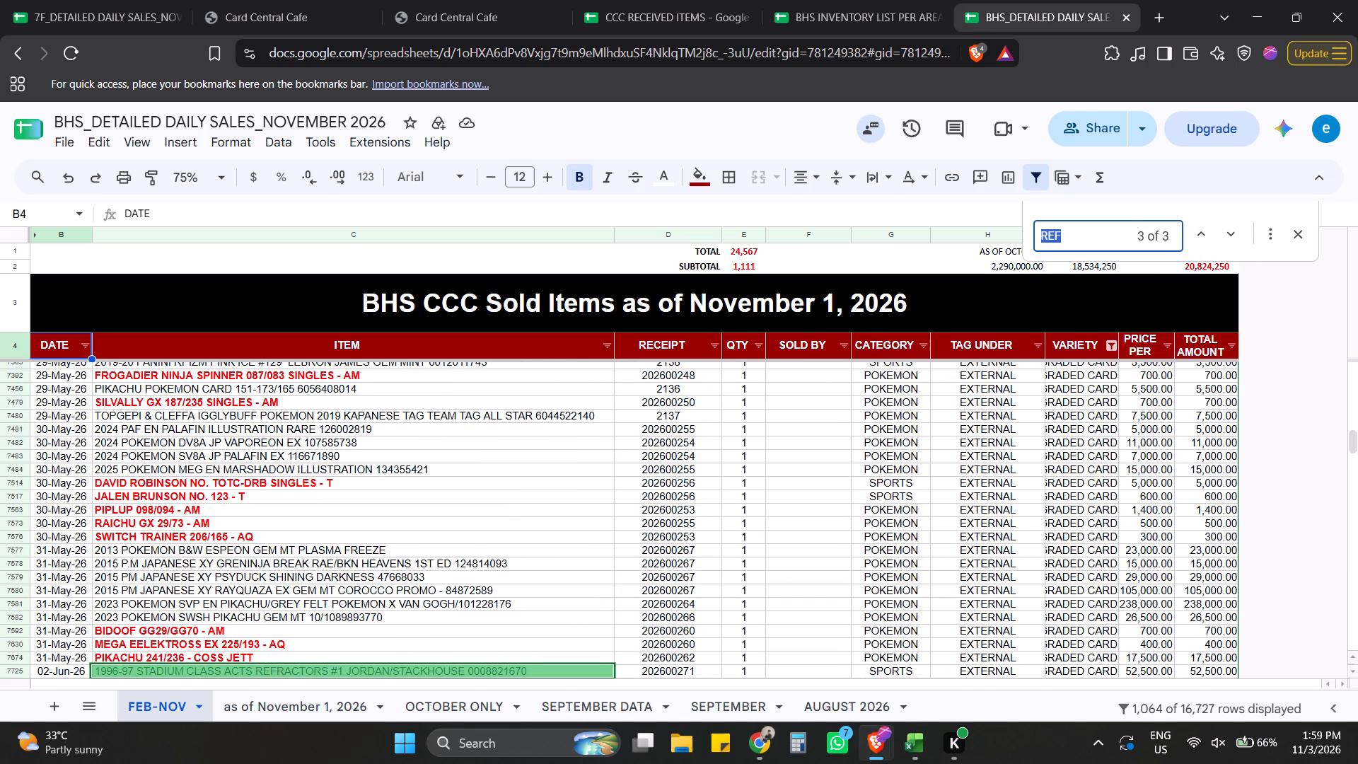
Search the sales sheet for TENNIS instead of REF and go to the last entries in the ITEM column.
click(1071, 235)
key(BackSpace)
key(BackSpace)
key(BackSpace)
key(BackSpace)
text(TENNIS)
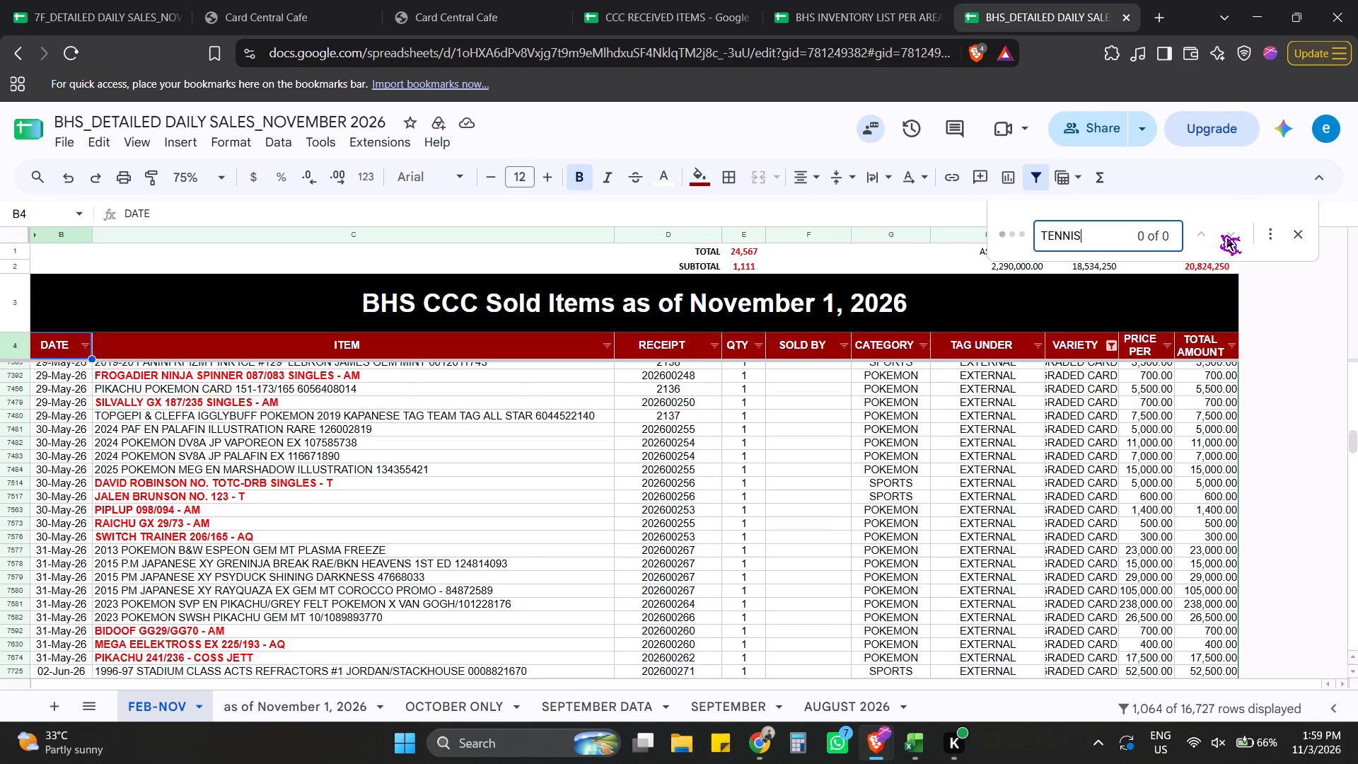
scroll(809, 469, down, 6)
click(377, 536)
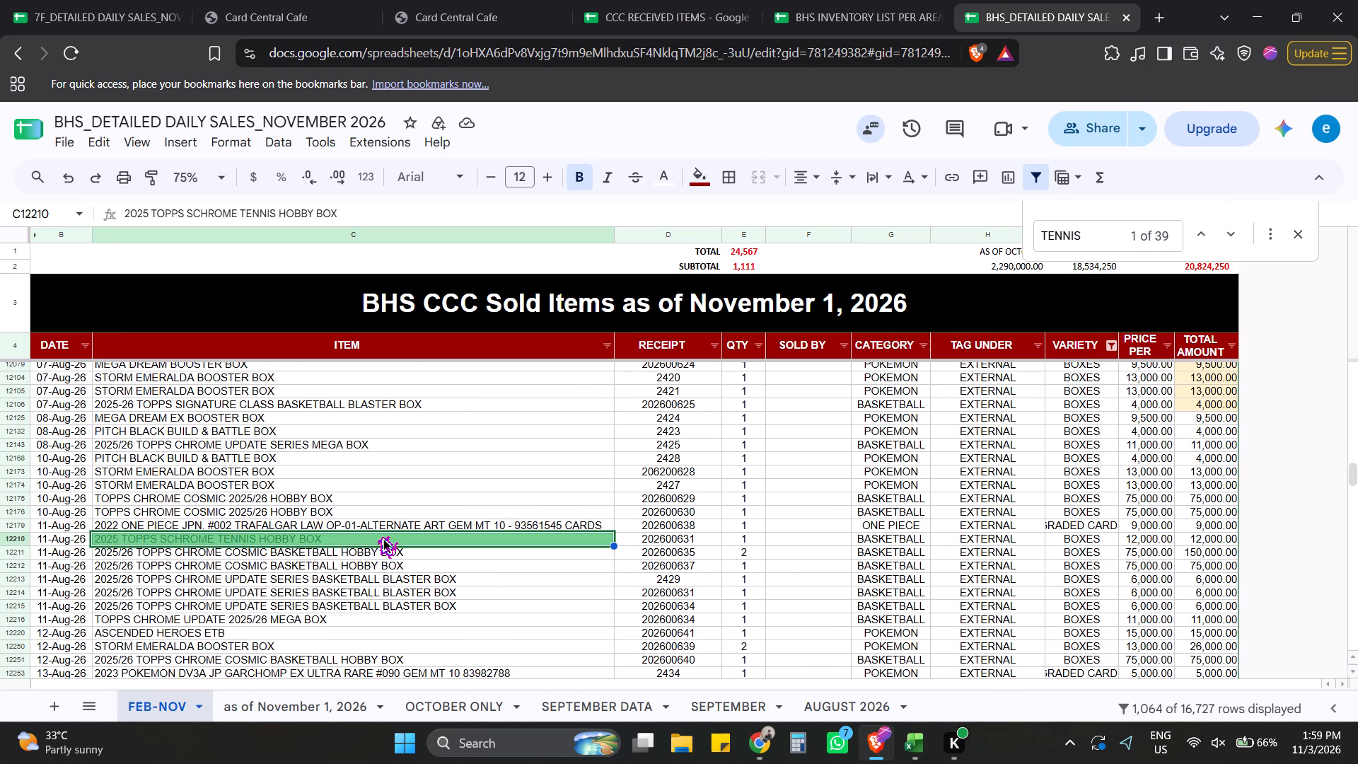
key(ctrl+Down)
scroll(406, 530, down, 4)
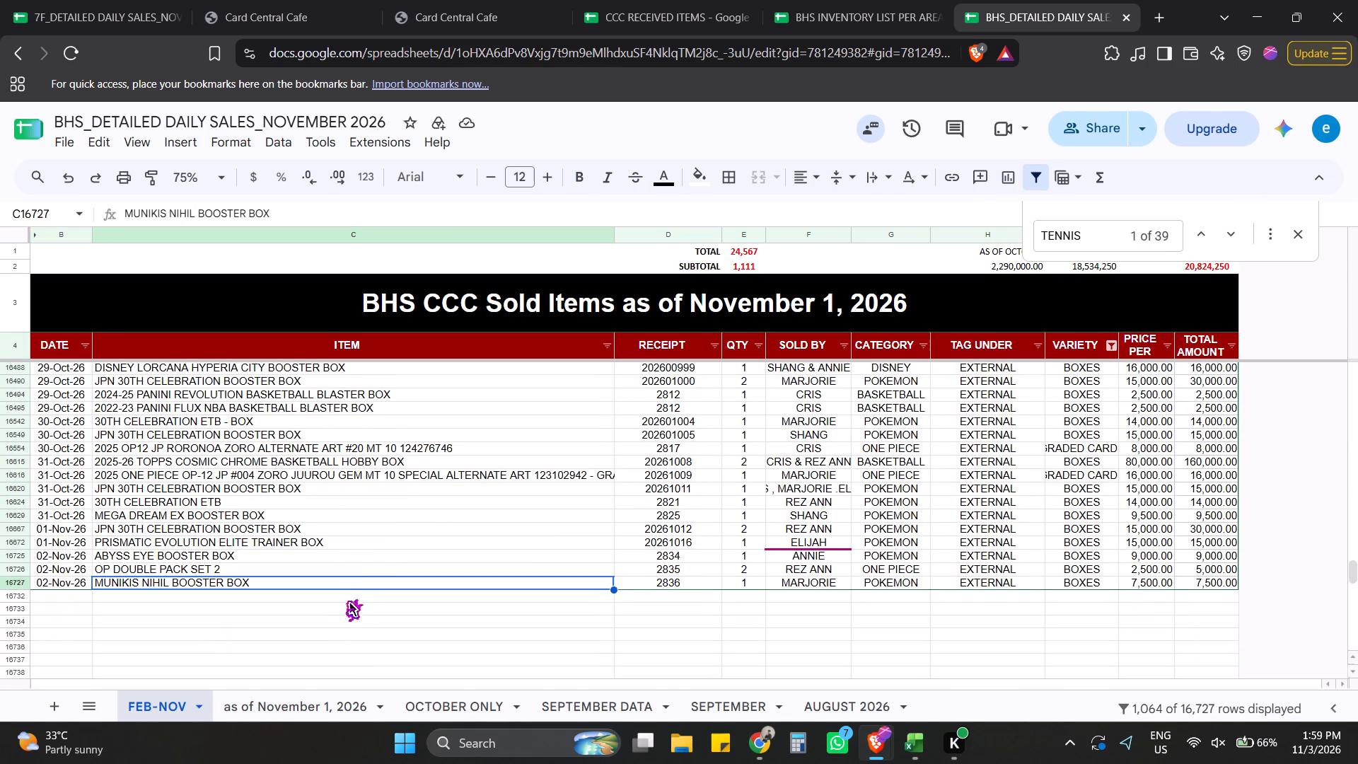
click(351, 648)
click(629, 581)
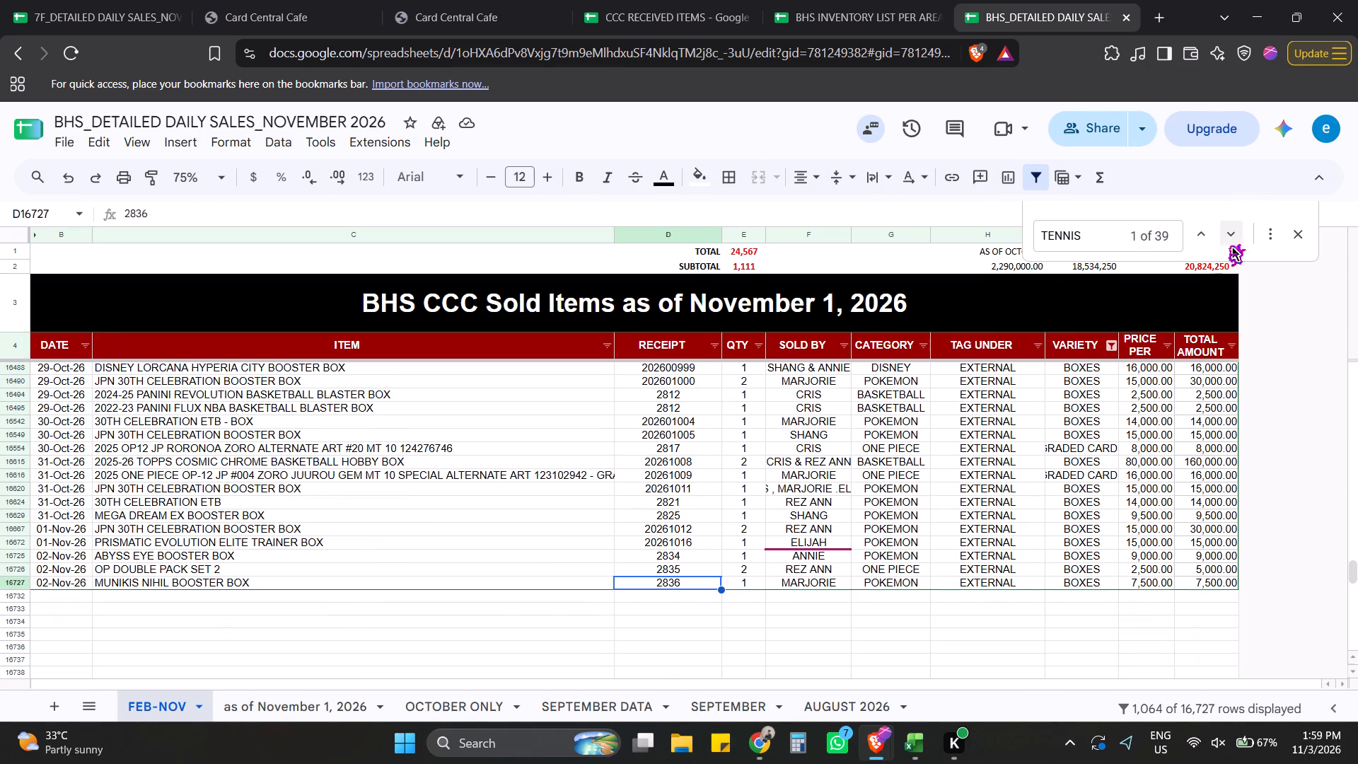
Exclude GRADED CARDS from the VARIETY filter, keeping only BOXES selected.
click(1111, 346)
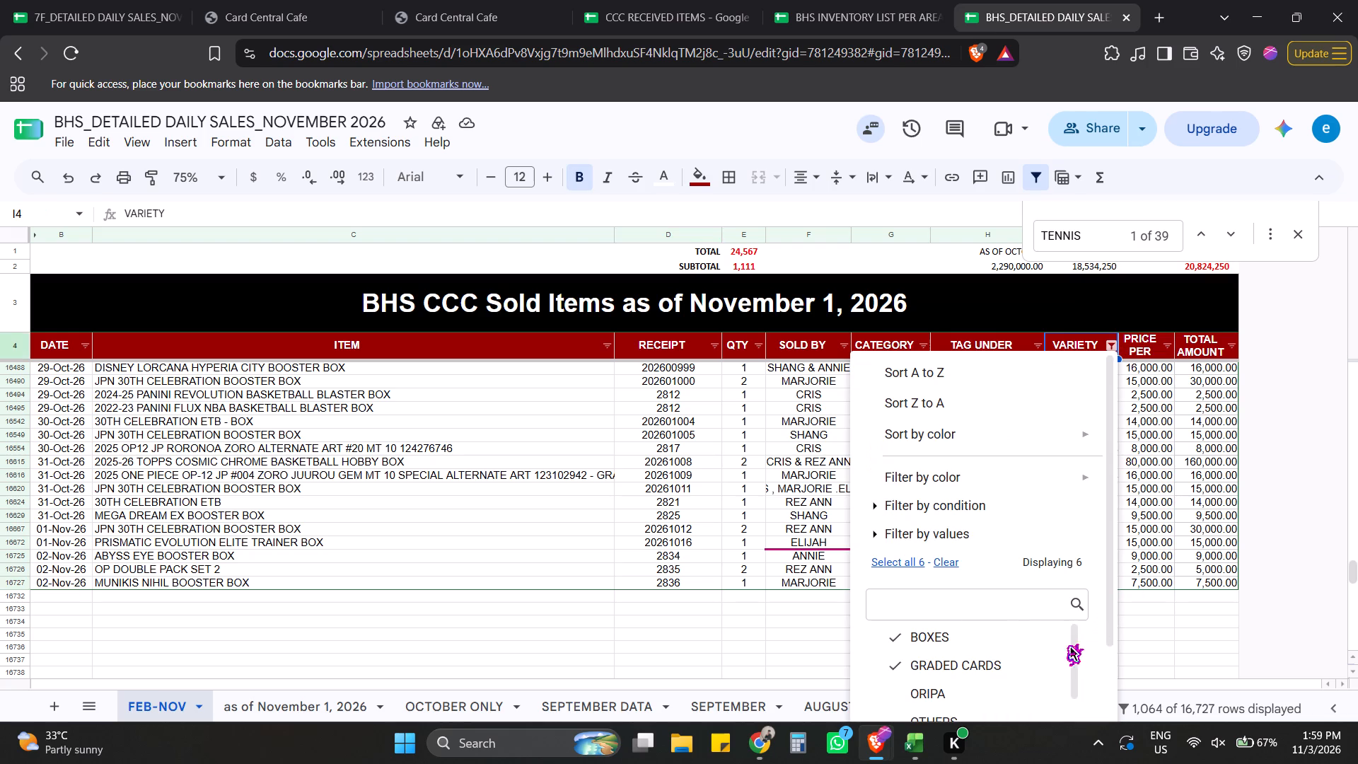
scroll(1062, 644, down, 2)
scroll(1040, 652, up, 2)
click(1014, 664)
scroll(1094, 659, down, 5)
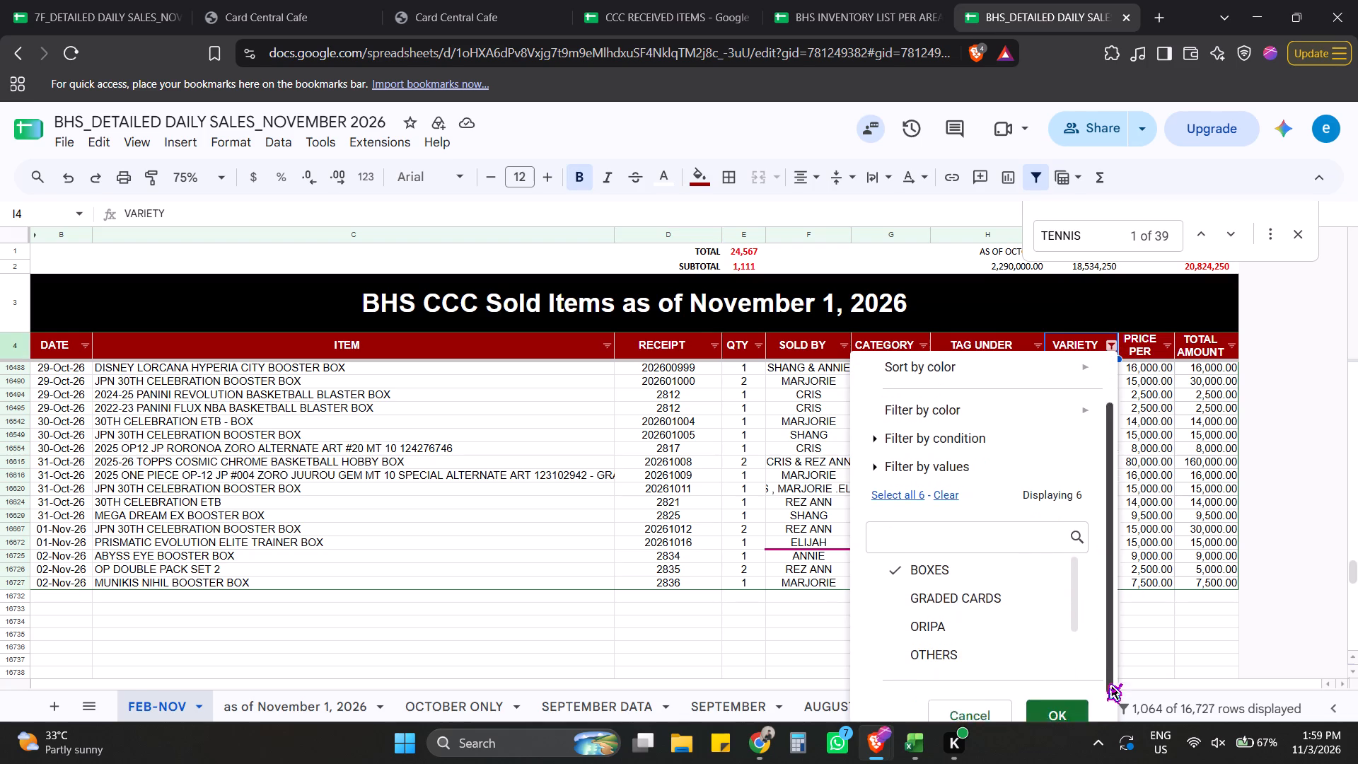
click(1071, 700)
click(906, 499)
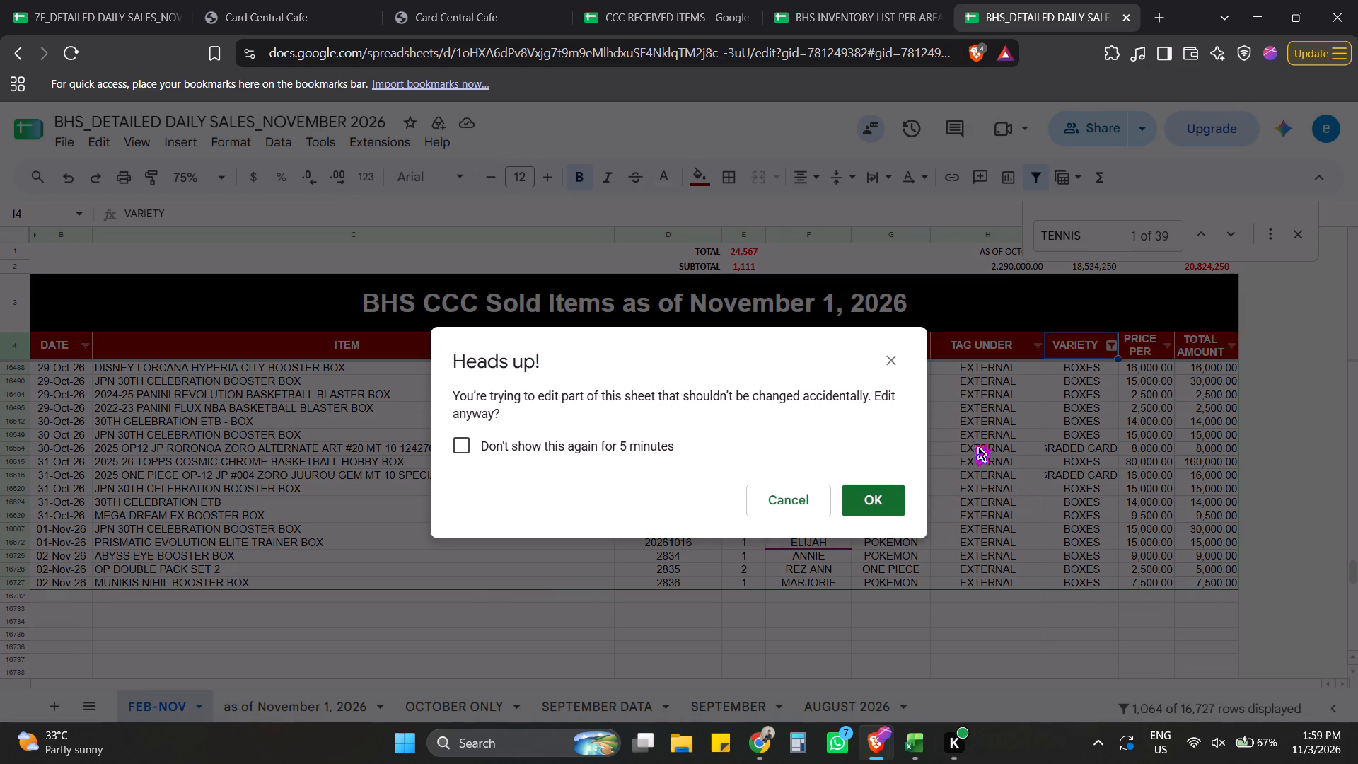
click(874, 502)
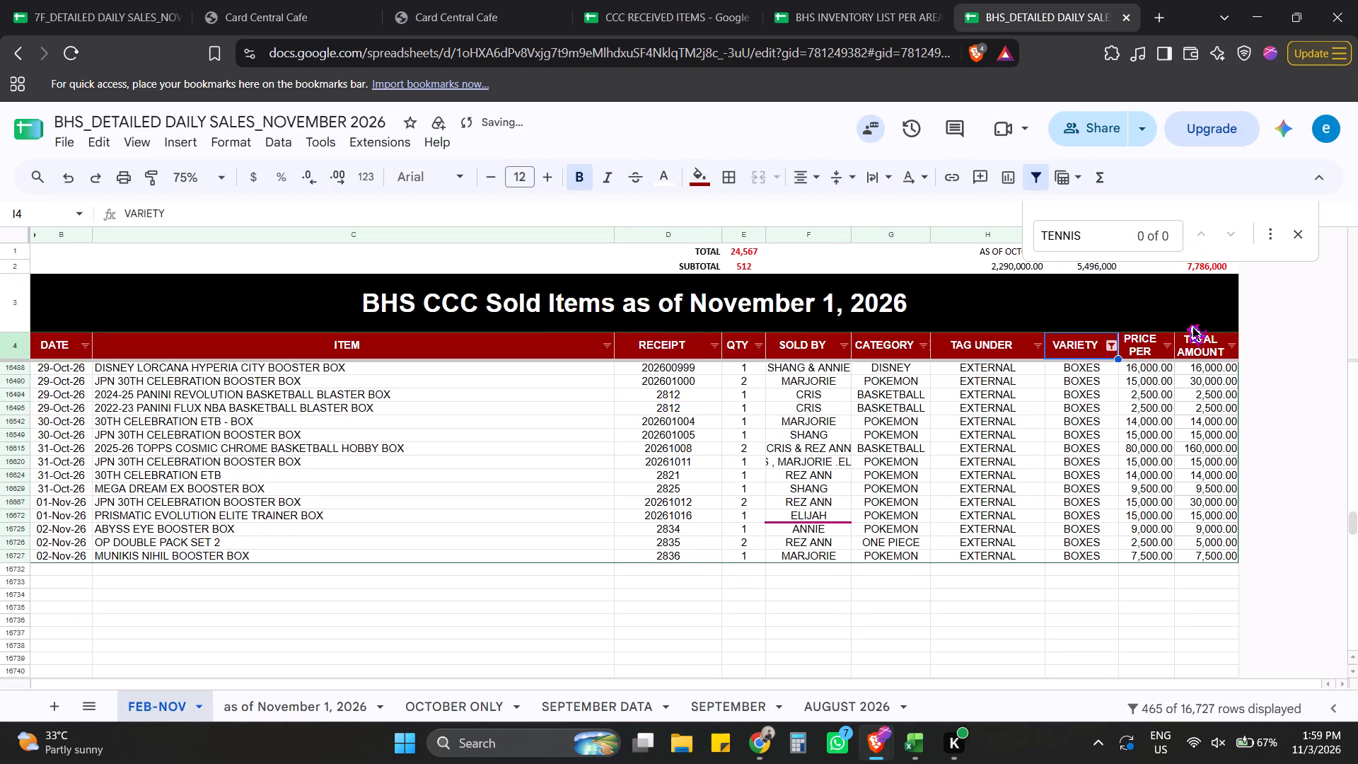
Step backward through the TENNIS matches from the latest sales, examining the item names and prices of the tennis boxes sold.
click(579, 670)
scroll(617, 592, up, 3)
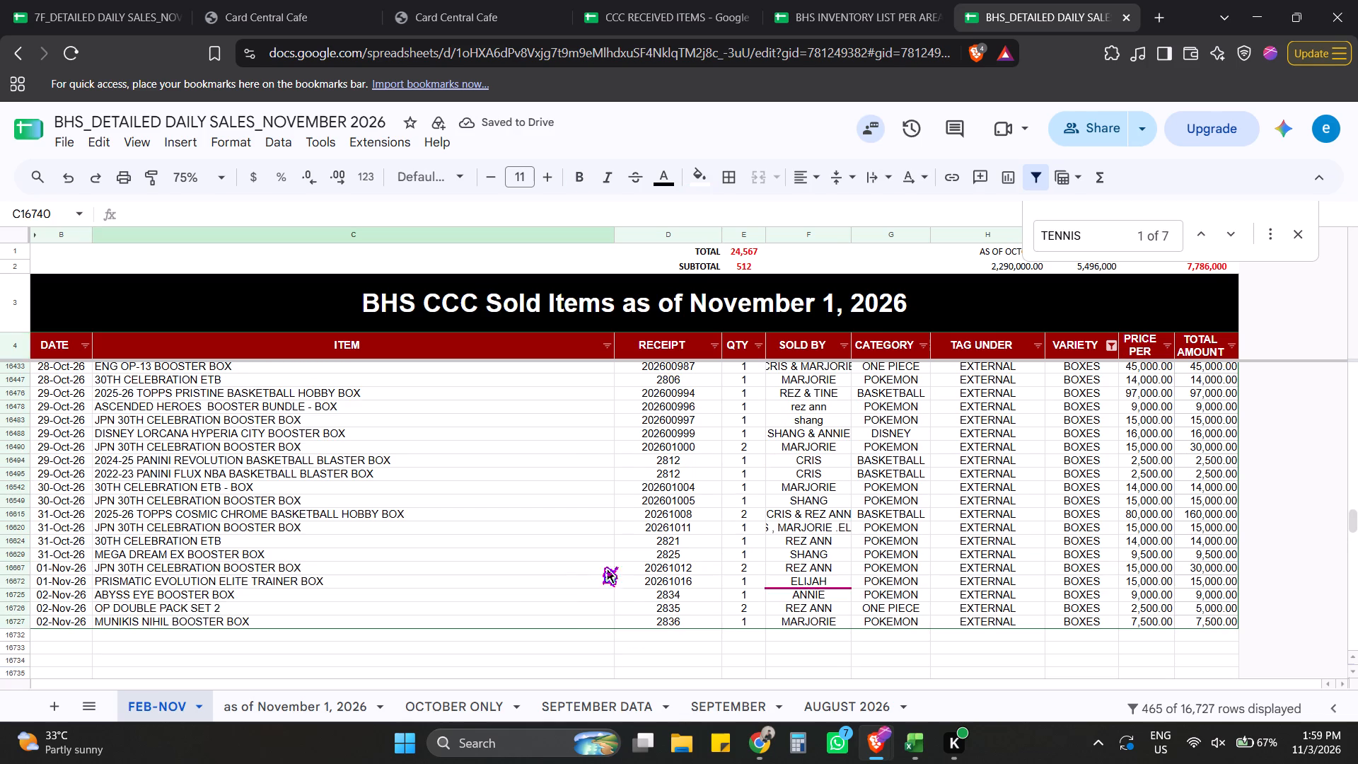
click(1109, 232)
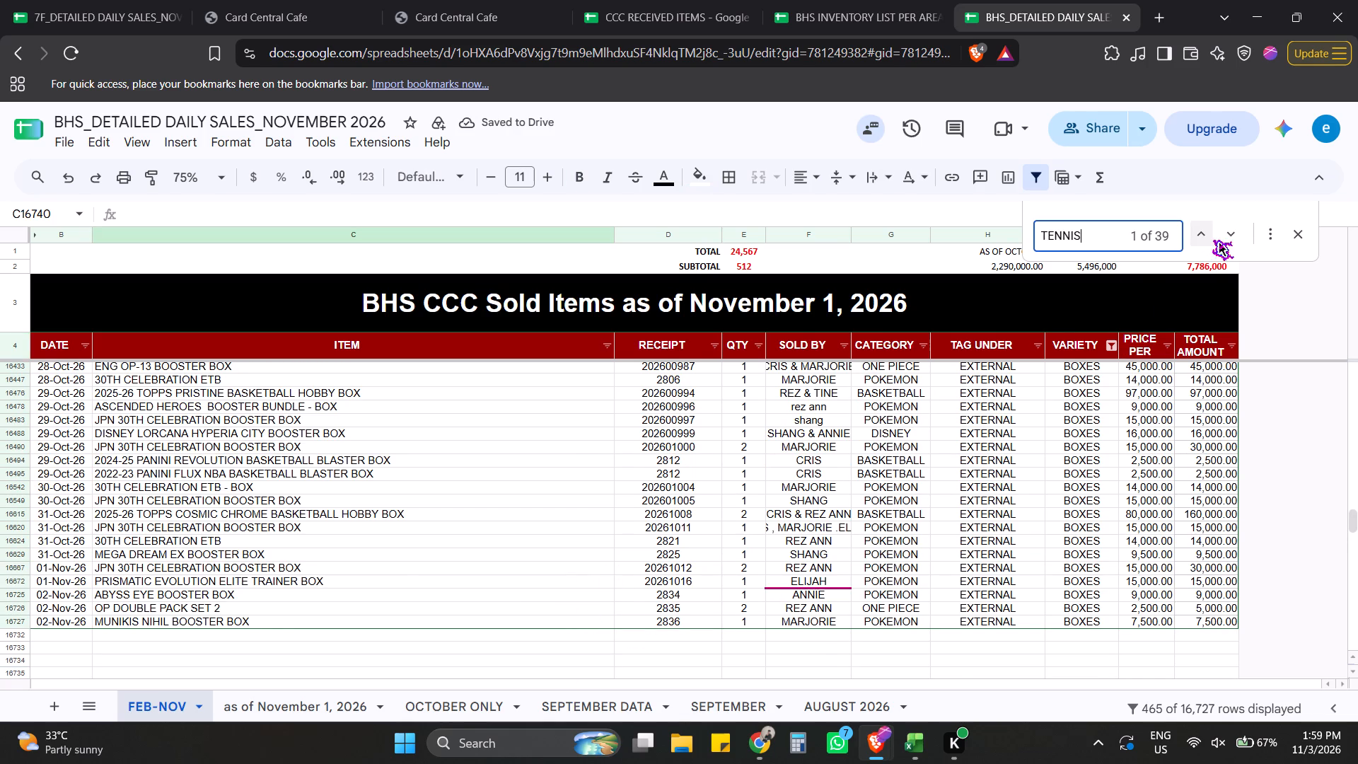
click(1210, 239)
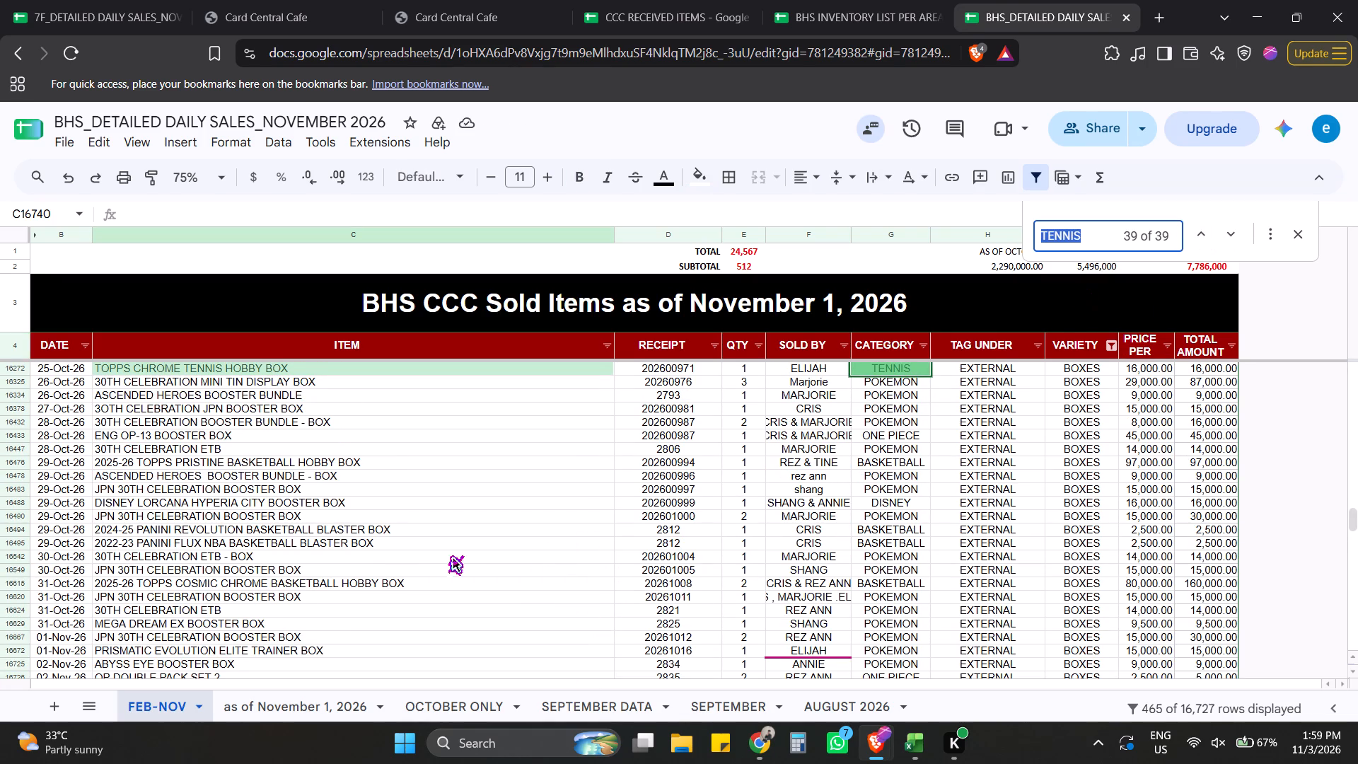
scroll(431, 553, up, 2)
scroll(400, 445, up, 1)
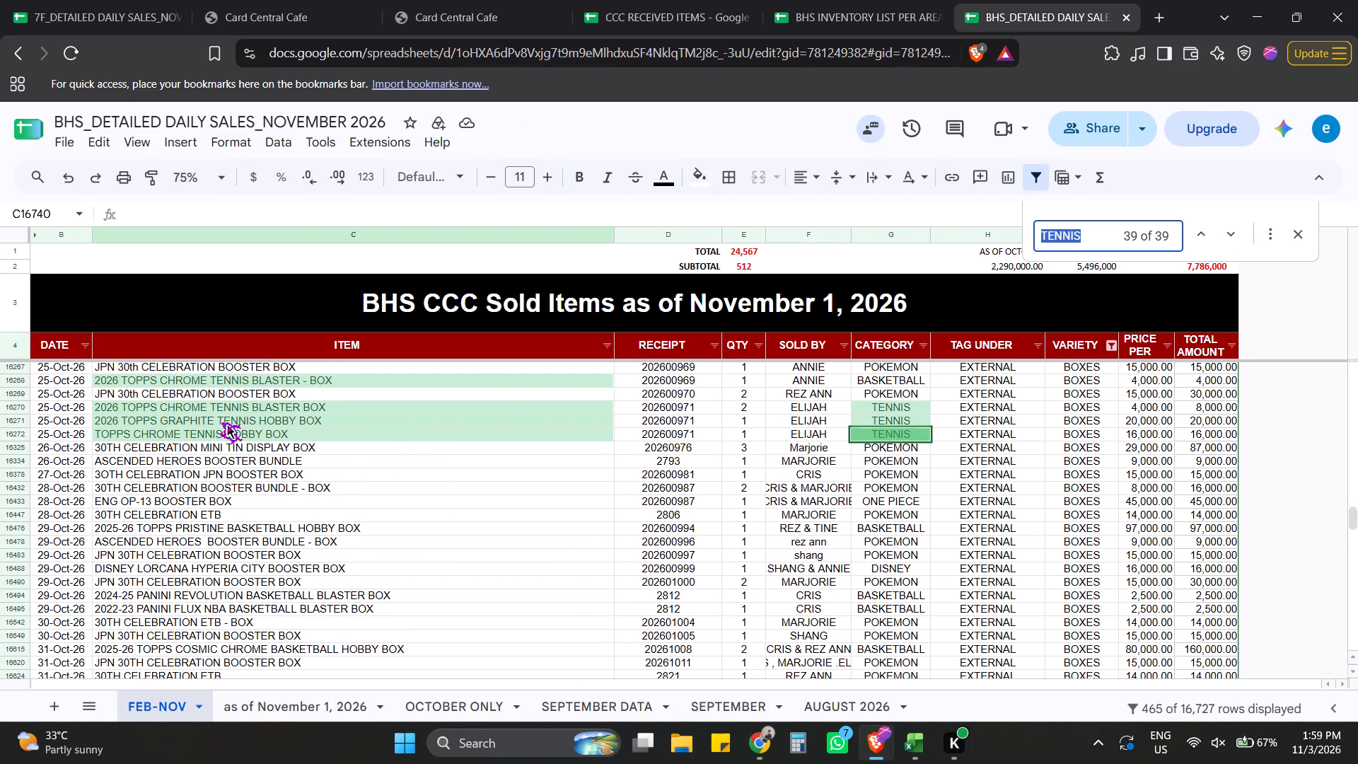
click(1202, 240)
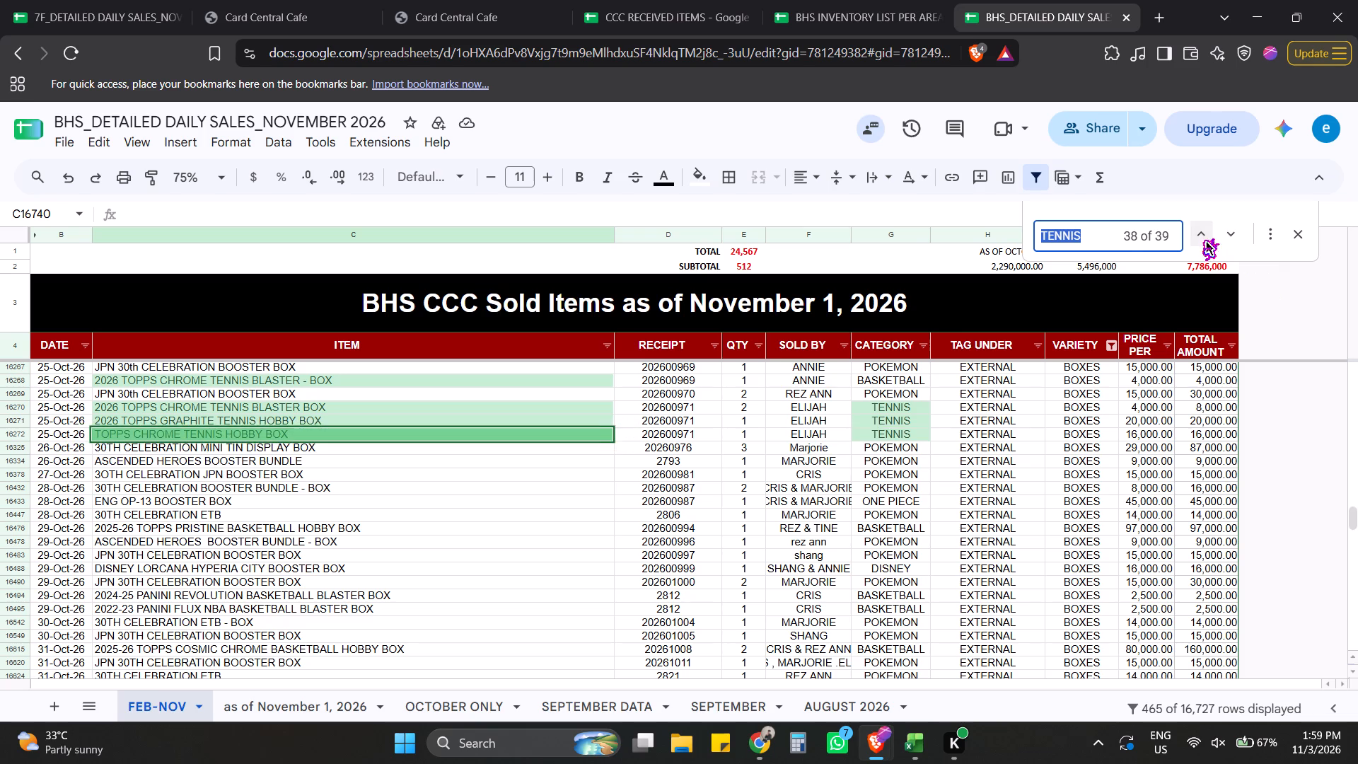
click(1200, 238)
triple_click(1200, 238)
double_click(1200, 238)
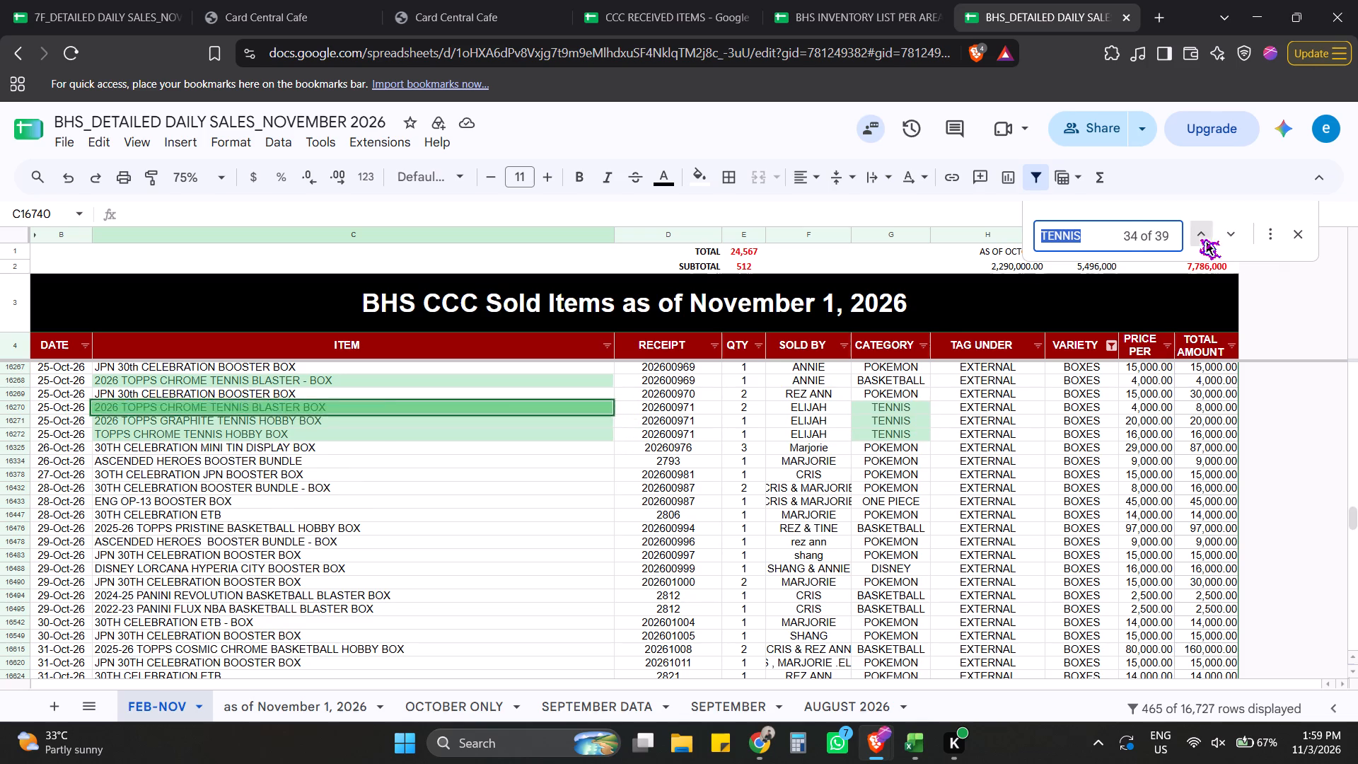
click(1200, 238)
click(1200, 238)
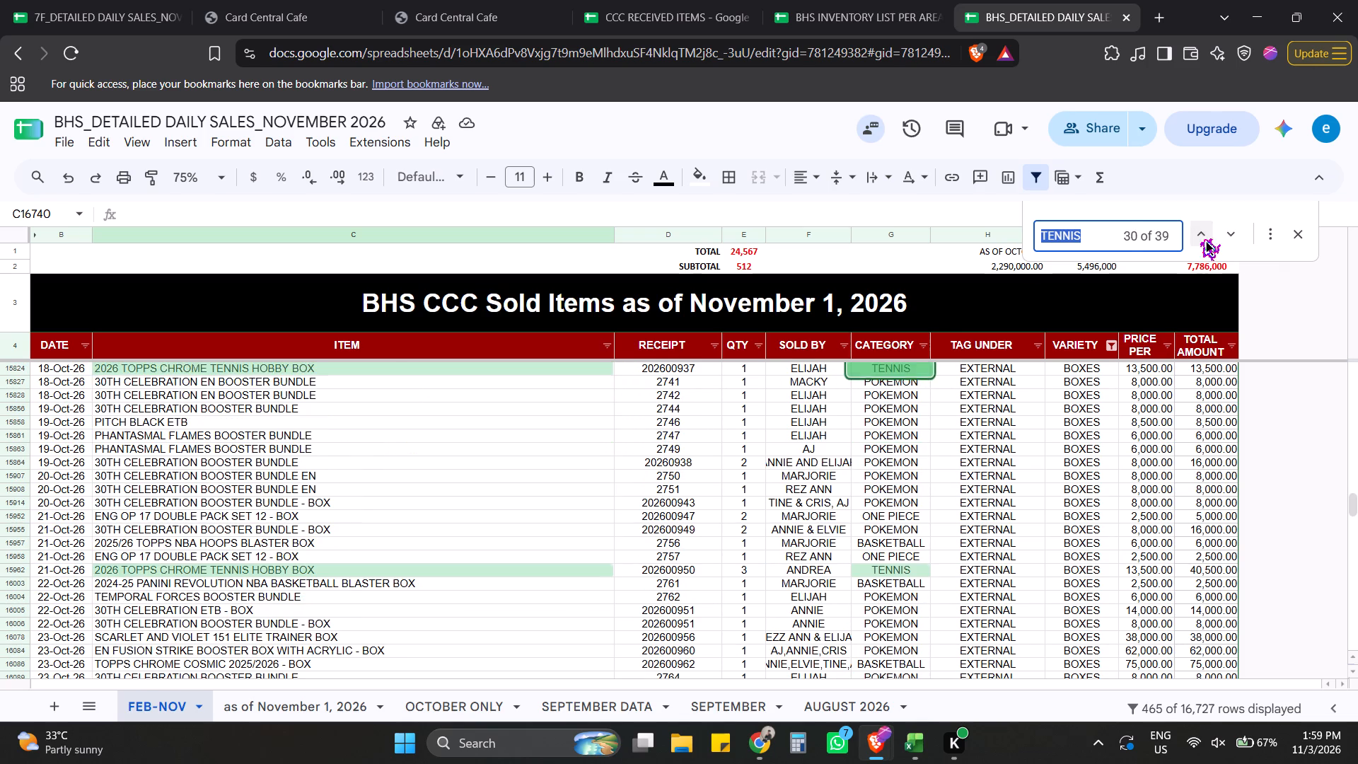
click(1200, 238)
click(1200, 238)
click(1200, 238)
click(1200, 238)
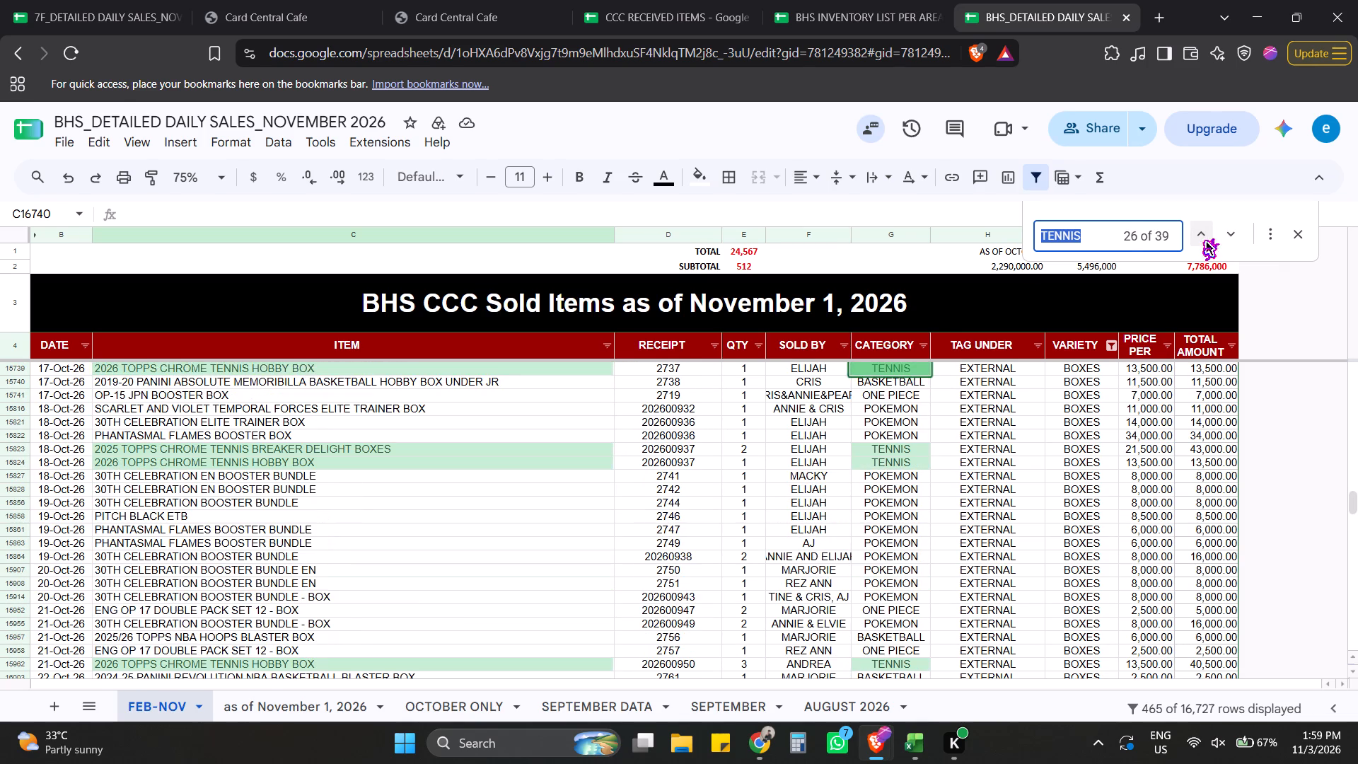
triple_click(1200, 238)
click(1200, 238)
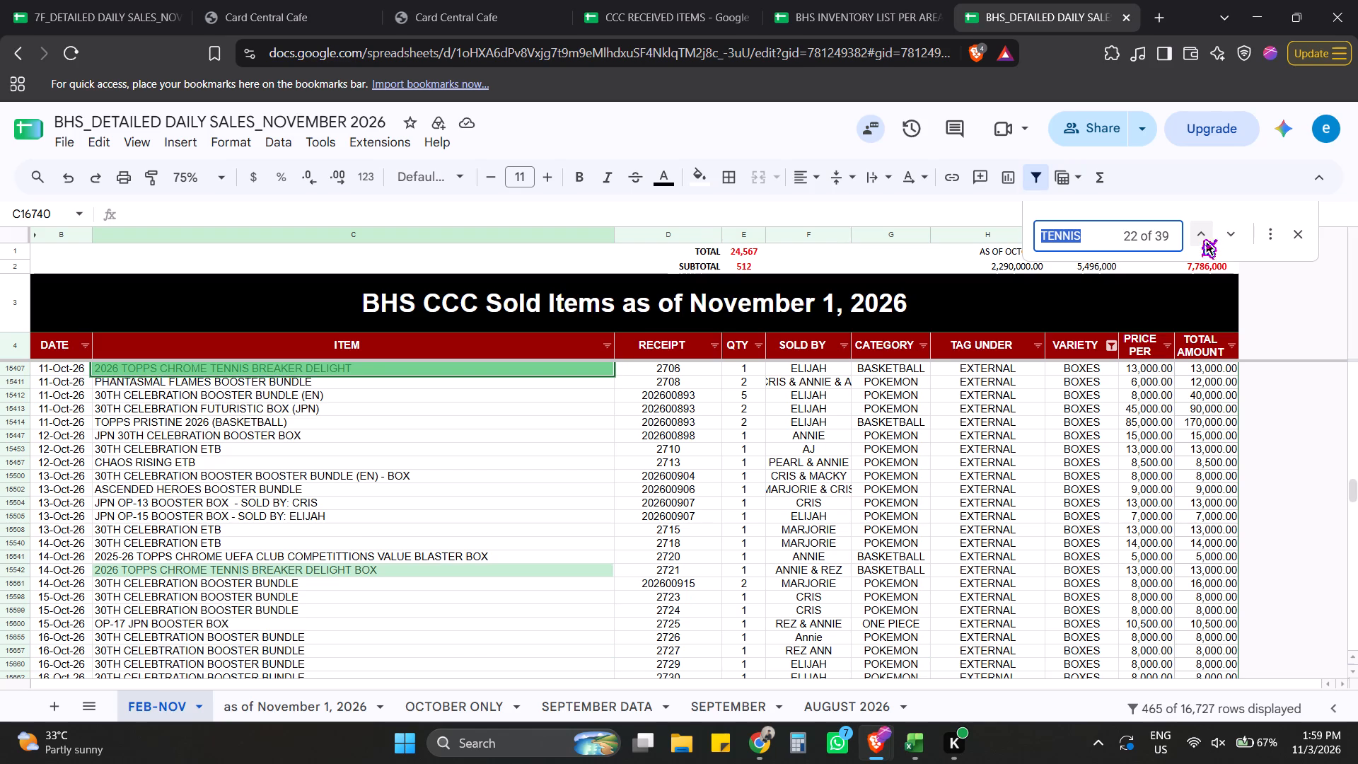
click(1200, 238)
click(1200, 238)
click(1200, 238)
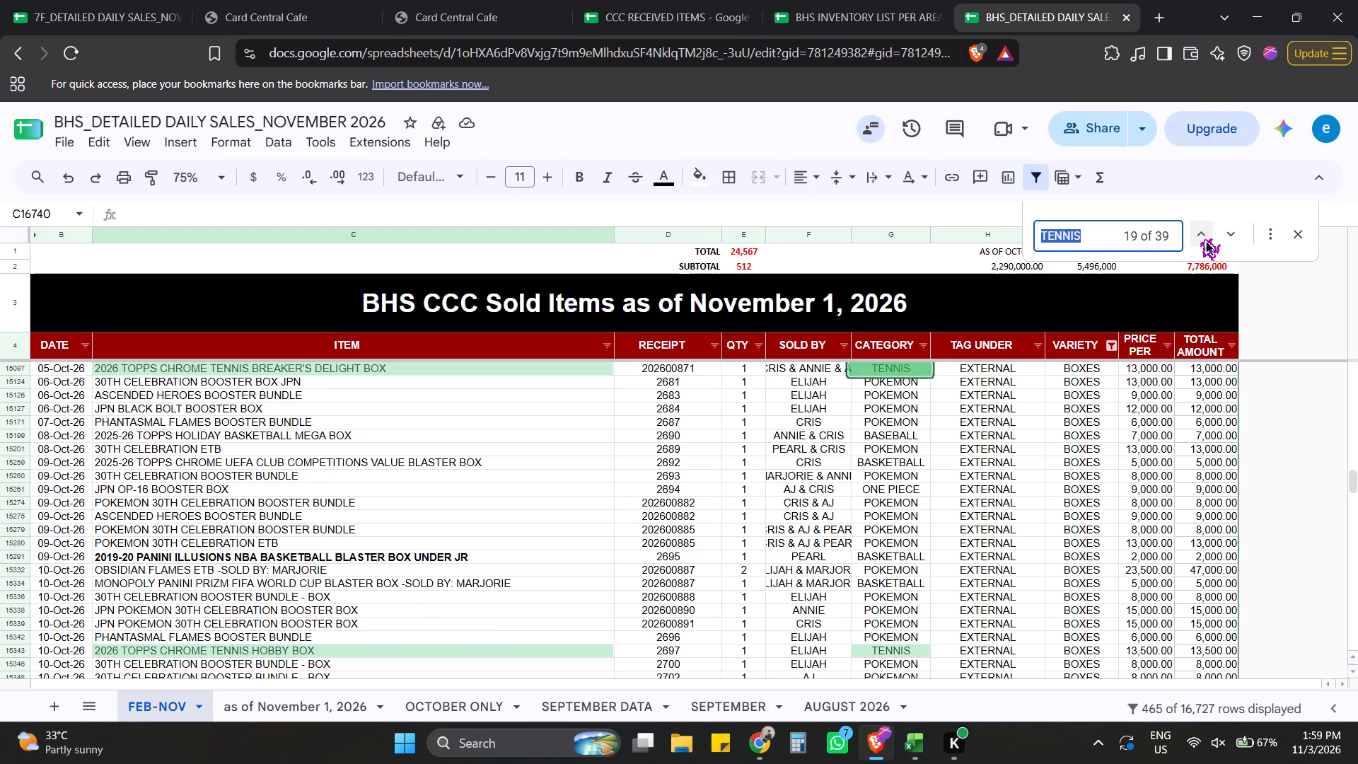
click(1200, 238)
Search the filtered box sales for 2024 TOPPS CHROME and view the matching entry.
text(2024 TOPPS)
key(space)
text(CHROME)
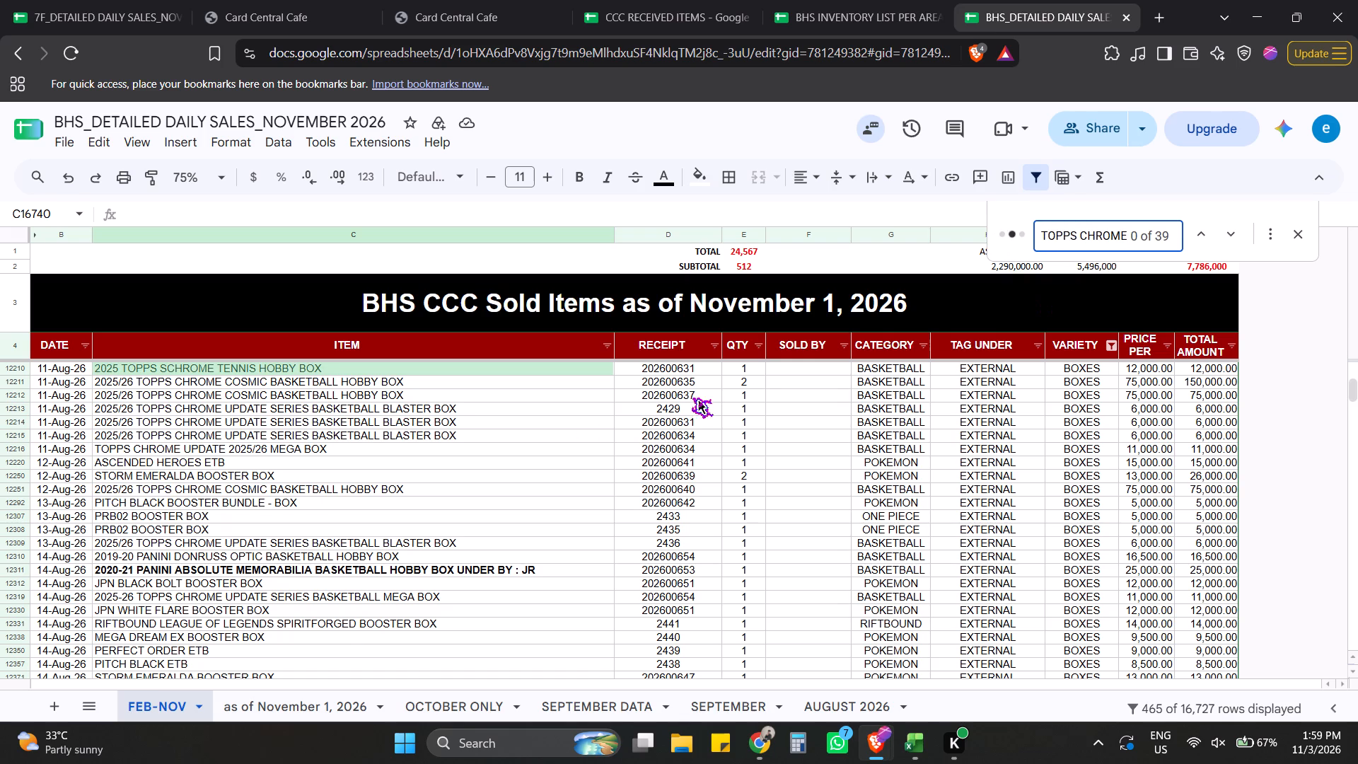
scroll(511, 415, up, 1)
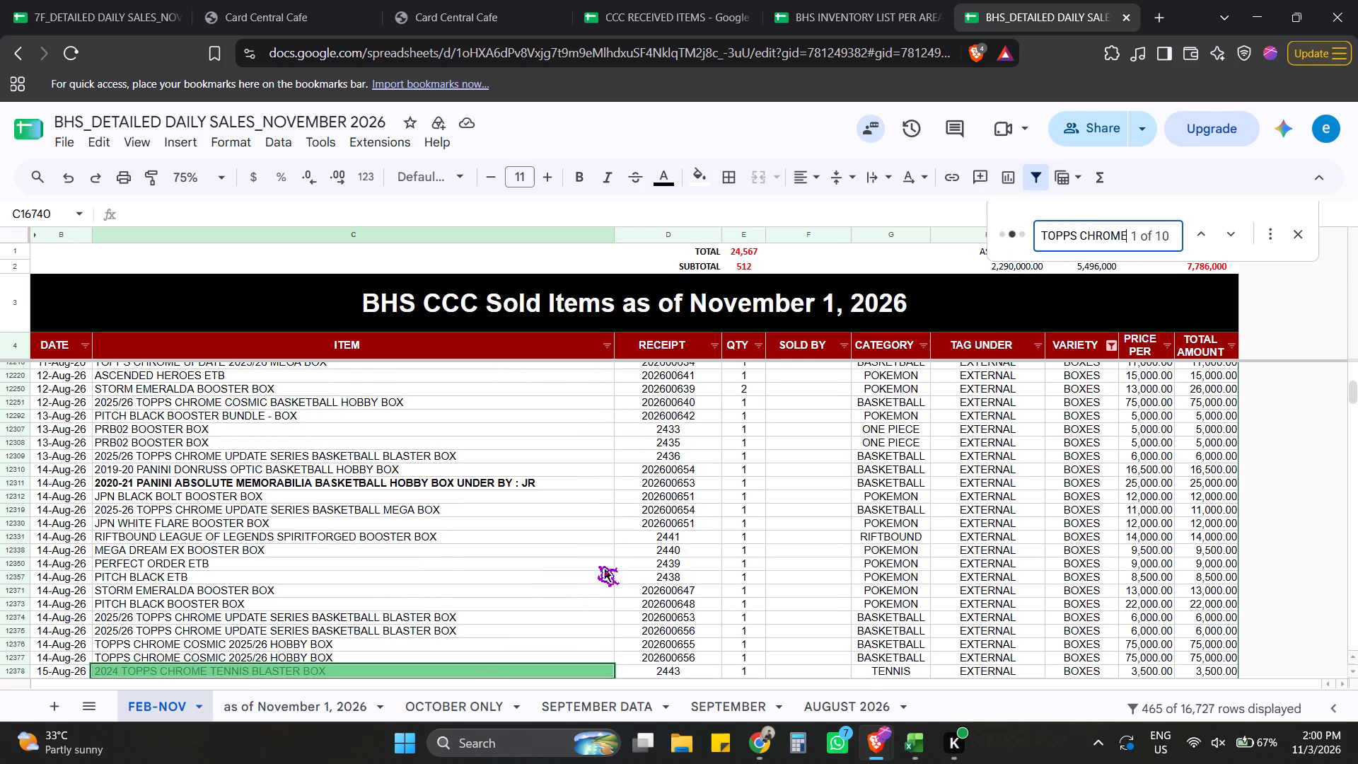
Step through the 2024 TOPPS CHROME matches in the BHS box sales and examine the tennis blaster box prices.
scroll(1081, 648, down, 2)
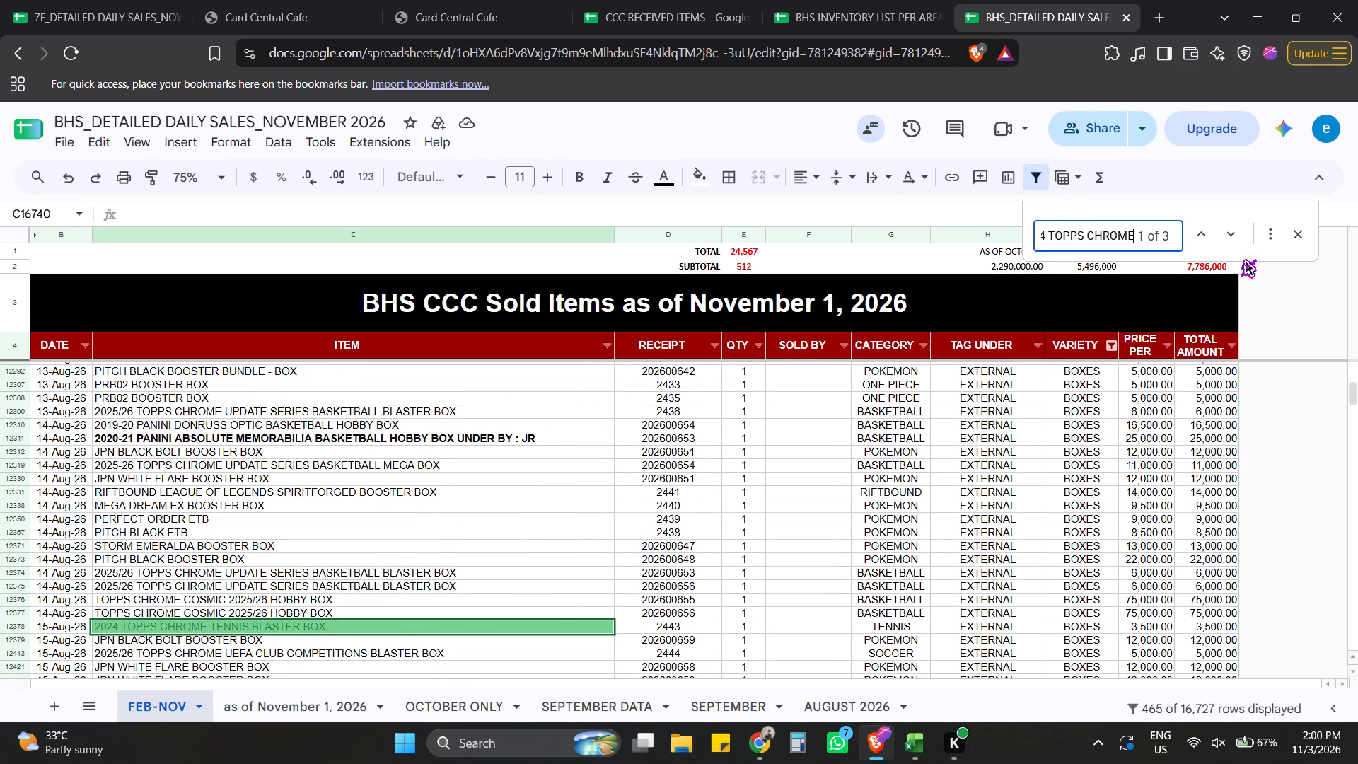
click(1234, 237)
click(1234, 237)
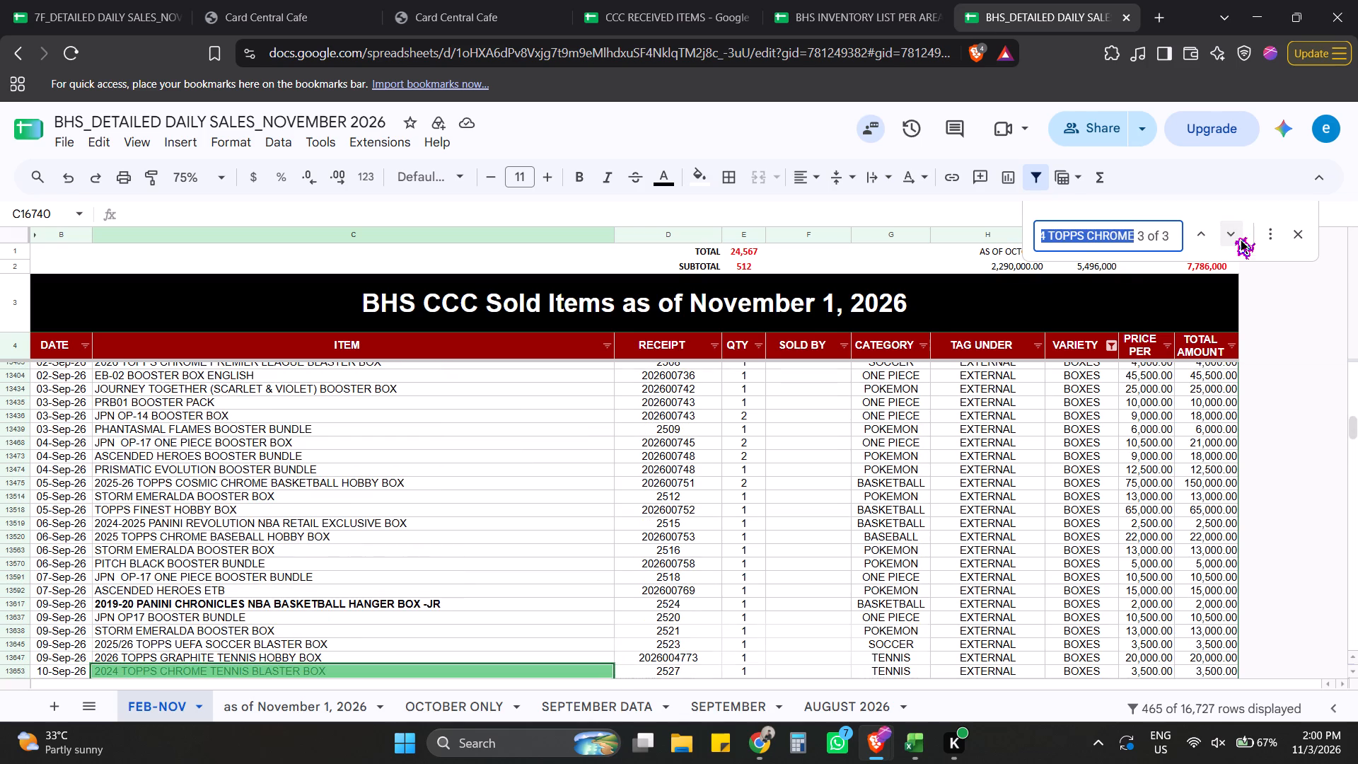
scroll(1226, 276, down, 3)
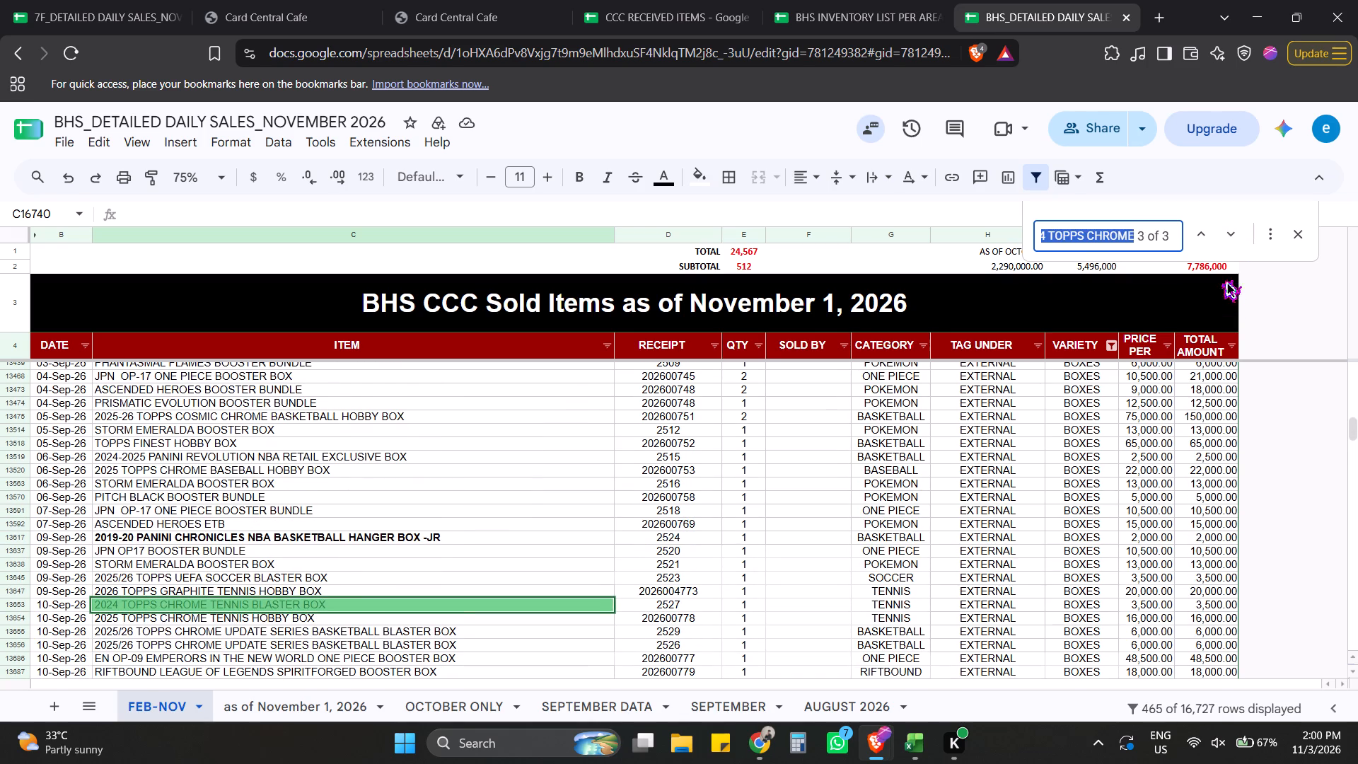
click(1221, 235)
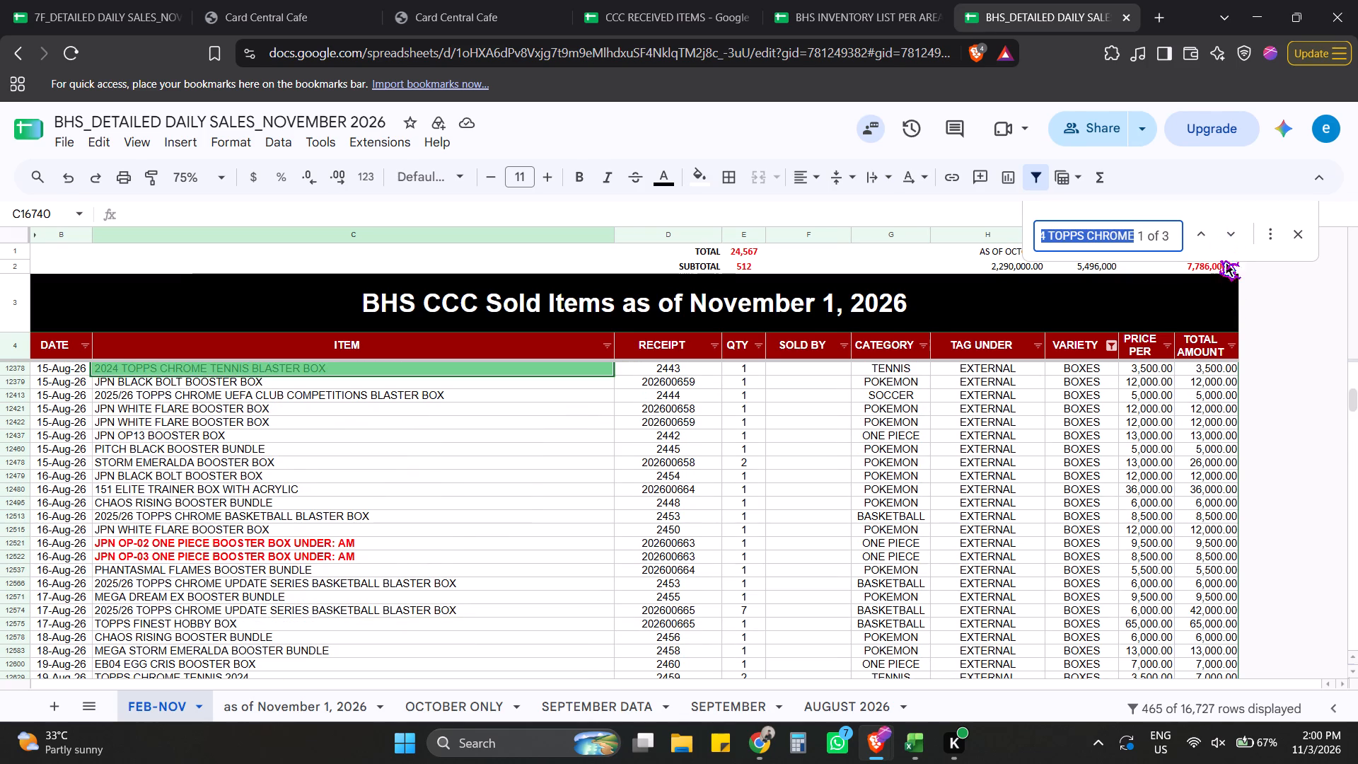
Compare the Topps Chrome tennis boxes in the BHS sports inventory with the TOPPS CHROME TENNIS BLASTER row in the 7F masterlist.
key(alt+Tab)
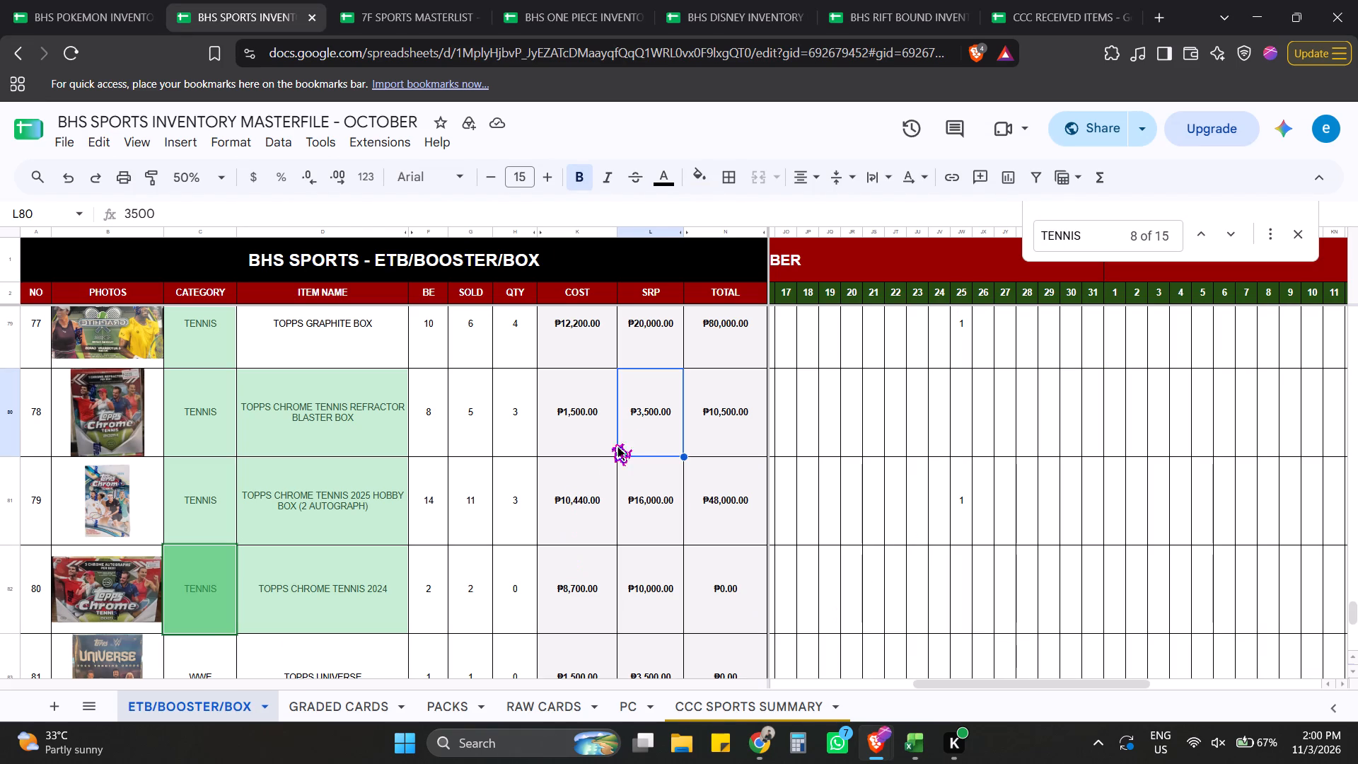
click(632, 506)
click(572, 505)
click(121, 507)
click(358, 515)
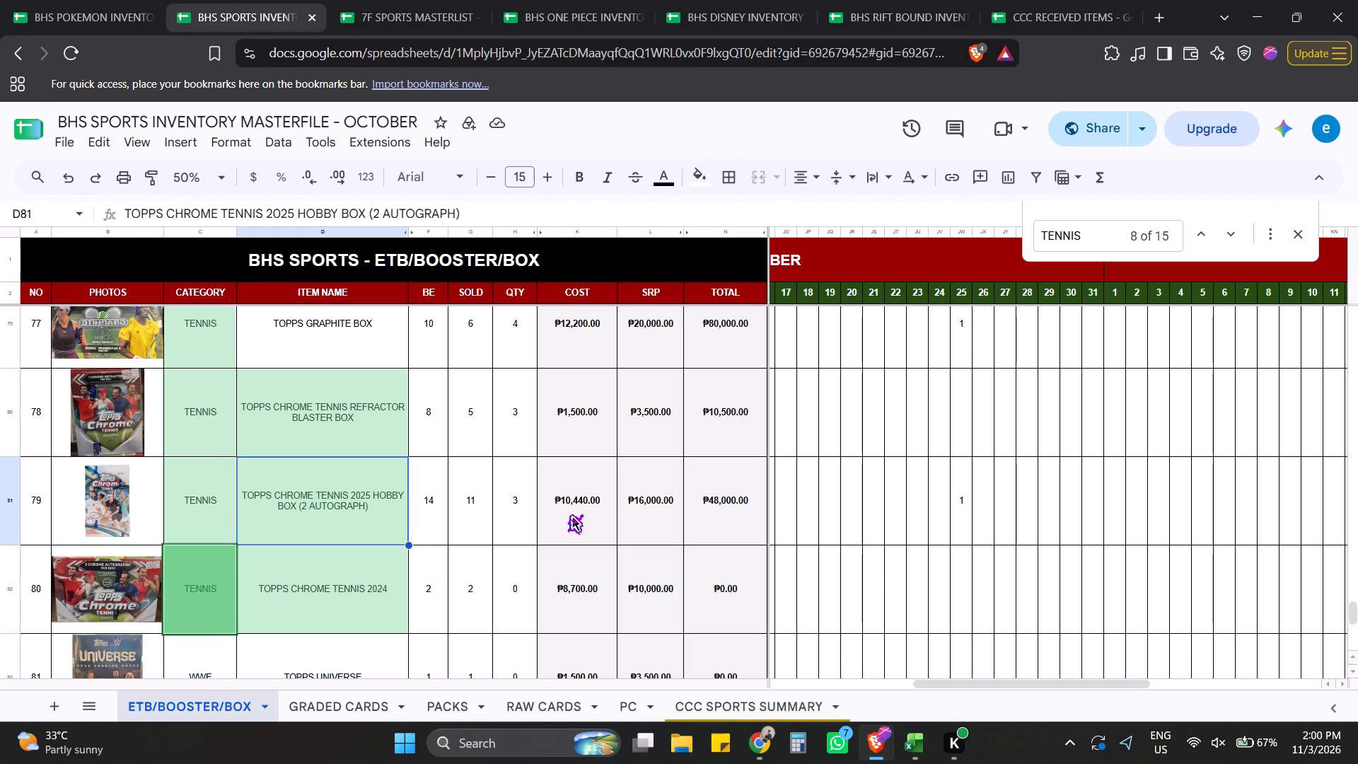
click(567, 514)
click(345, 0)
scroll(497, 508, down, 1)
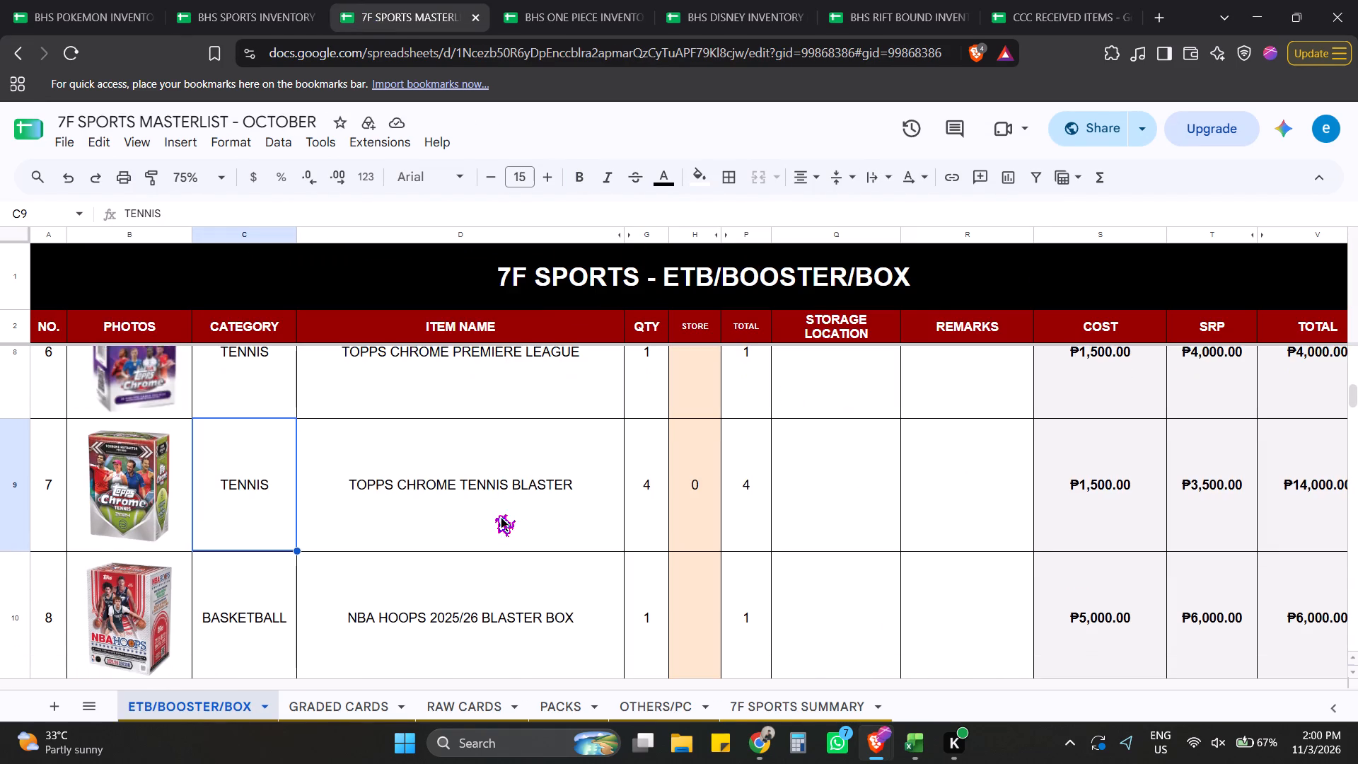
Search the BHS sports inventory for NBA HOOPS and compare the 2025/26 blaster box's cost and SRP with the 7F masterlist.
scroll(492, 517, down, 3)
scroll(313, 554, down, 2)
click(273, 522)
key(alt+Tab)
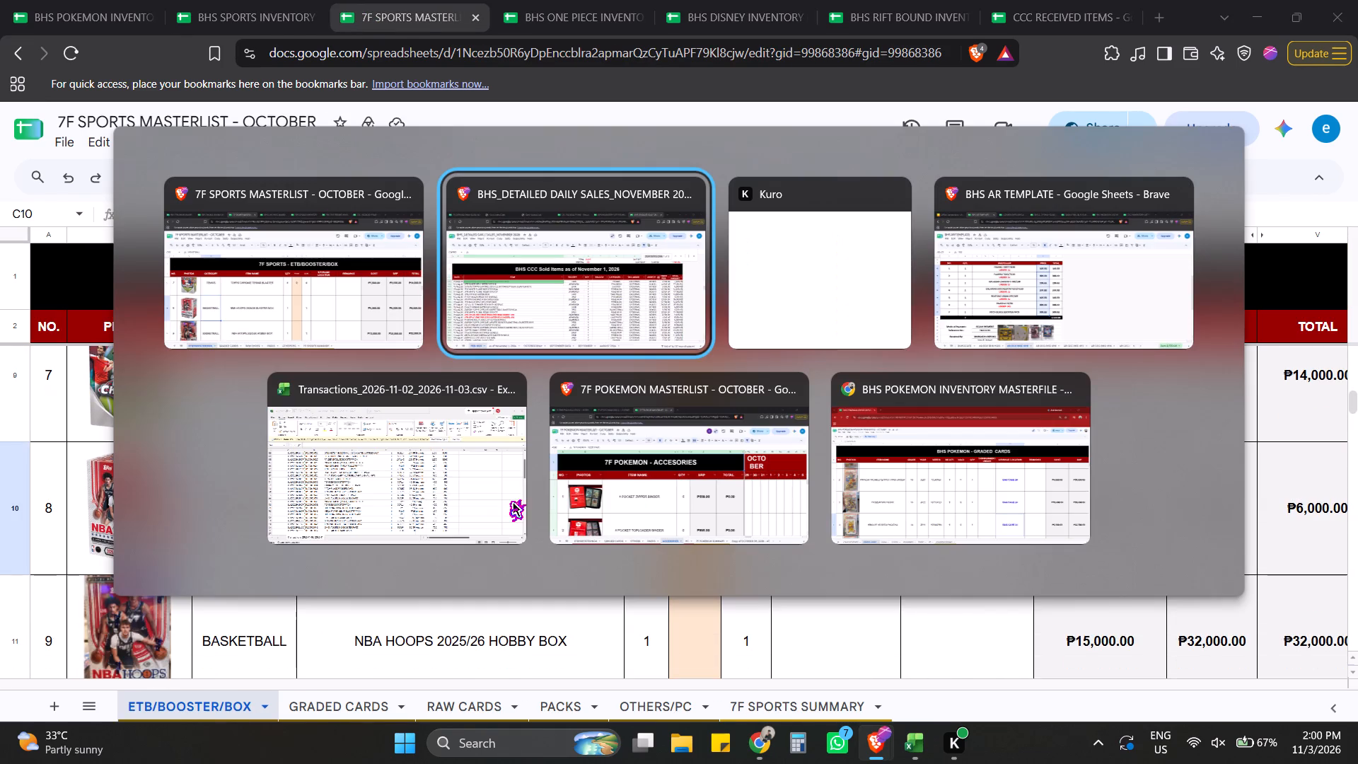
alt+click(298, 321)
click(257, 0)
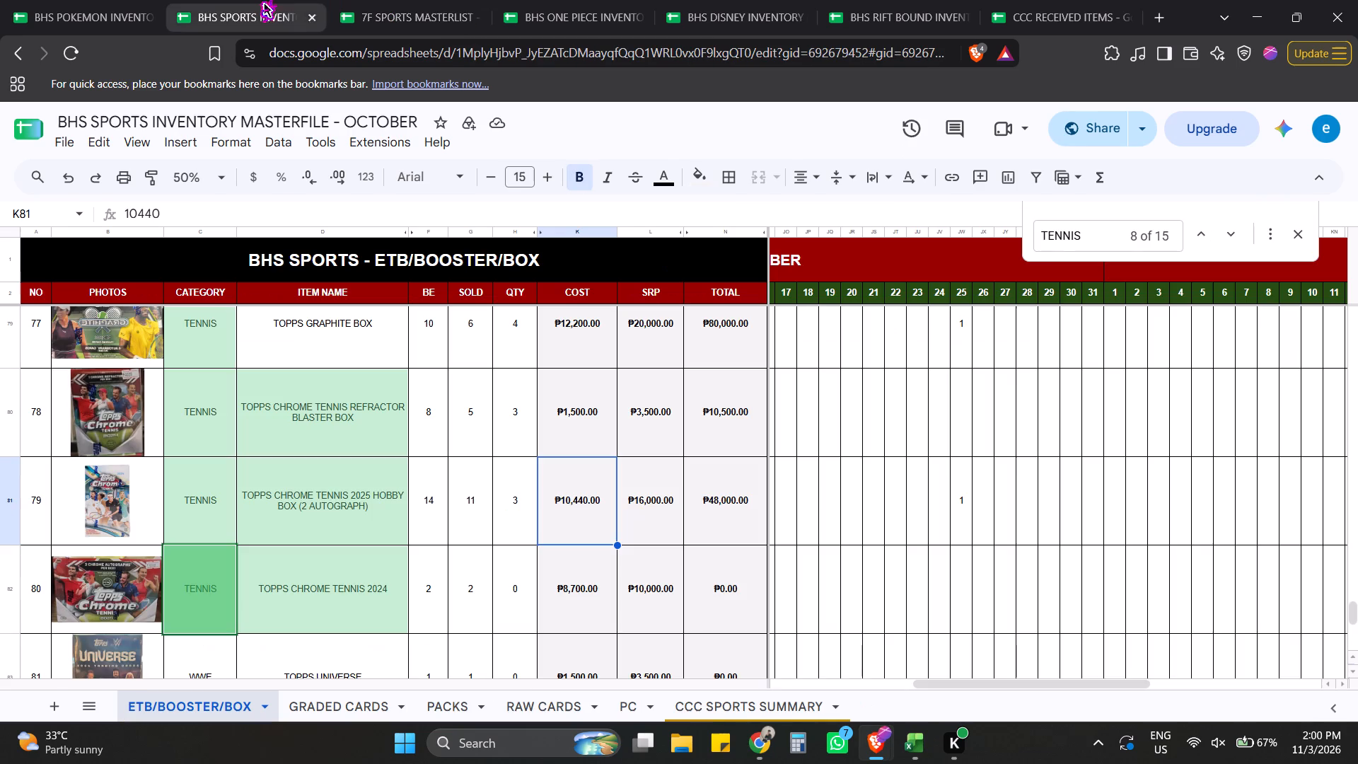
drag(1107, 232, 931, 221)
text(NBHA)
key(space)
key(BackSpace)
key(BackSpace)
key(BackSpace)
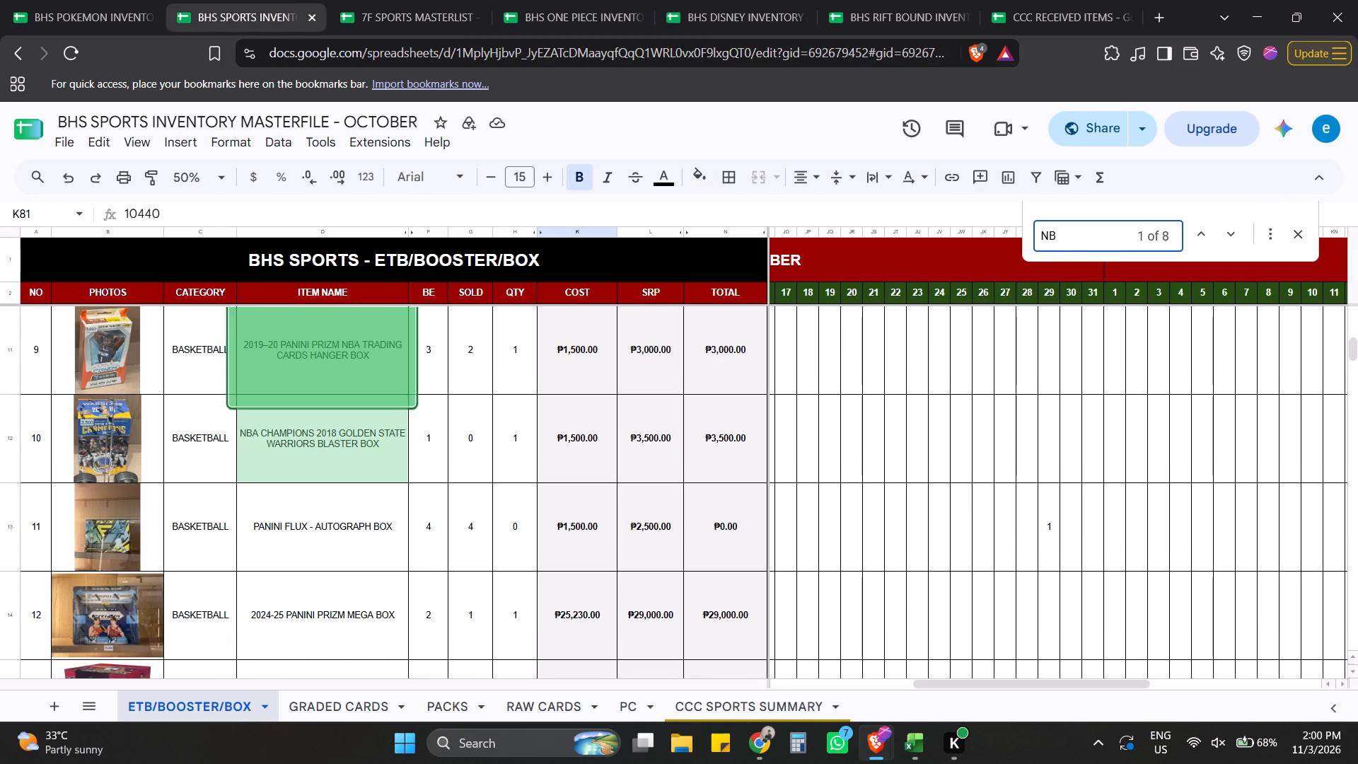
text(A HOOPS)
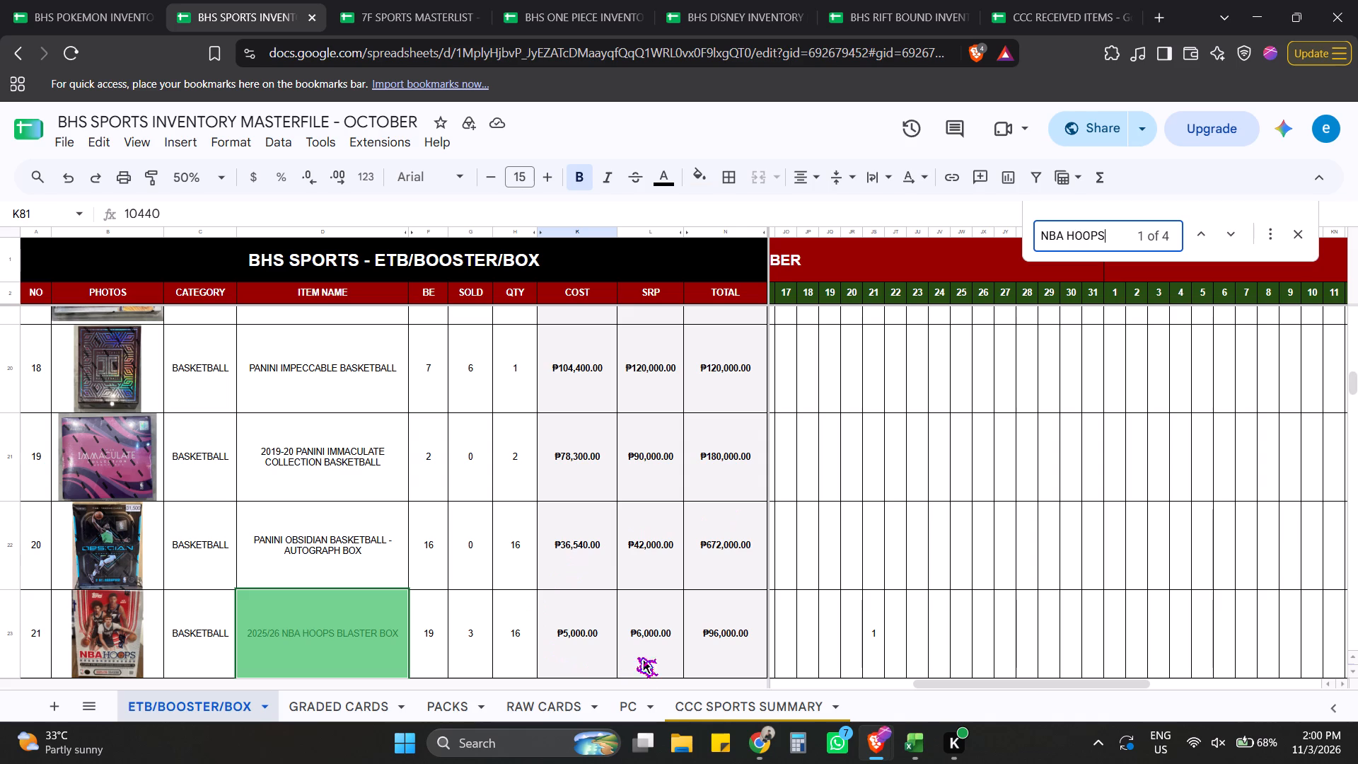
click(376, 0)
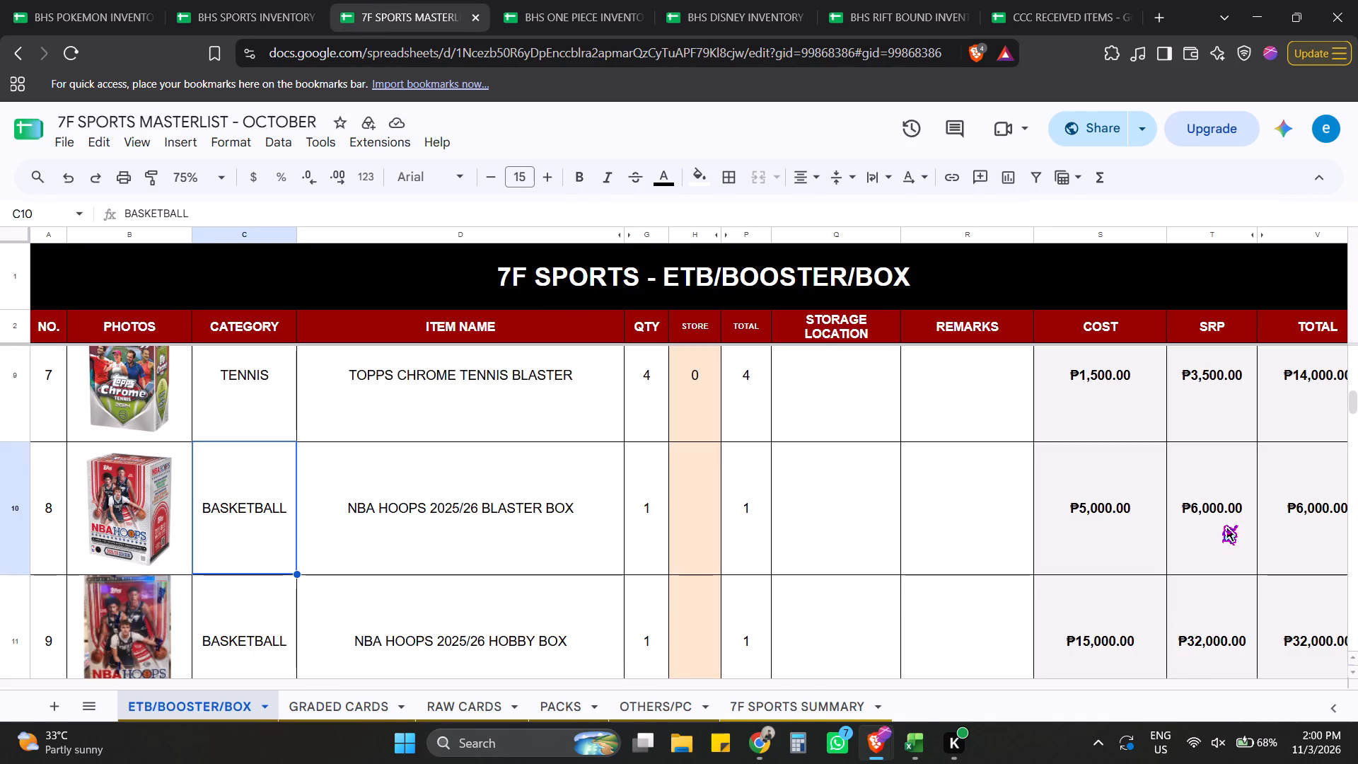
Step through the NBA HOOPS matches to the 2025/26 hobby box and compare its cost and SRP with the 7F masterlist.
scroll(442, 456, down, 5)
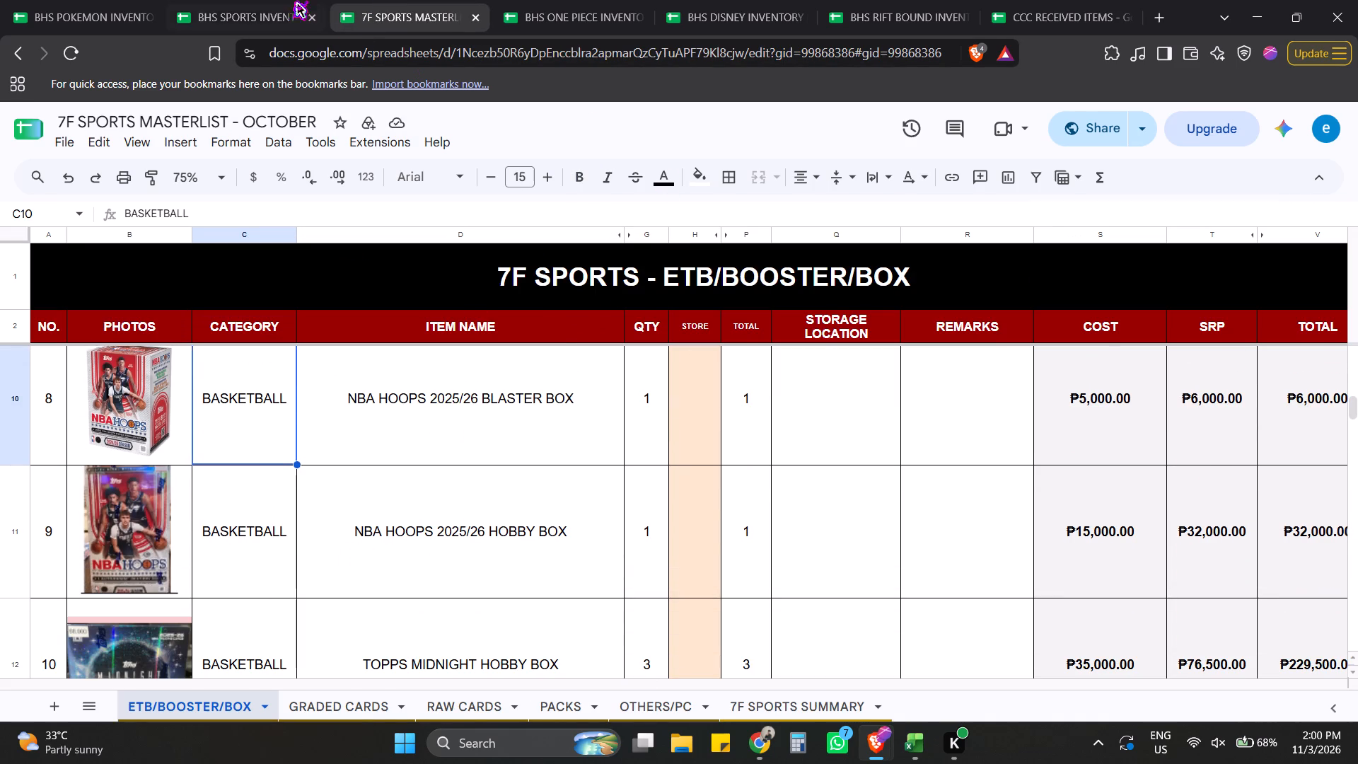
click(267, 1)
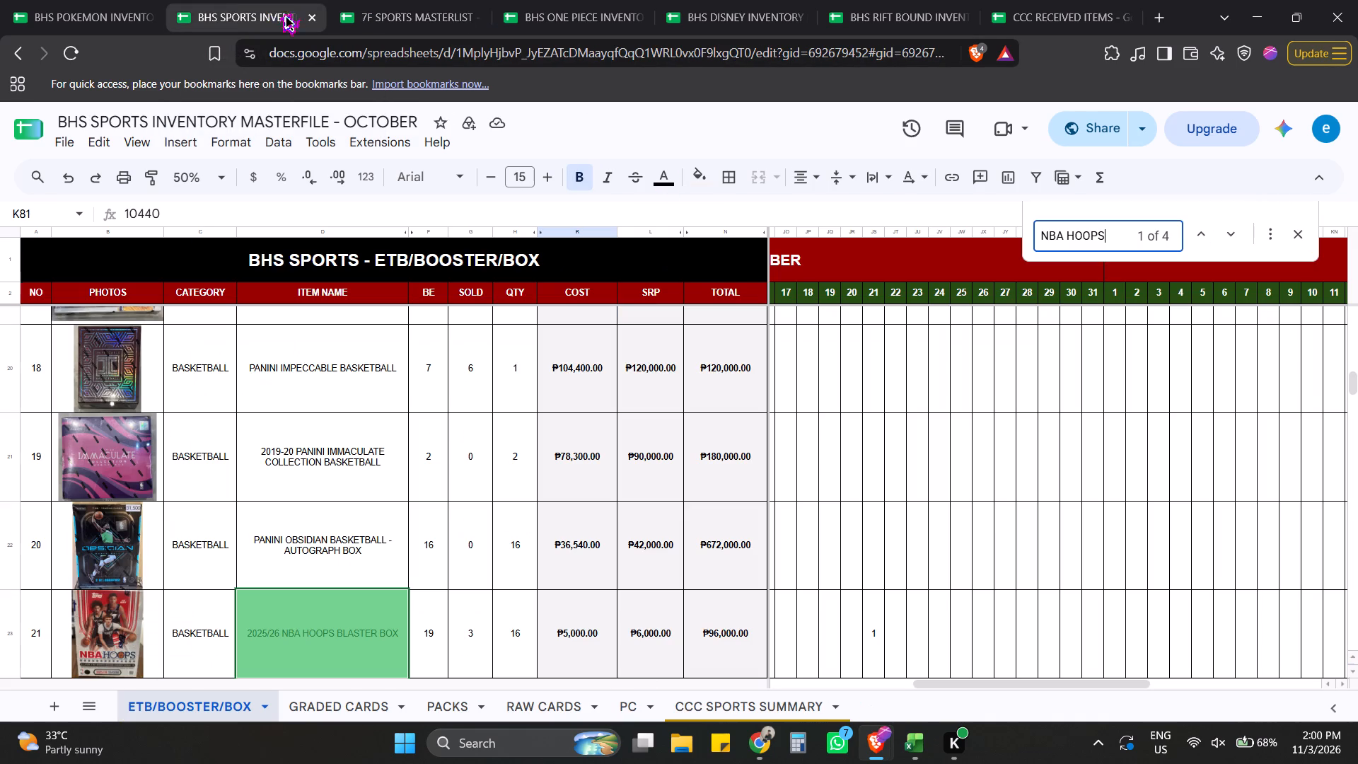
click(1229, 238)
click(1222, 237)
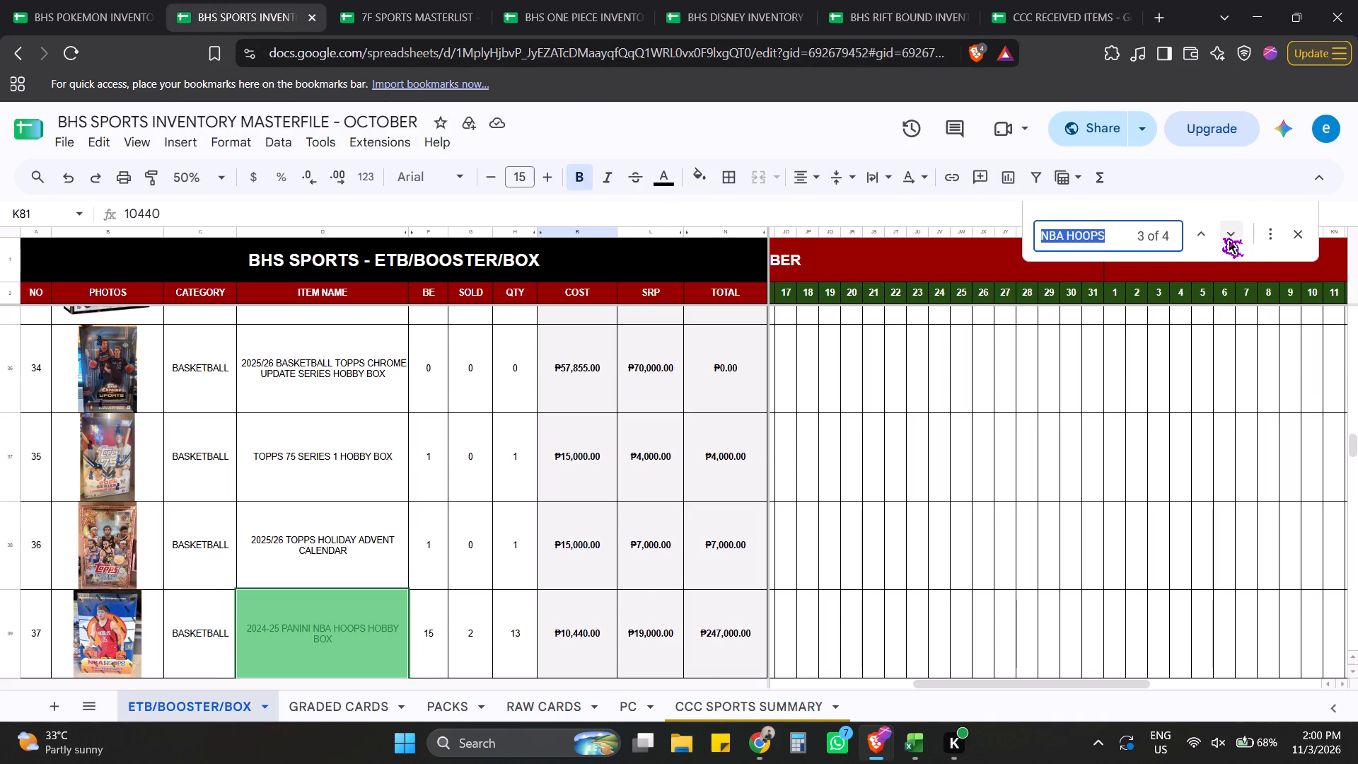
click(431, 0)
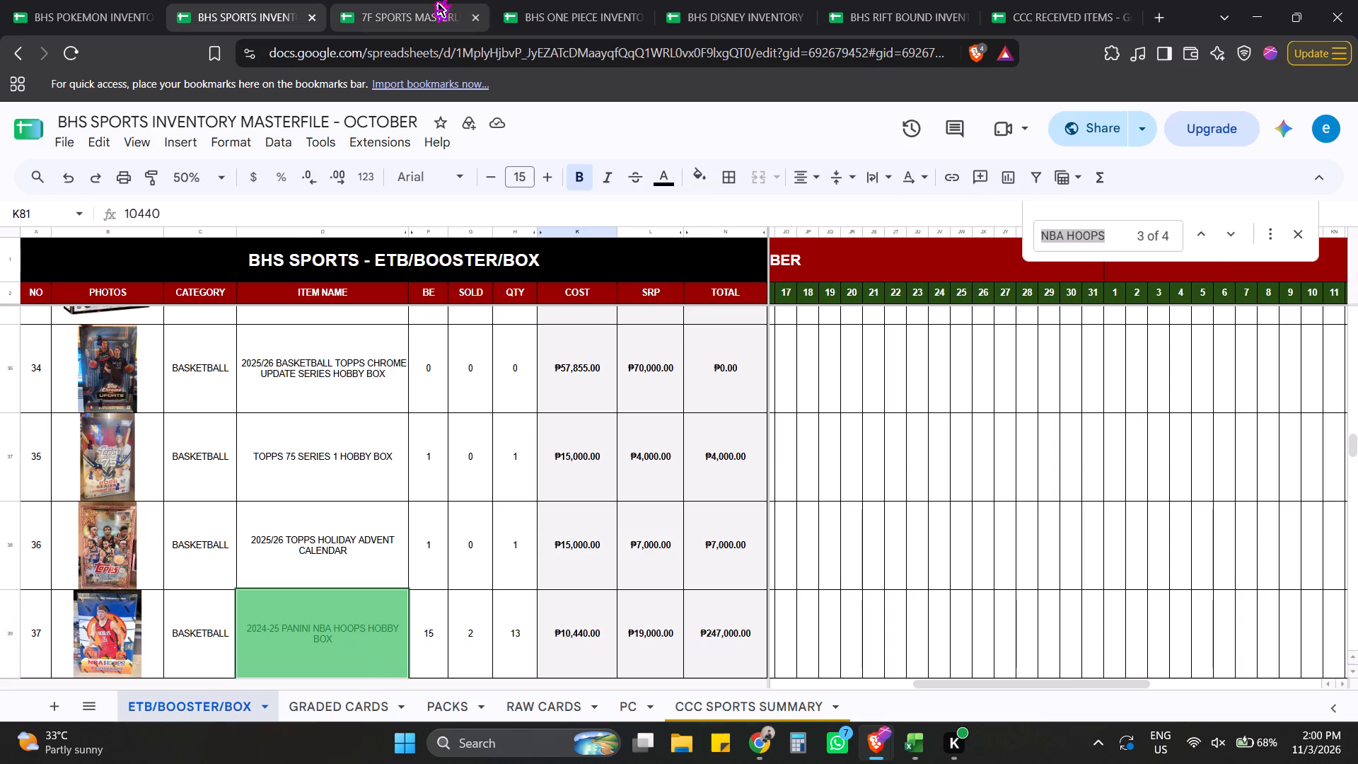
click(272, 0)
click(480, 0)
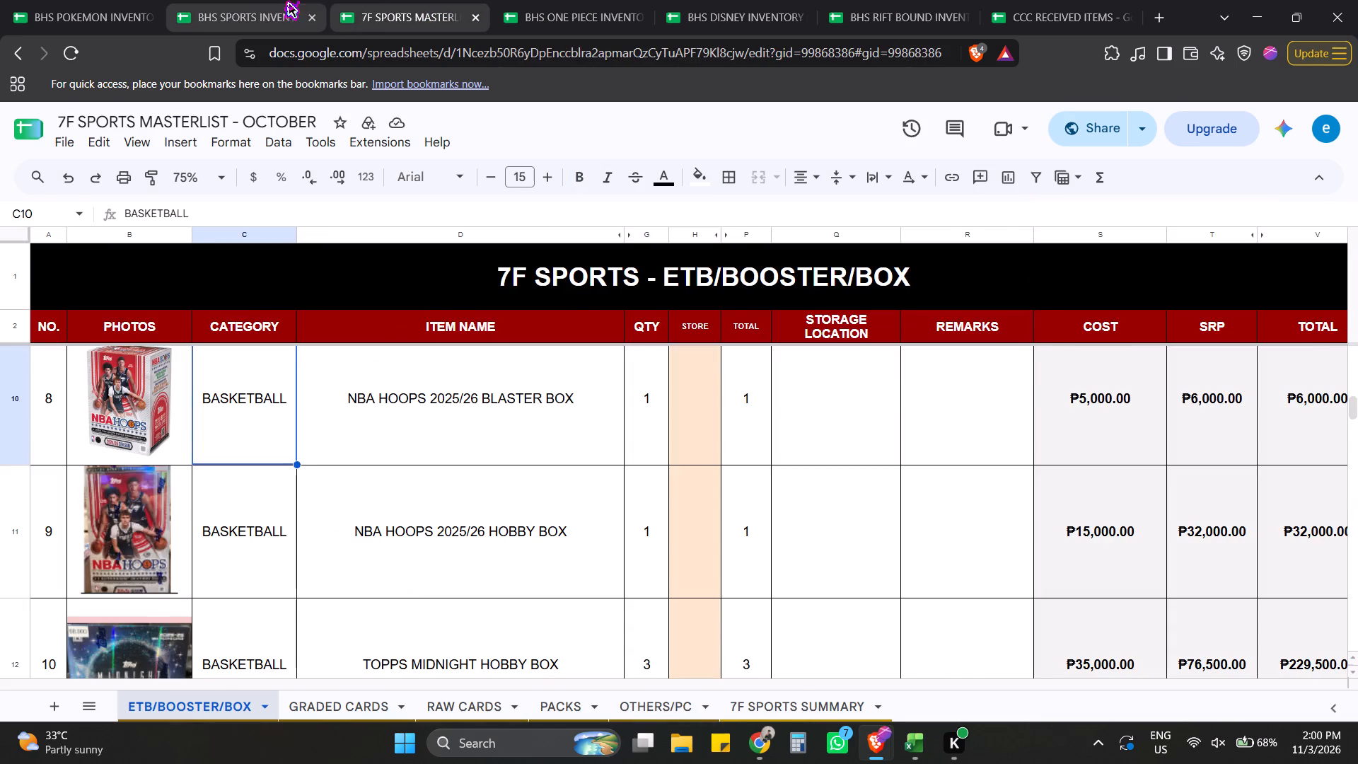
click(282, 0)
click(1229, 235)
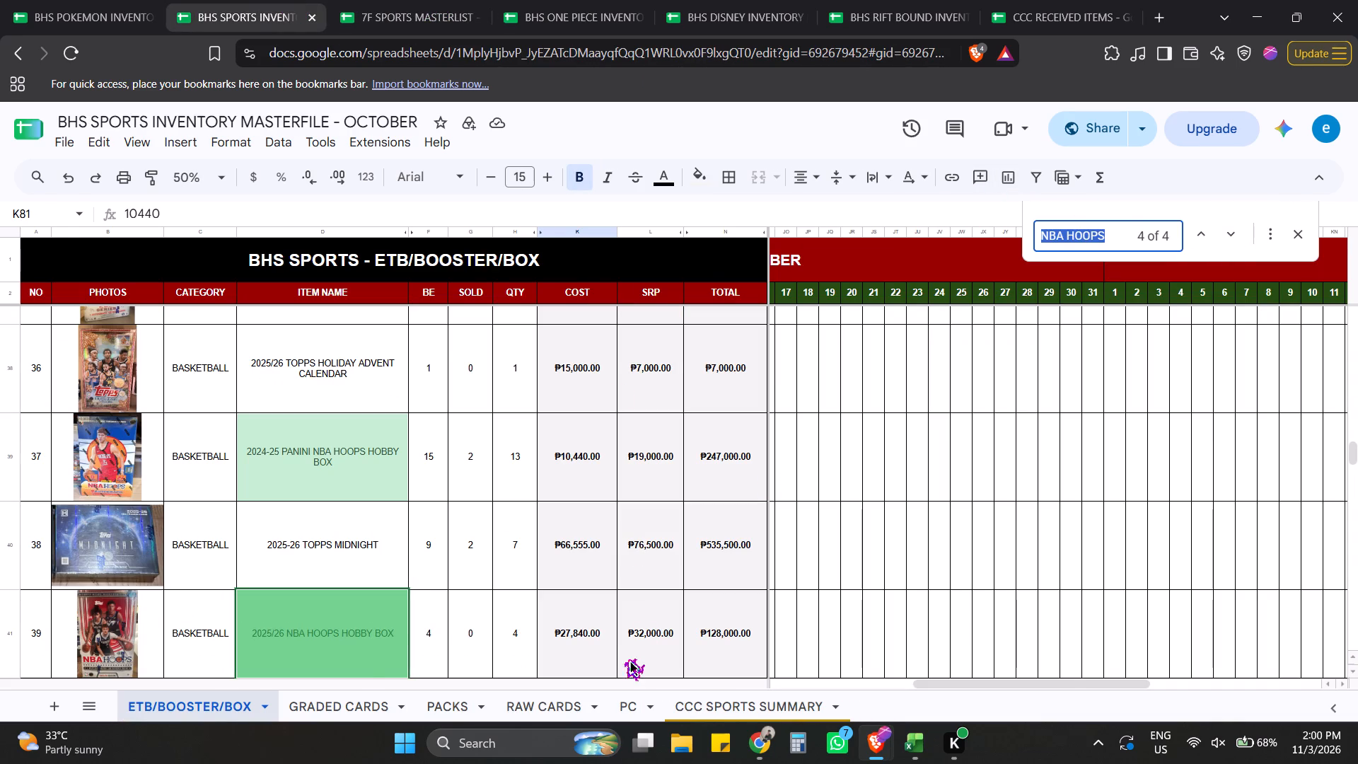
click(365, 0)
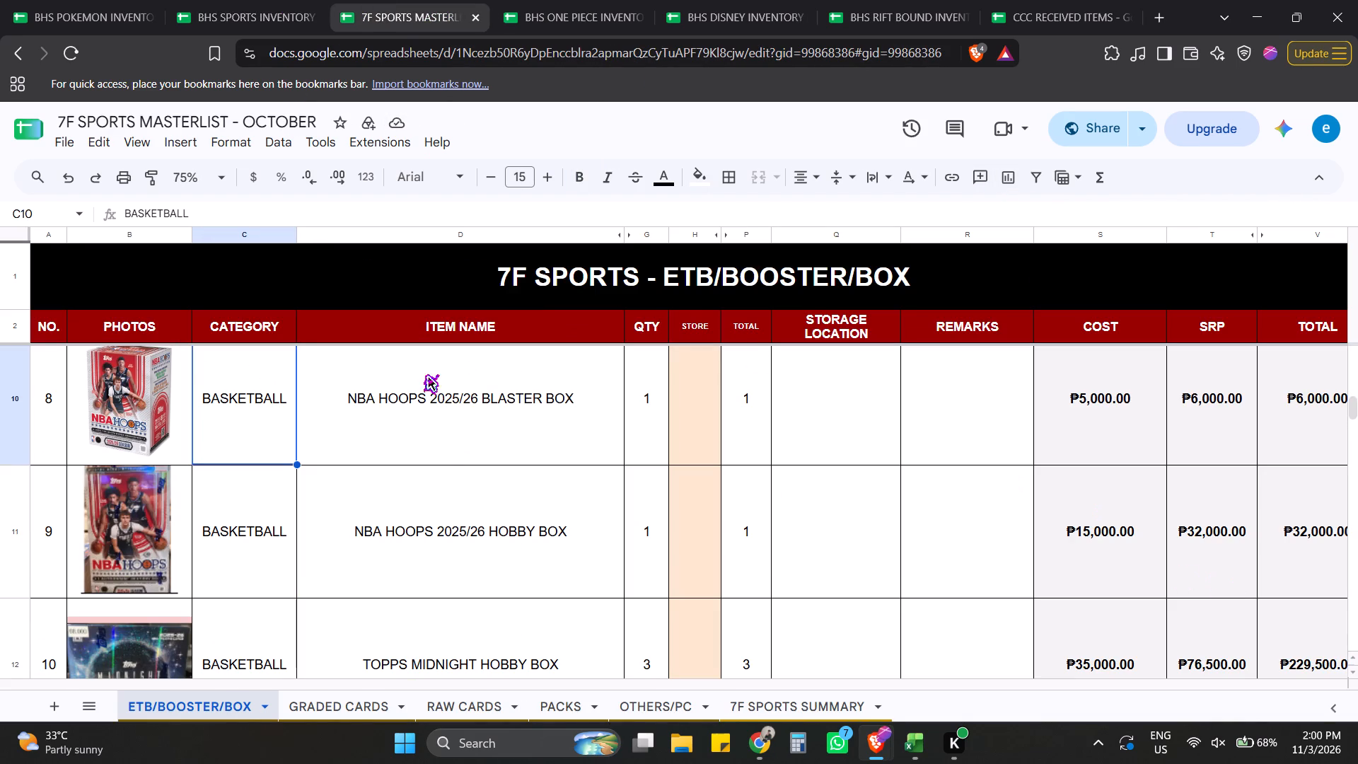
Search the BHS sports inventory for MID and compare the Topps Midnight box's prices with the 7F masterlist.
scroll(395, 569, down, 4)
scroll(330, 551, down, 2)
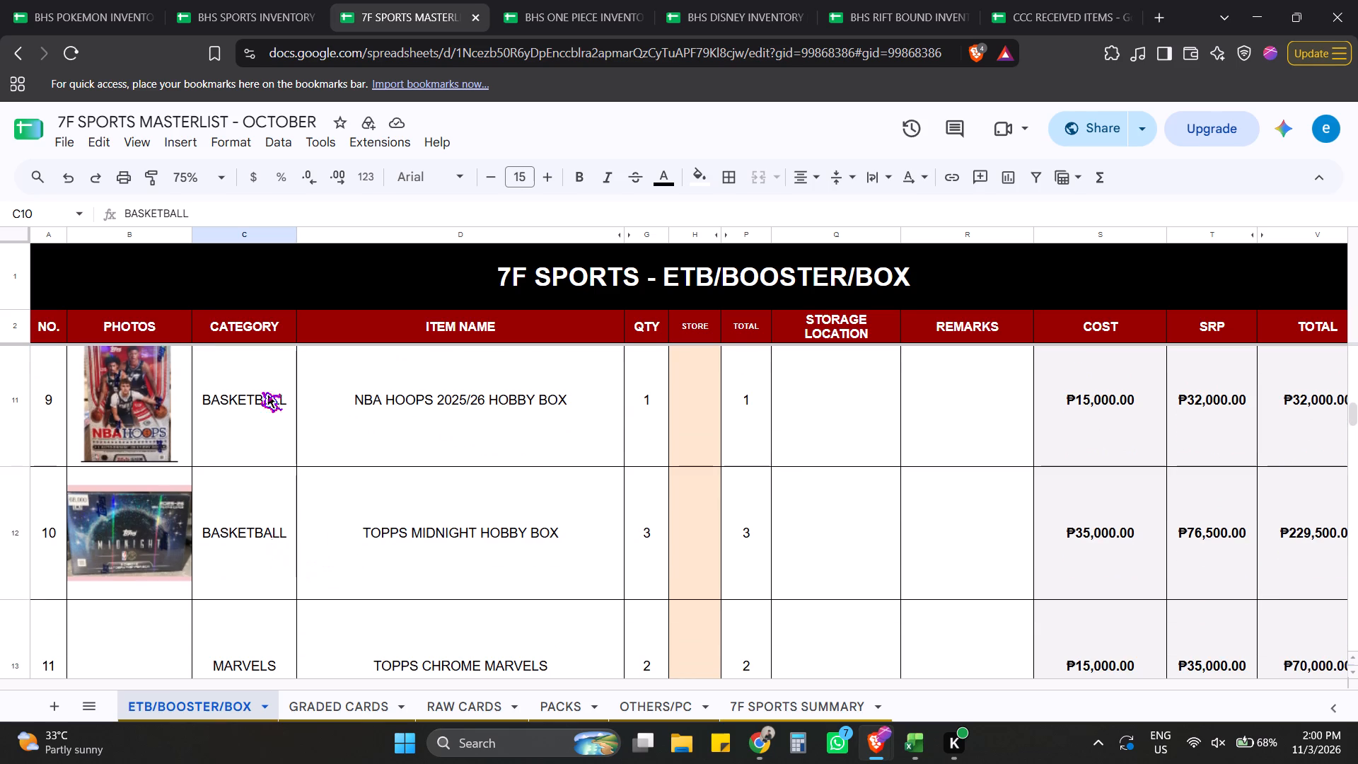
click(246, 0)
text(MID)
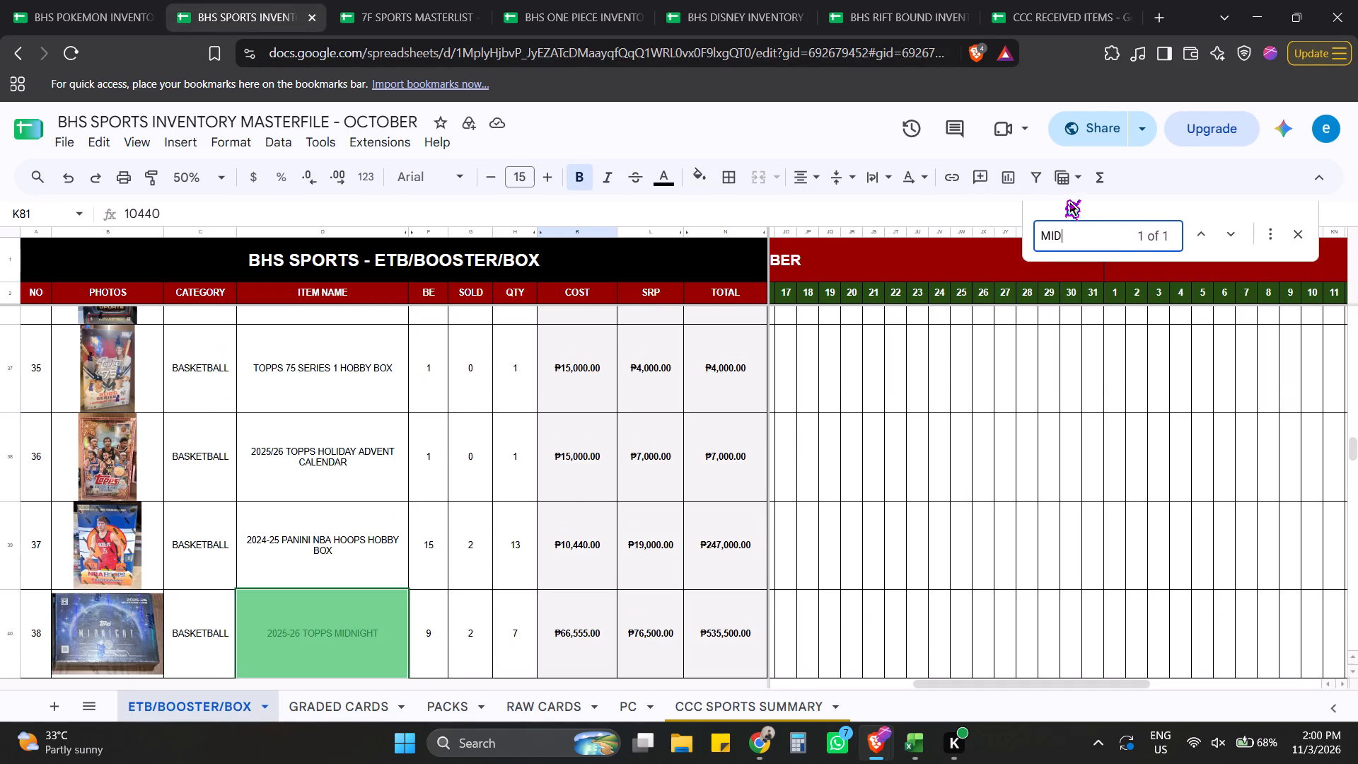
click(390, 0)
Search the BHS sports inventory for MARV and compare the Topps Chrome Marvel box with the TOPPS CHROME MARVELS row in the masterlist.
scroll(579, 470, down, 2)
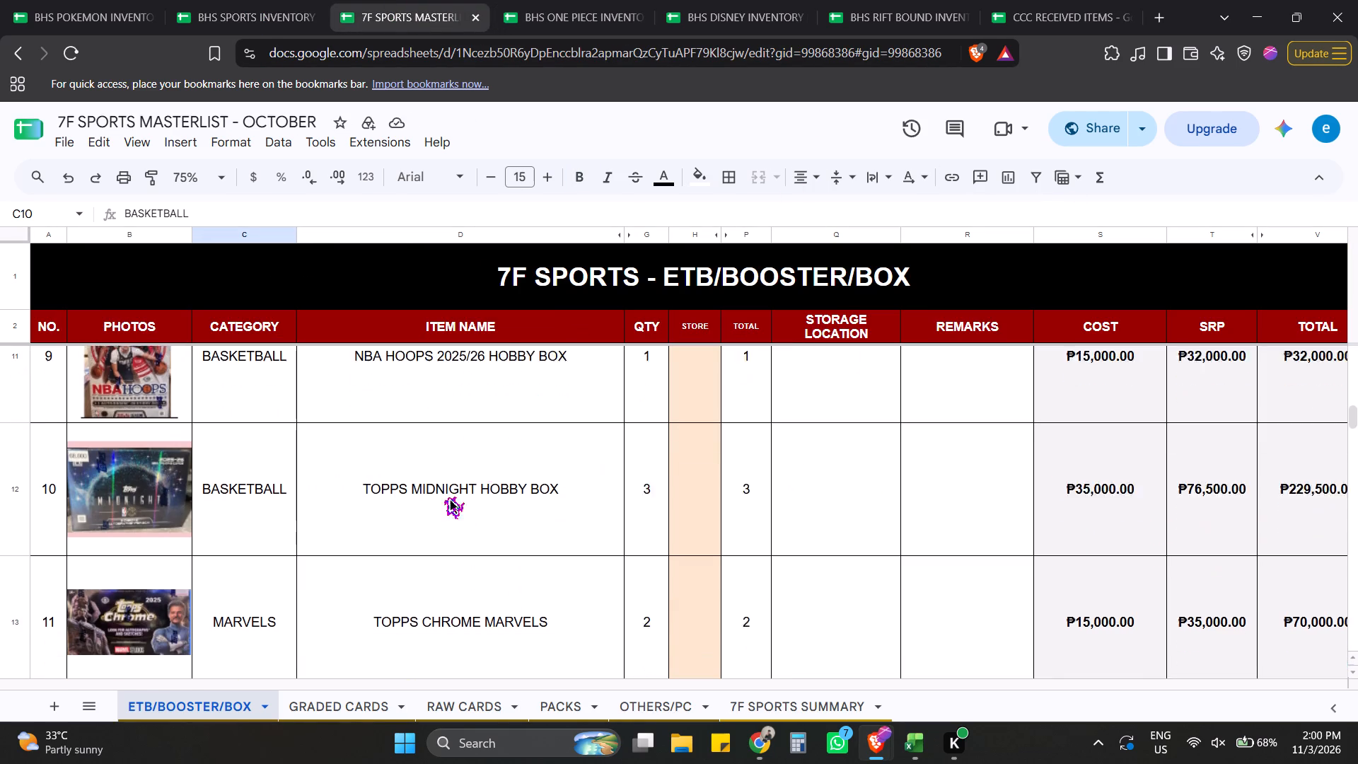
scroll(443, 497, down, 2)
scroll(325, 518, down, 3)
click(229, 0)
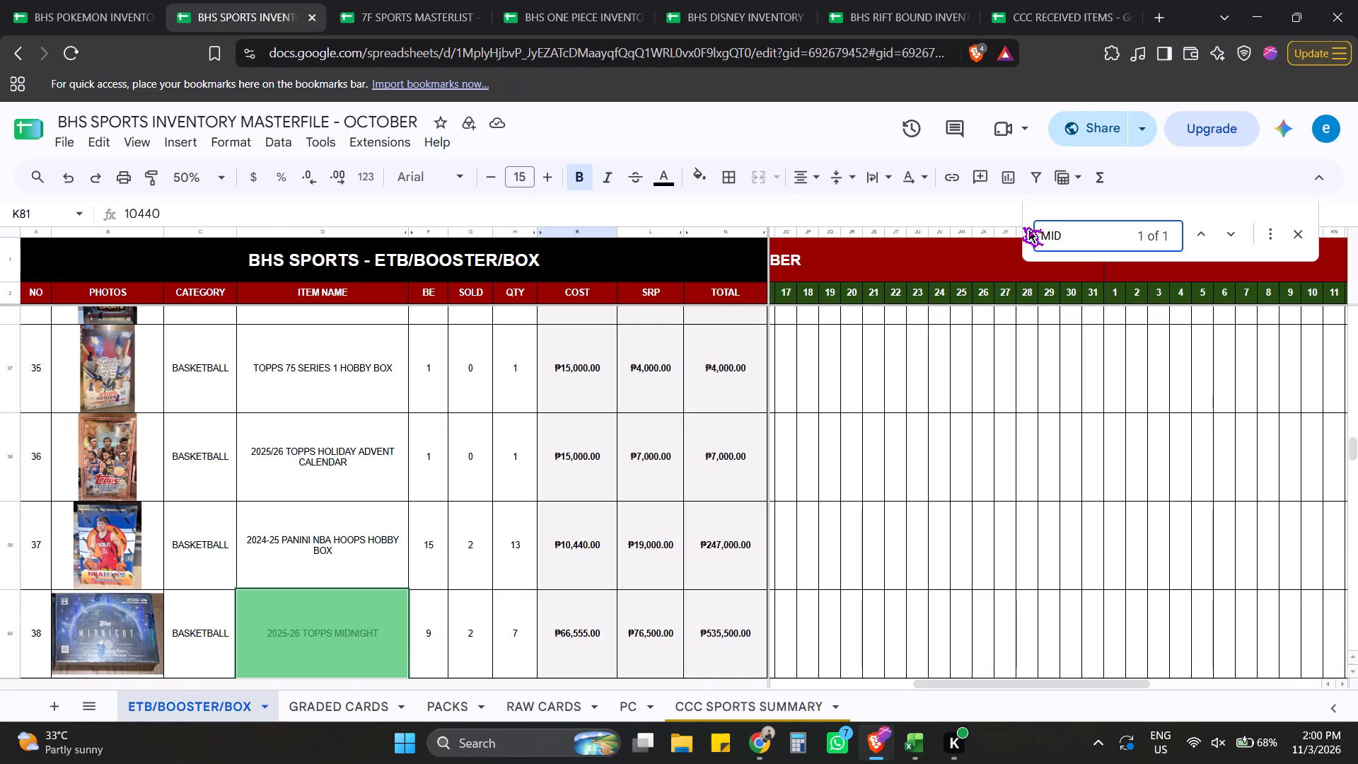
key(BackSpace)
key(BackSpace)
key(BackSpace)
key(BackSpace)
text(MARV)
click(397, 0)
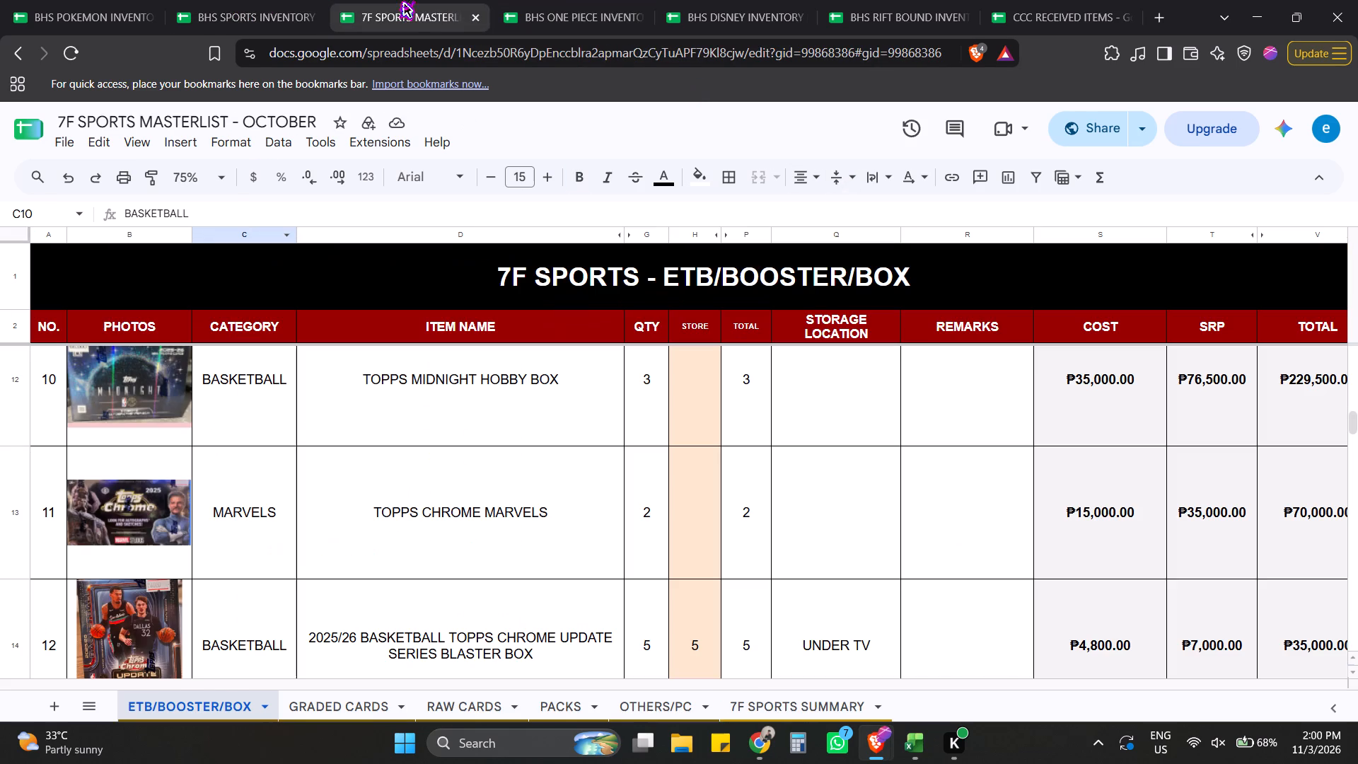
scroll(1173, 548, down, 6)
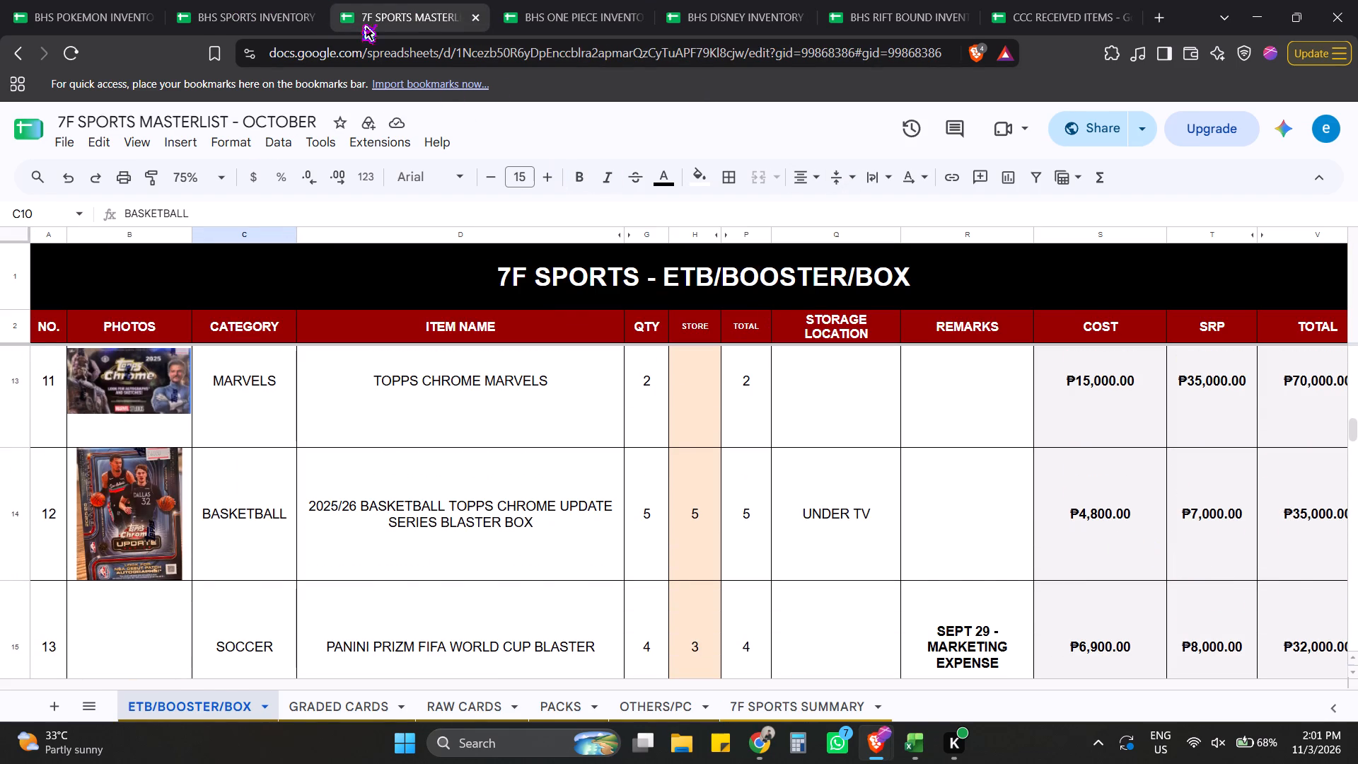
click(238, 1)
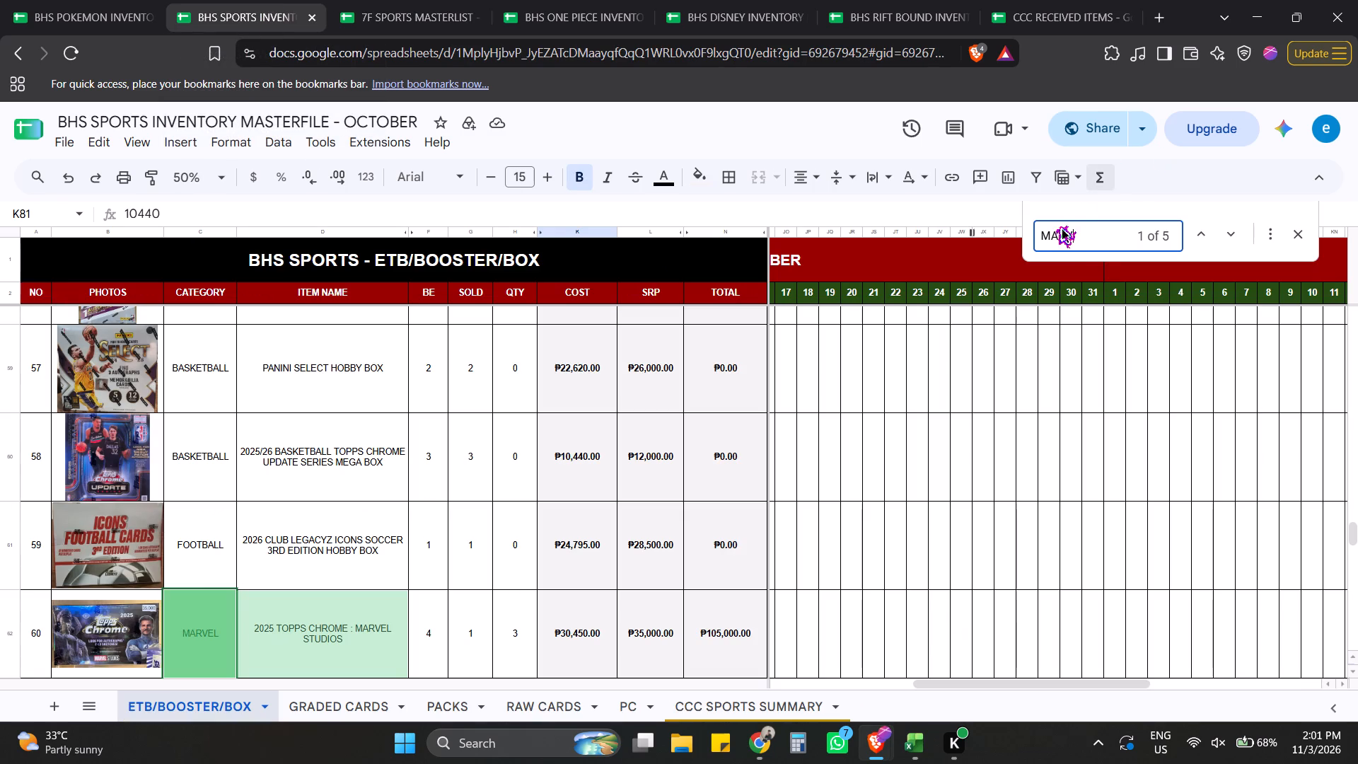
Search the BHS sports inventory for UPDATE and compare the 2025/26 Topps Chrome Update Series blaster box's prices with the 7F masterlist.
drag(1084, 234, 917, 231)
text(UPDATE)
click(438, 0)
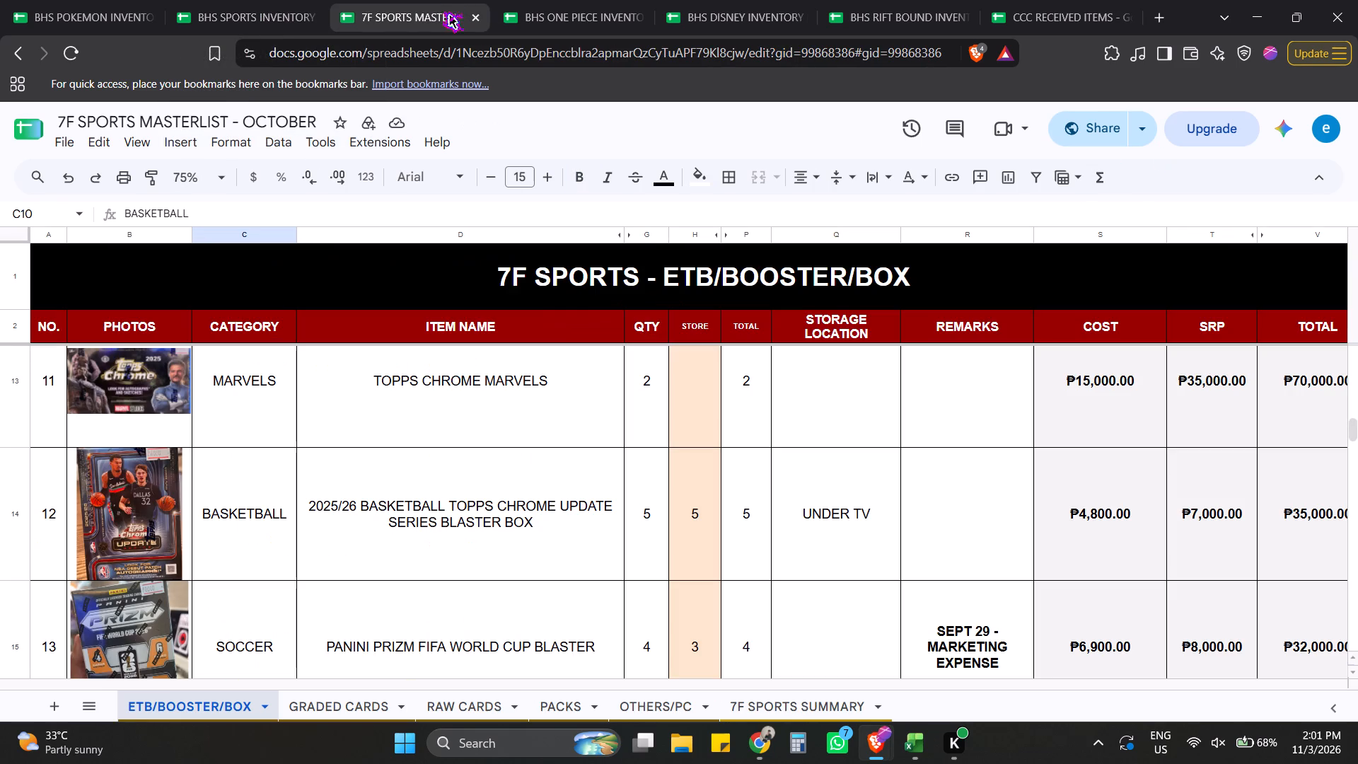
click(215, 0)
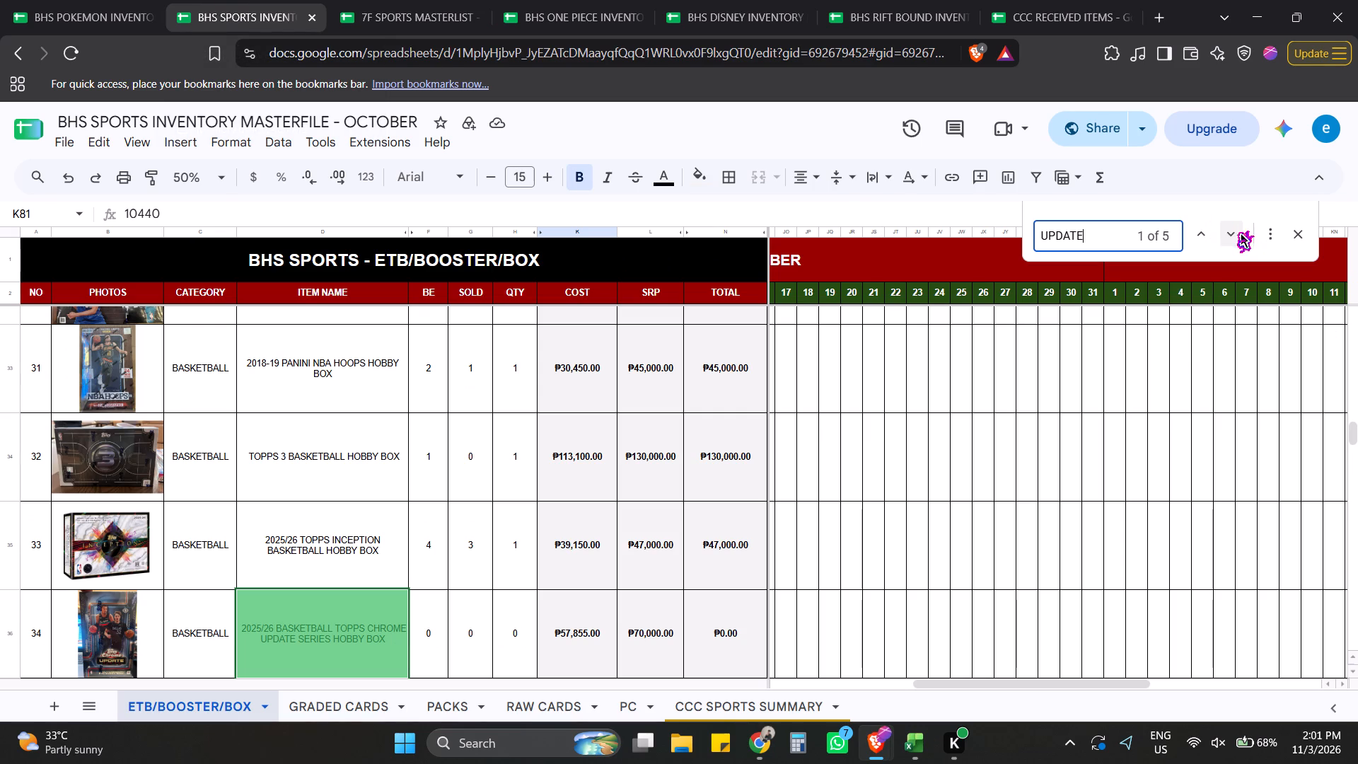
click(1234, 231)
drag(1234, 231, 1027, 412)
click(390, 0)
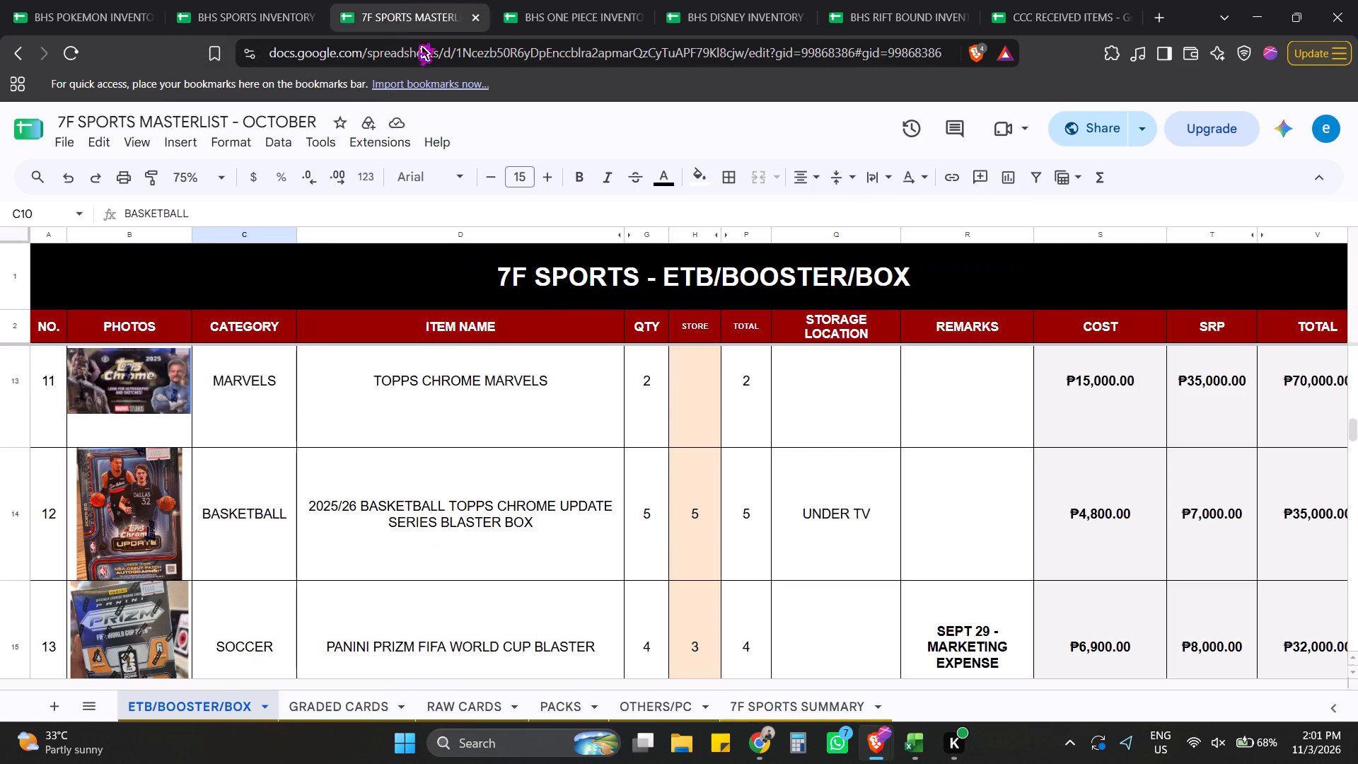
Search the BHS sports inventory for PRIZM and compare the Panini Prizm FIFA World Cup 2026 Blaster's prices with the 7F masterlist.
scroll(1181, 526, down, 4)
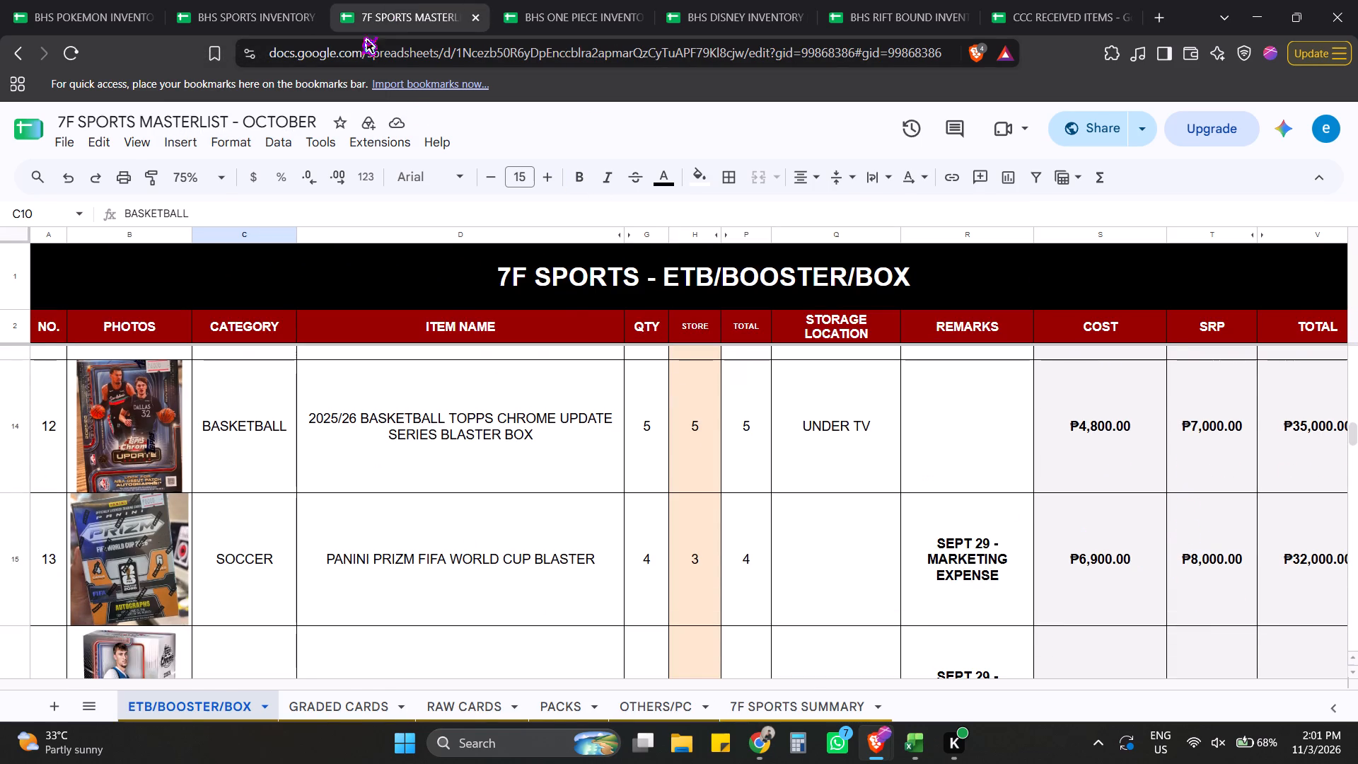
click(231, 0)
drag(1092, 236, 948, 228)
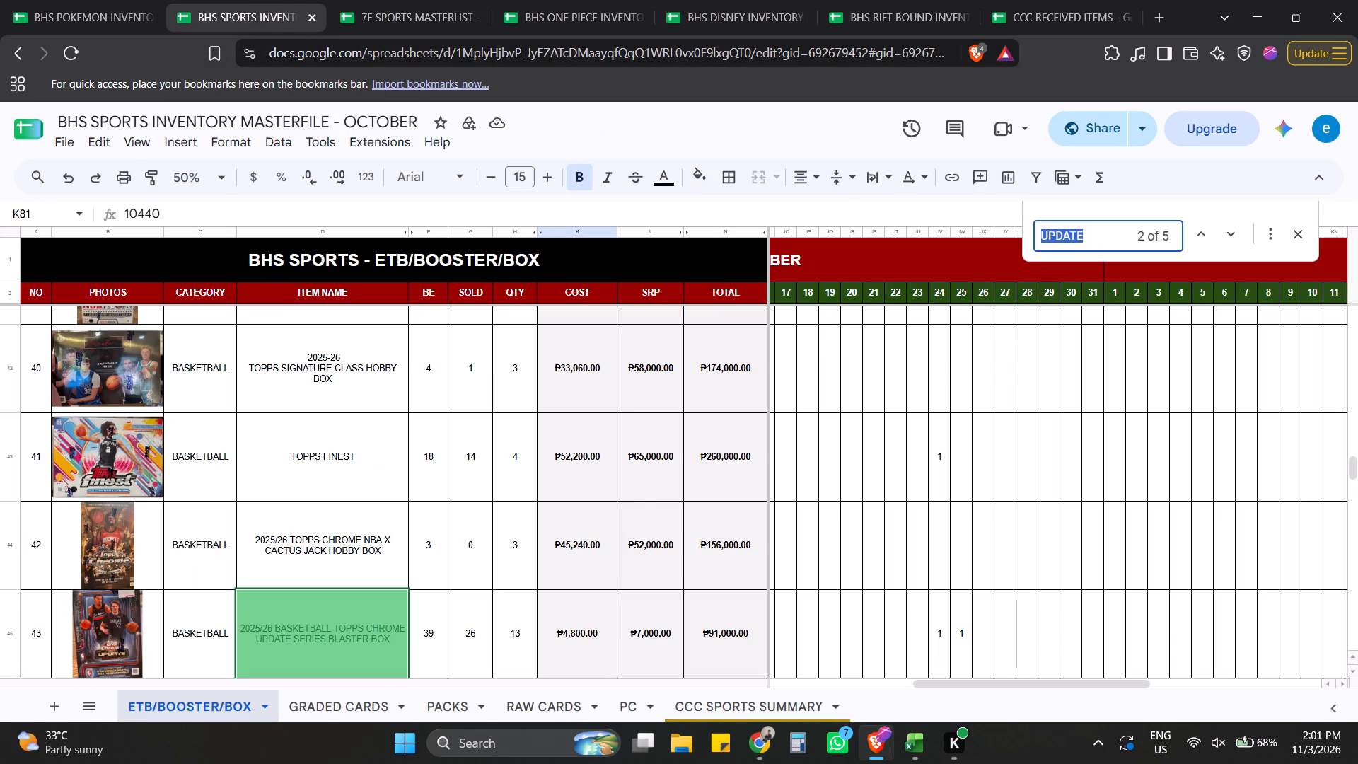
text(PRIZM)
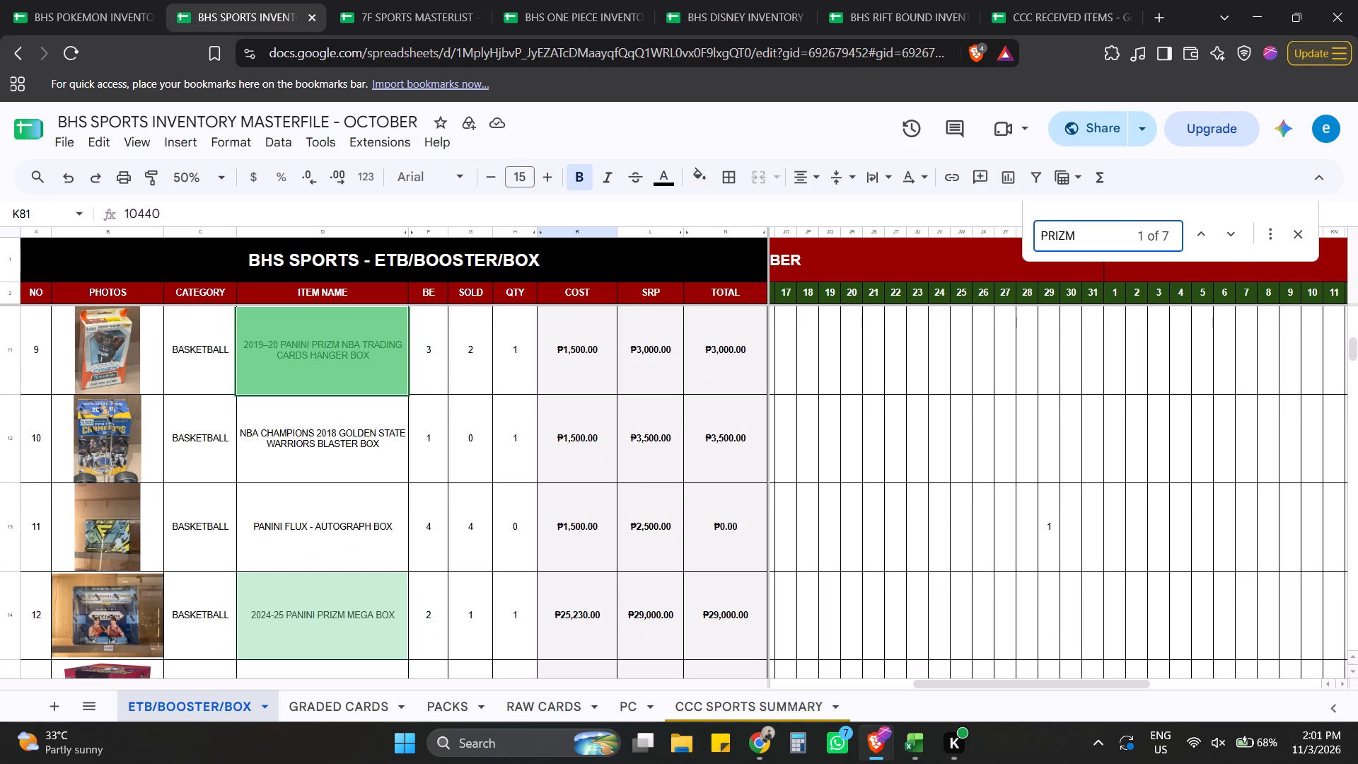
click(1224, 242)
click(1226, 242)
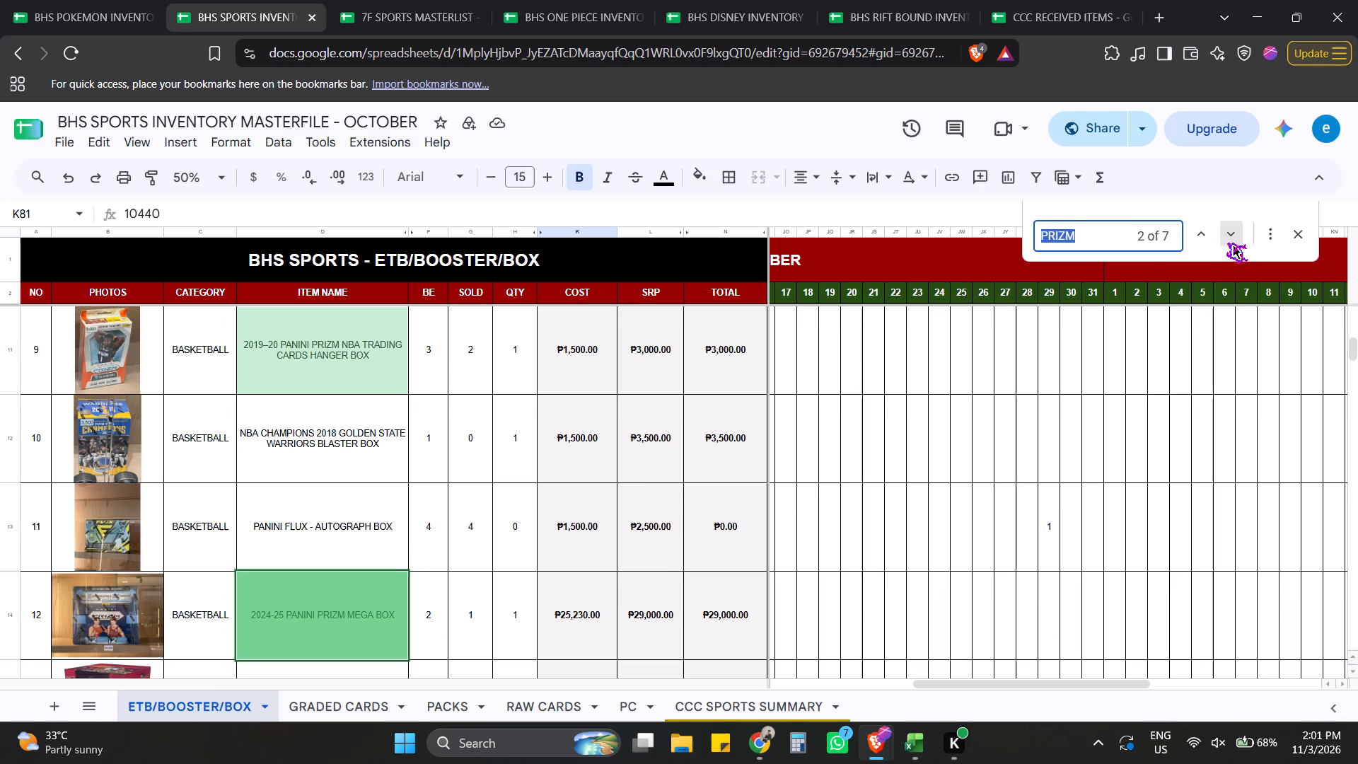
click(1226, 242)
drag(1226, 242, 988, 407)
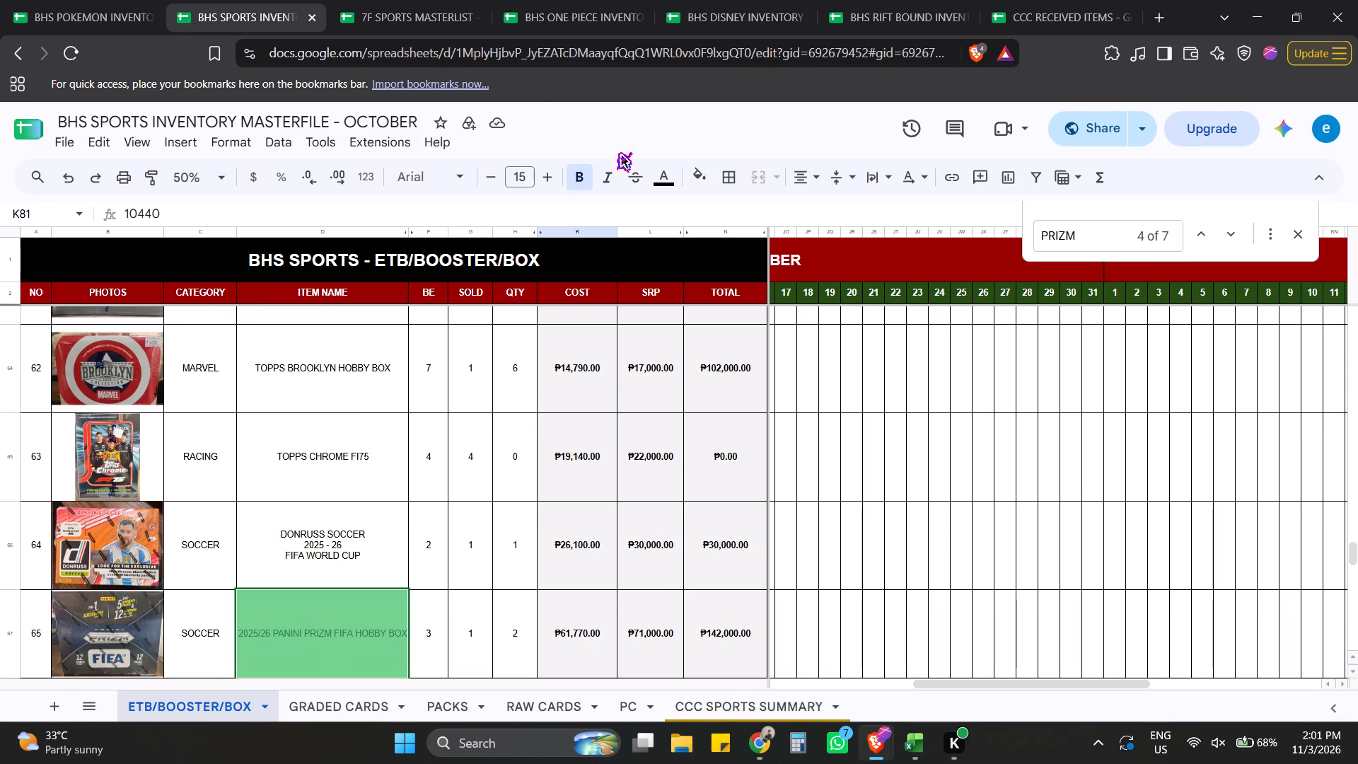
click(425, 0)
scroll(505, 536, down, 3)
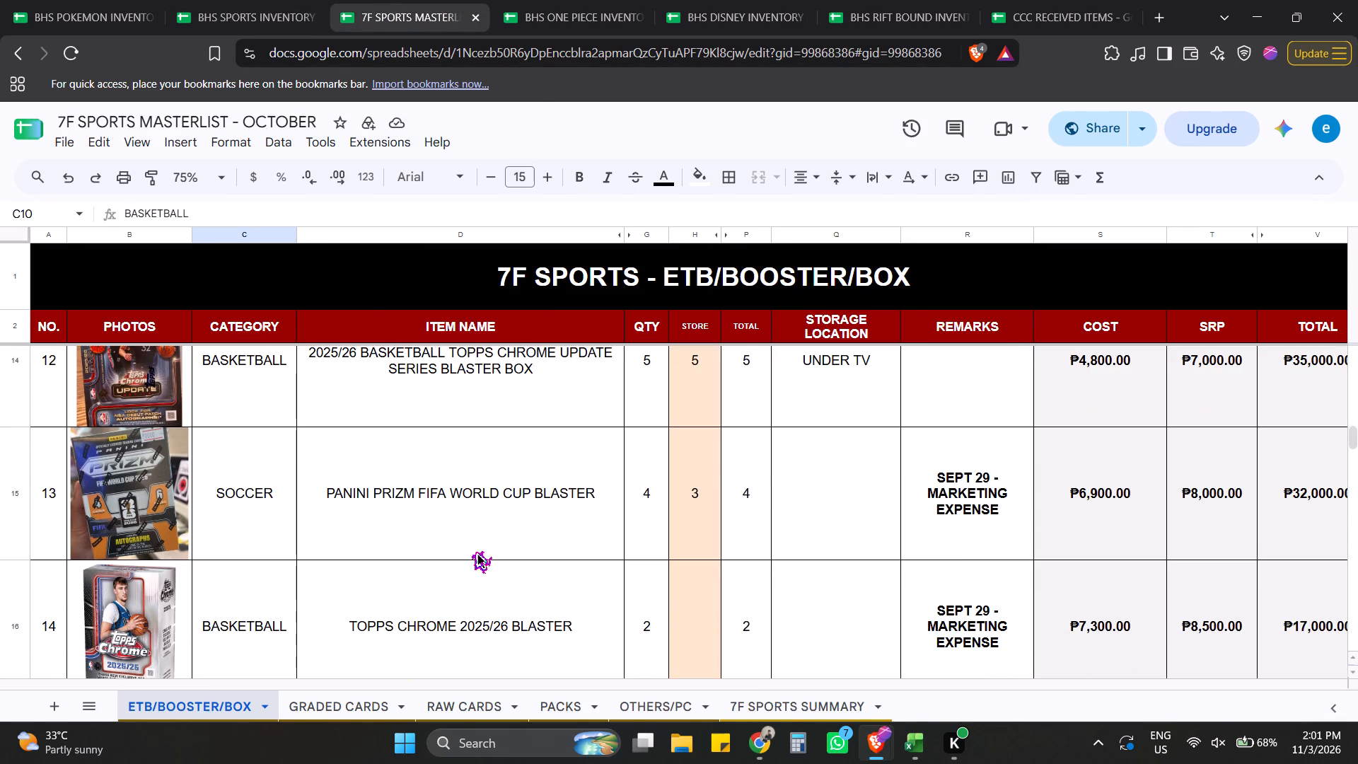
click(275, 0)
click(1231, 234)
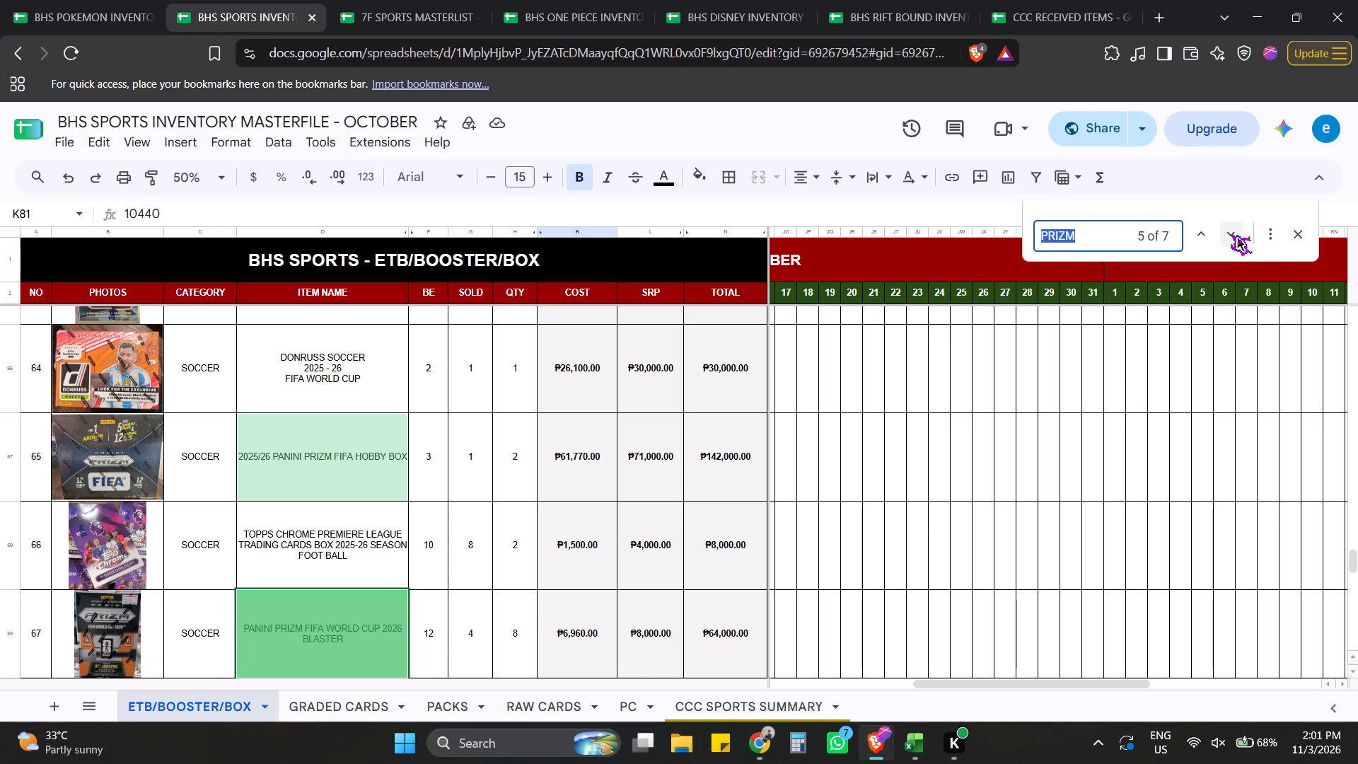
click(394, 0)
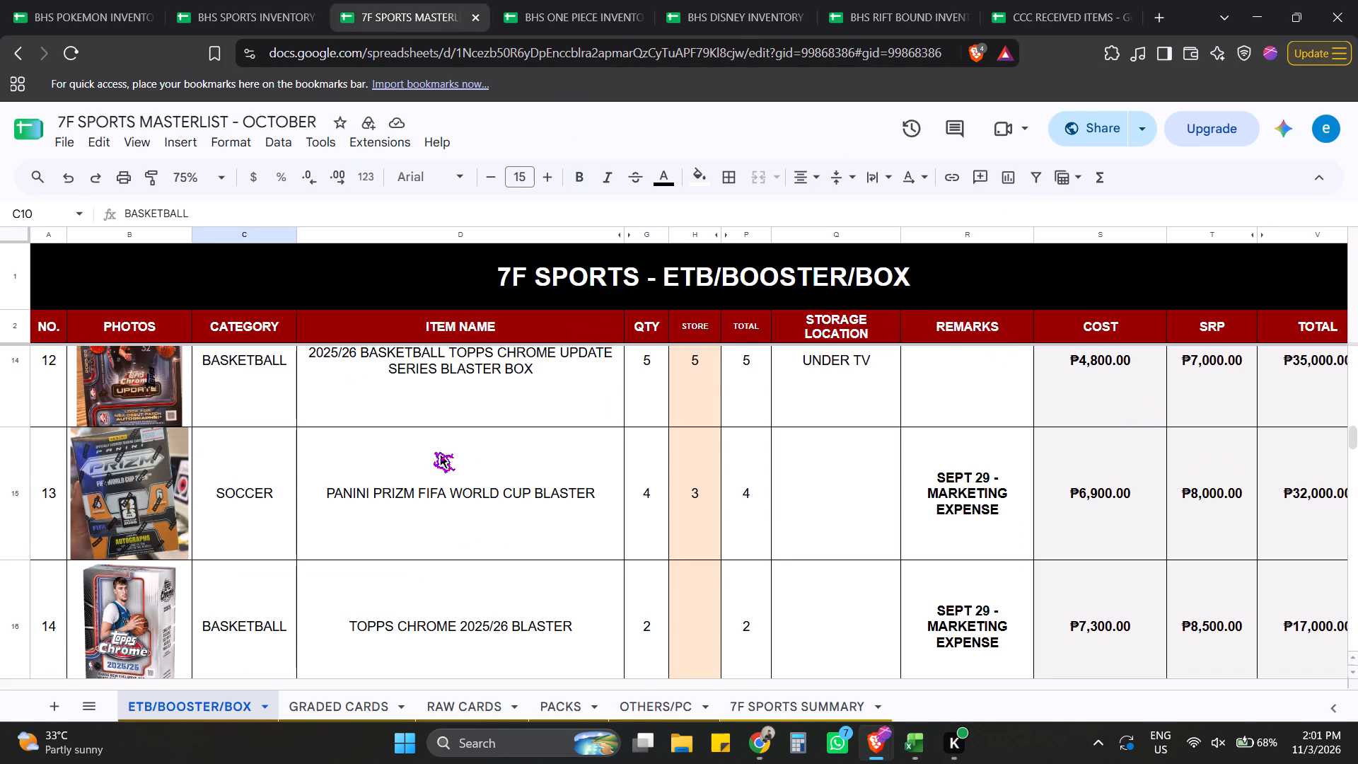
Search the BHS sports inventory for 2025 TOPPS to find the masterlist's Topps Chrome 2025/26 Blaster.
scroll(388, 486, down, 4)
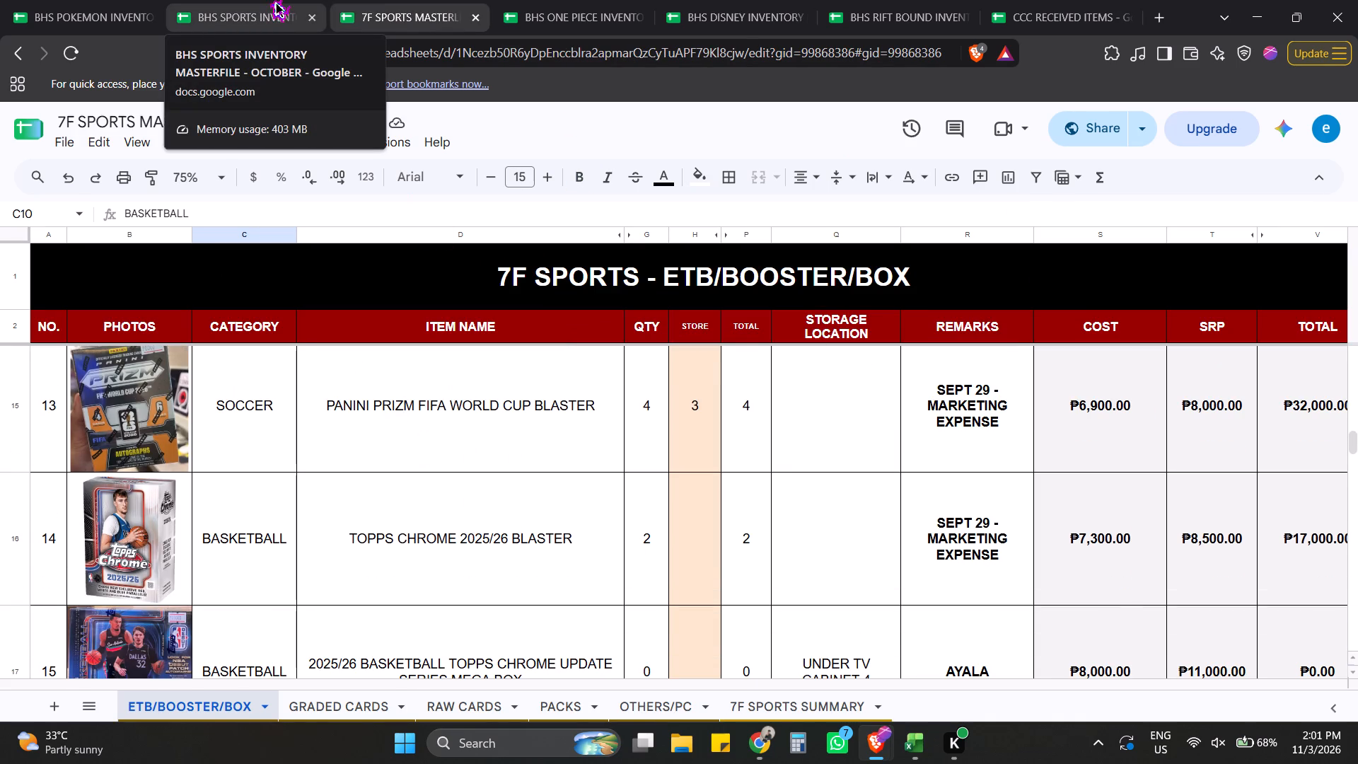
click(269, 0)
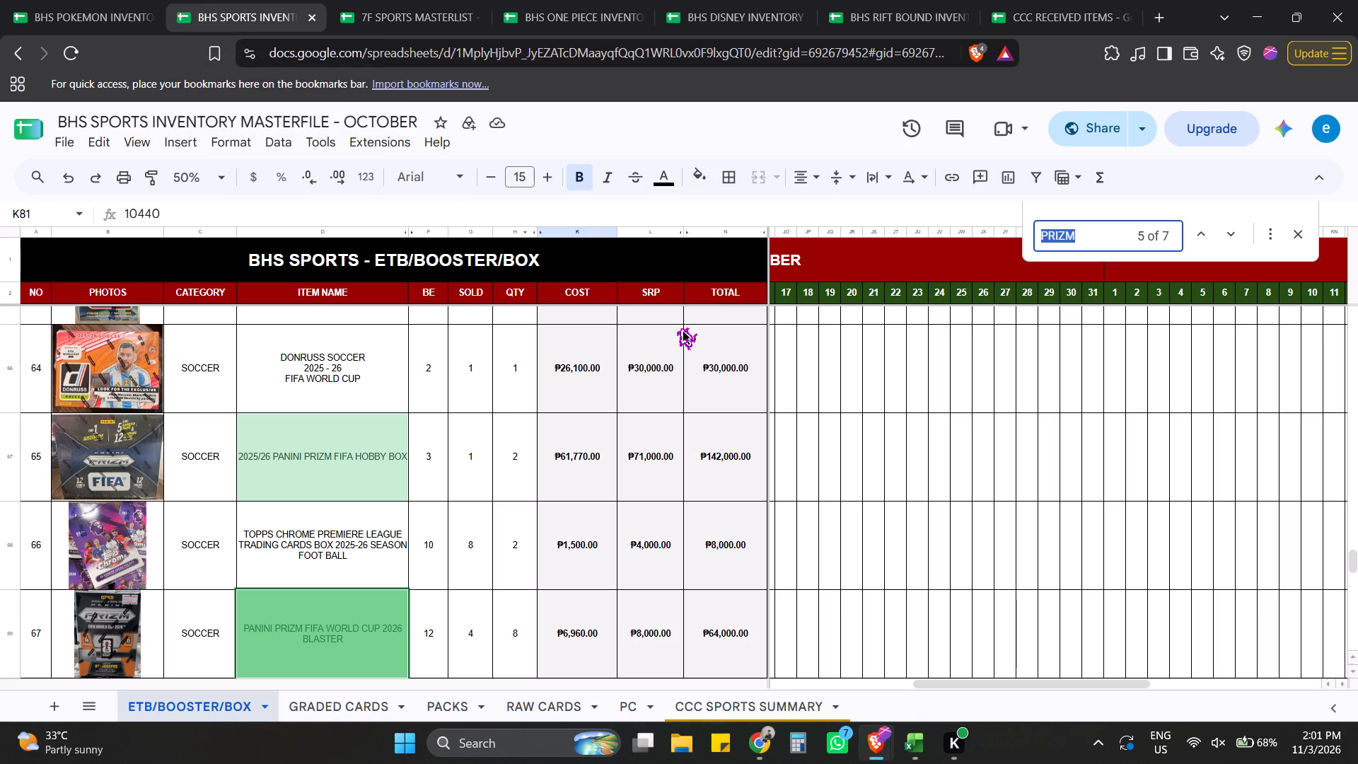
text(2025 TOPPS)
key(space)
key(BackSpace)
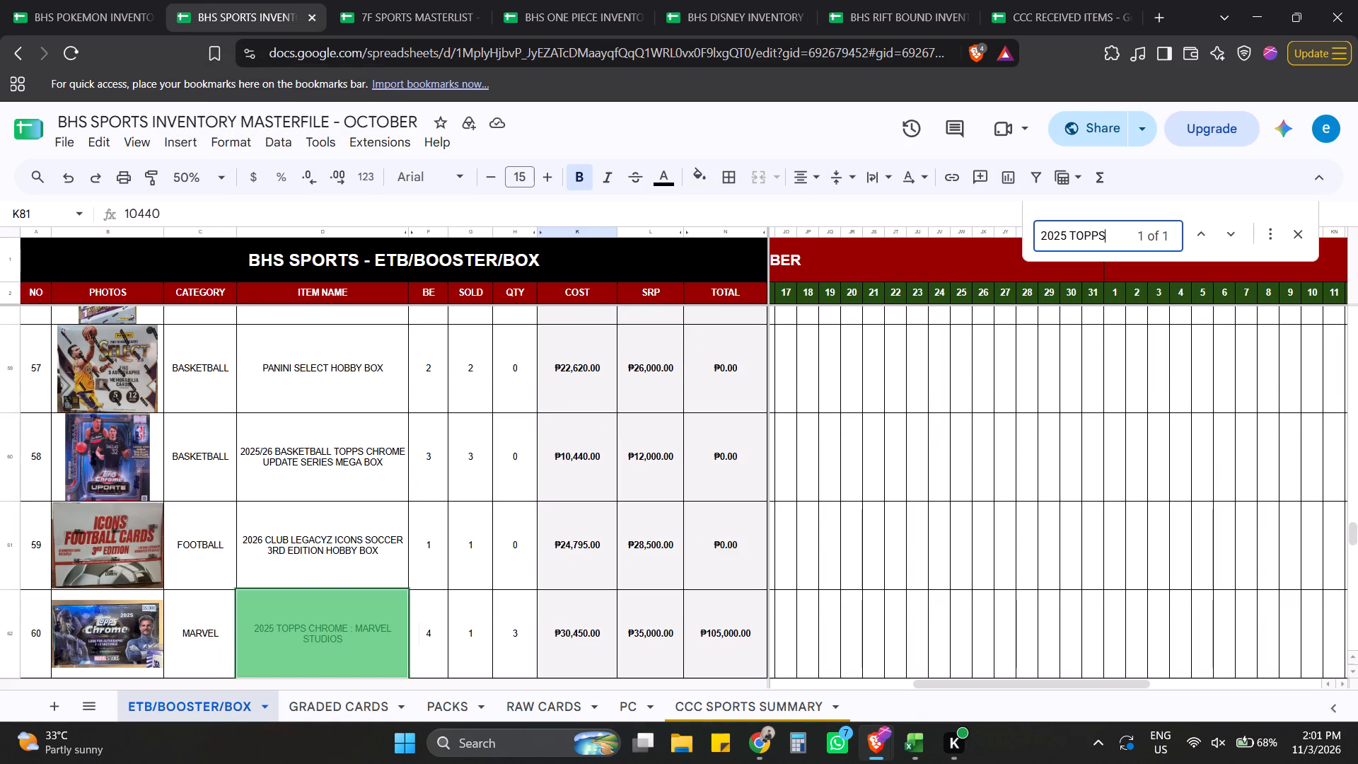
Search the BHS sports inventory for TOPPS CHROME 2025 and check the match against the masterlist's TOPPS CHROME 2025/26 BLASTER row.
key(BackSpace)
key(BackSpace)
key(BackSpace)
key(BackSpace)
key(BackSpace)
key(BackSpace)
key(BackSpace)
key(BackSpace)
key(BackSpace)
key(BackSpace)
key(BackSpace)
key(BackSpace)
key(BackSpace)
key(BackSpace)
key(BackSpace)
key(BackSpace)
key(BackSpace)
key(BackSpace)
key(BackSpace)
key(BackSpace)
text(TOPS)
key(BackSpace)
text(PS CG)
key(BackSpace)
text(HOE)
key(BackSpace)
key(r)
key(BackSpace)
key(BackSpace)
text(ROME 2025)
click(424, 0)
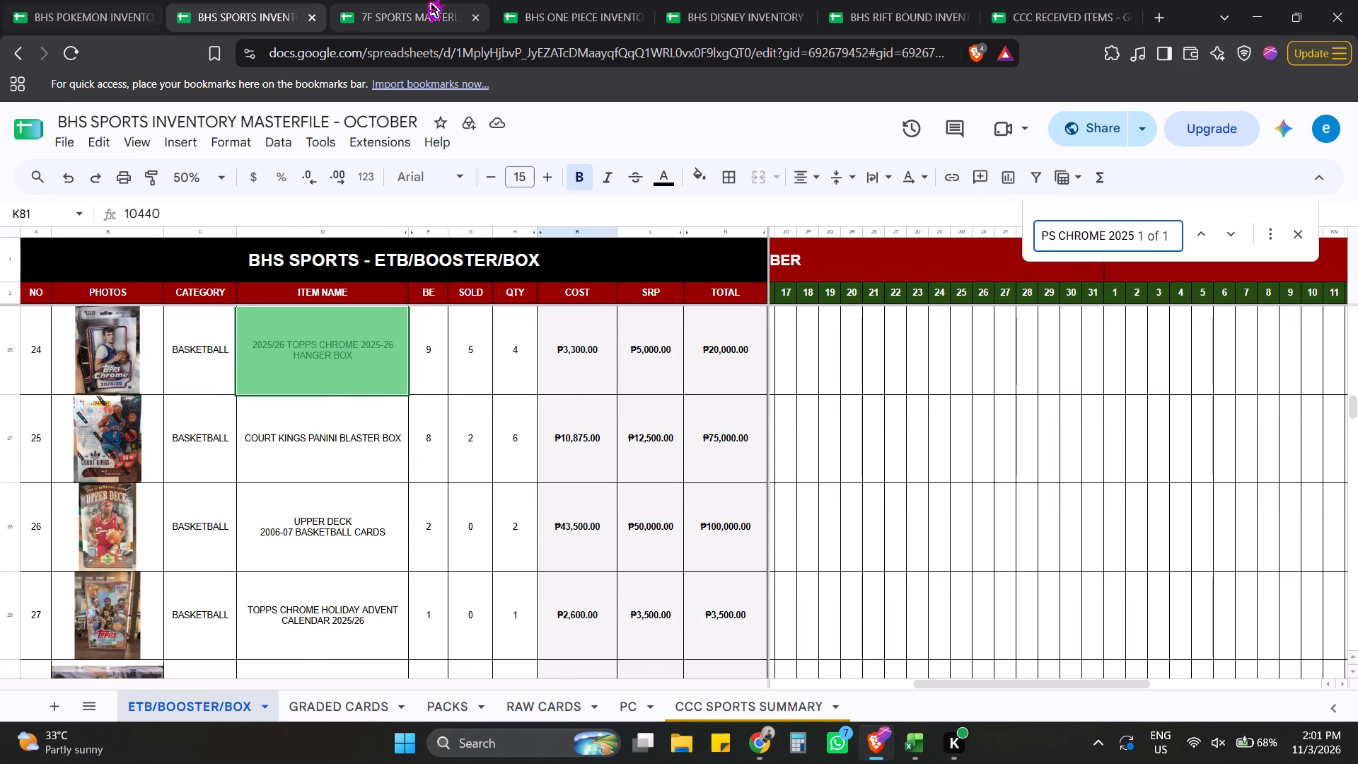
scroll(1021, 572, down, 1)
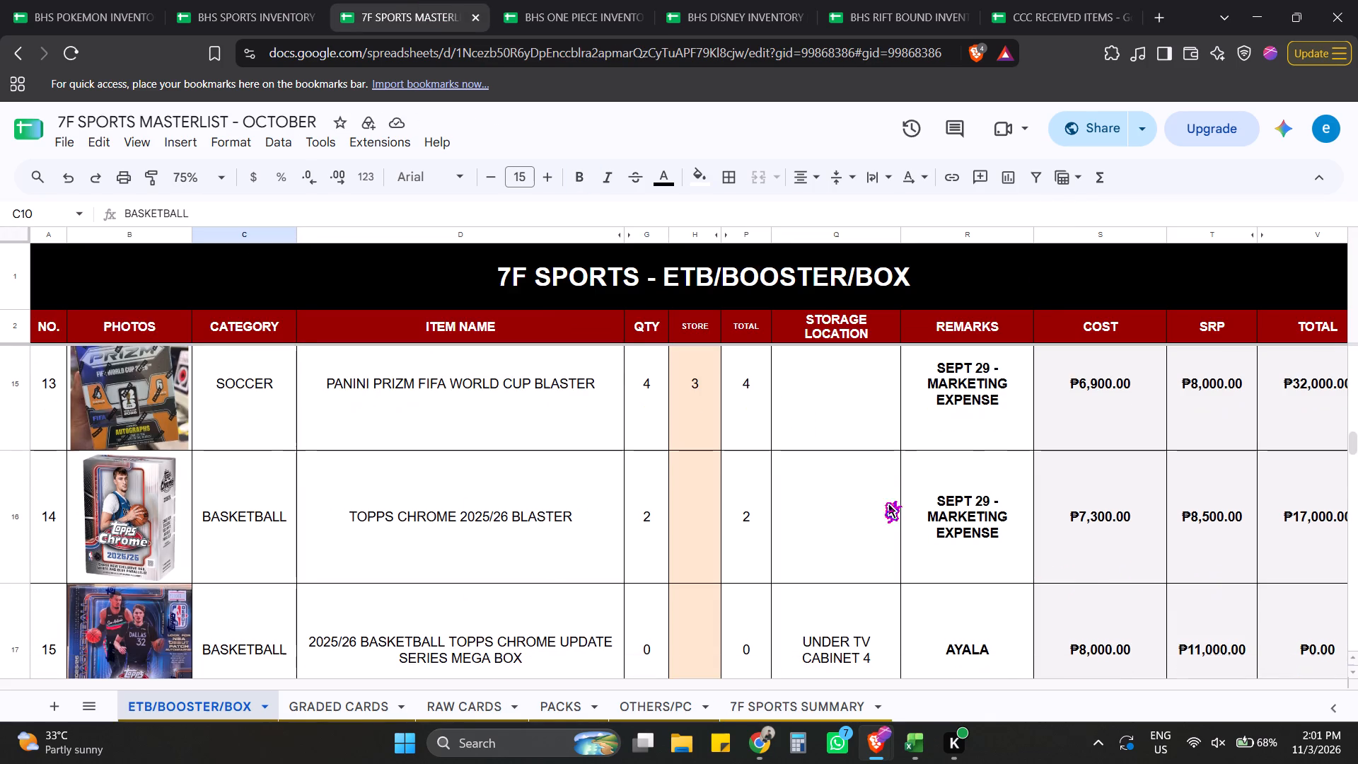
click(389, 0)
click(238, 0)
click(1225, 237)
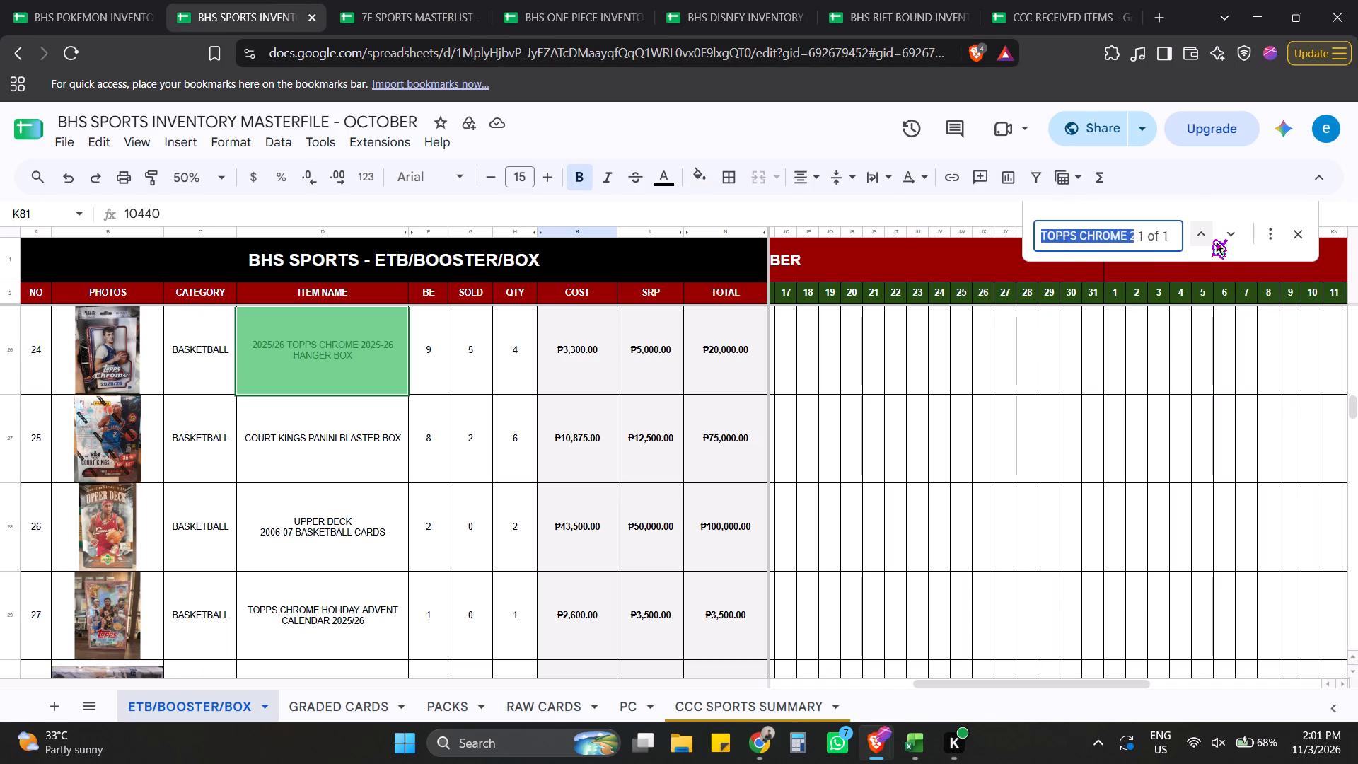
Broaden the BHS sports inventory search to TOPPS CHROME.
text(BL)
key(BackSpace)
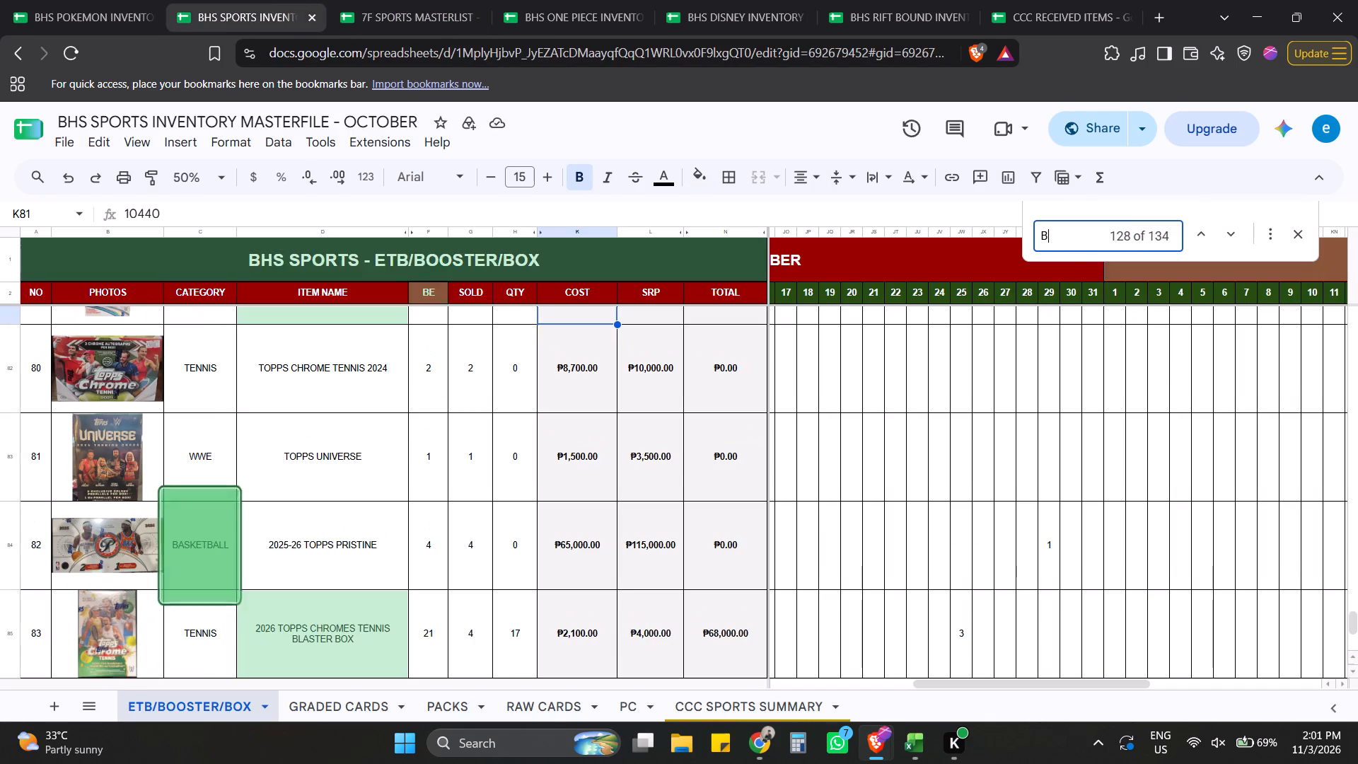
key(BackSpace)
key(BackSpace)
text(TOPSS)
key(BackSpace)
key(BackSpace)
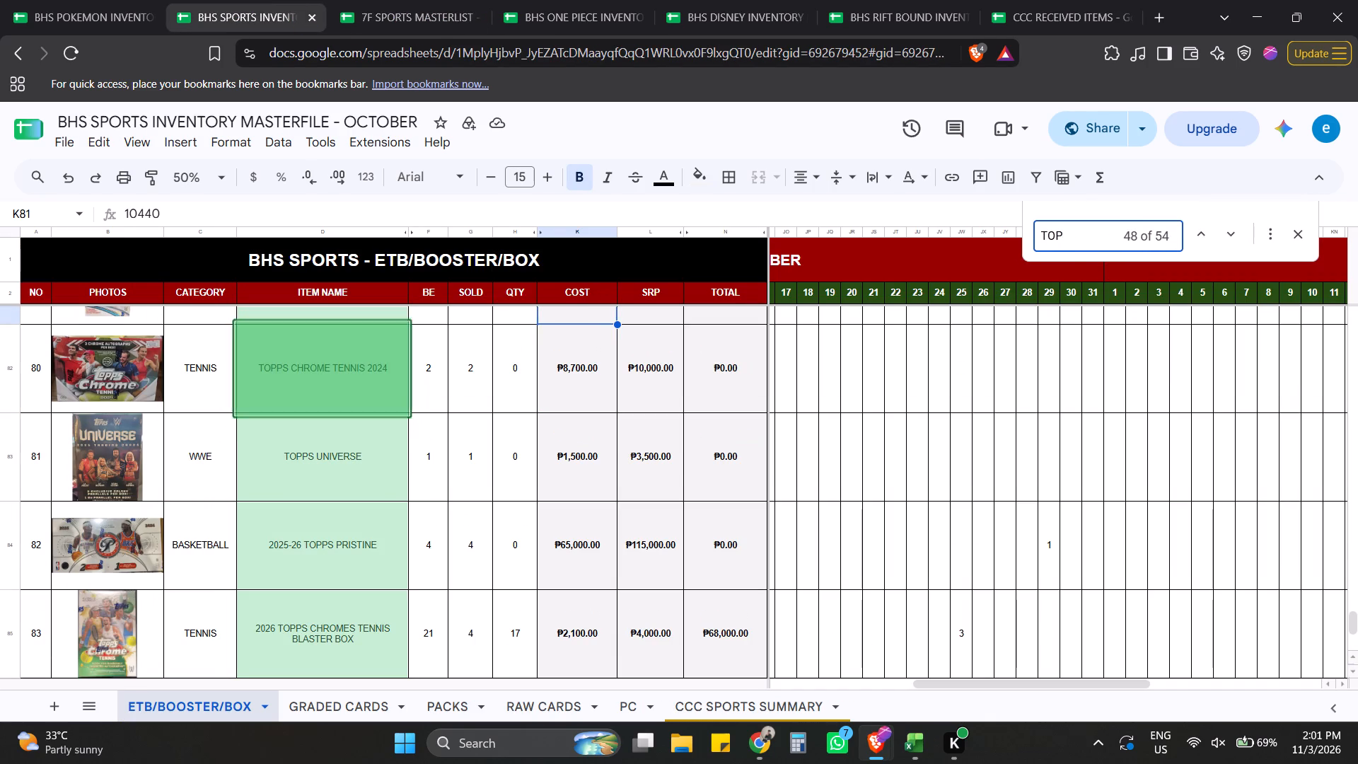
text(PS C)
scroll(1155, 253, down, 1)
text(HROME)
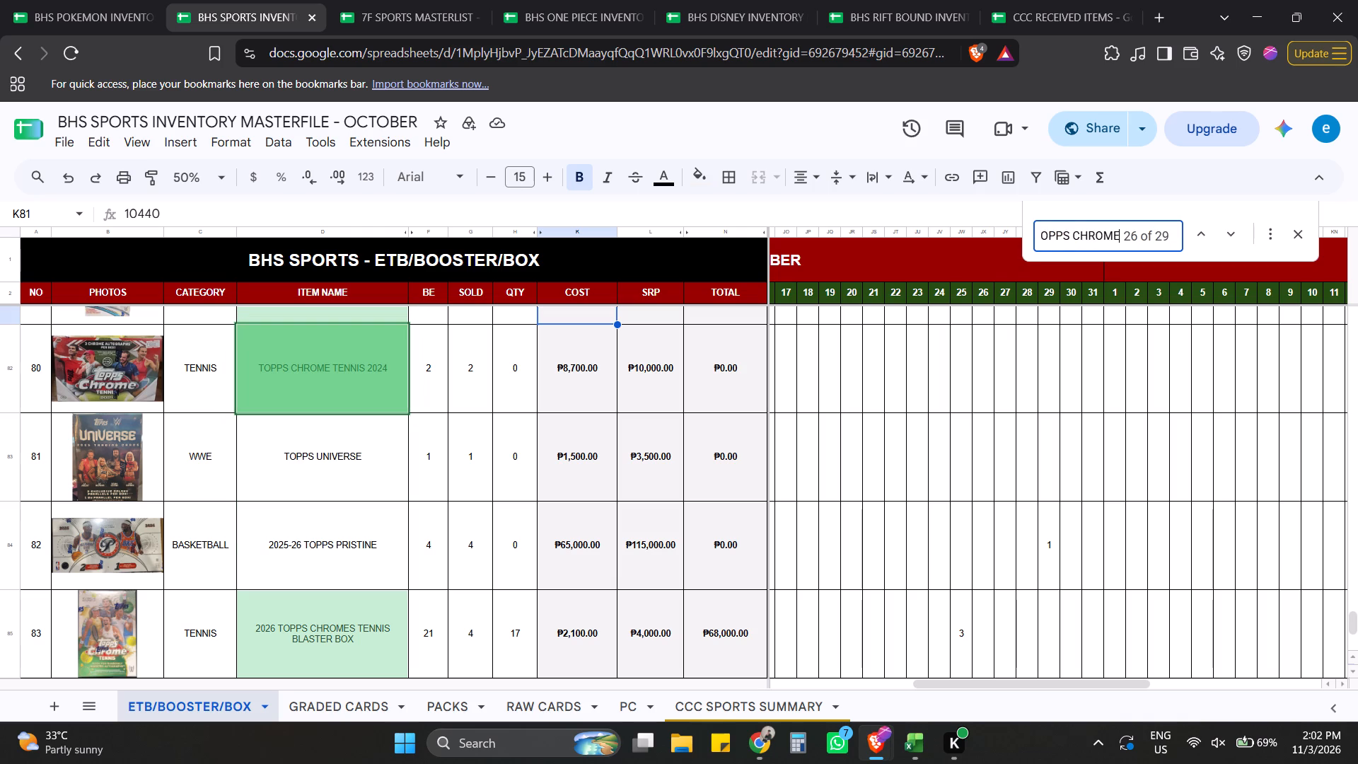
Step back through the TOPPS CHROME matches to the 2025-26 blaster box and compare its cost and SRP with the 7F masterlist.
click(1198, 243)
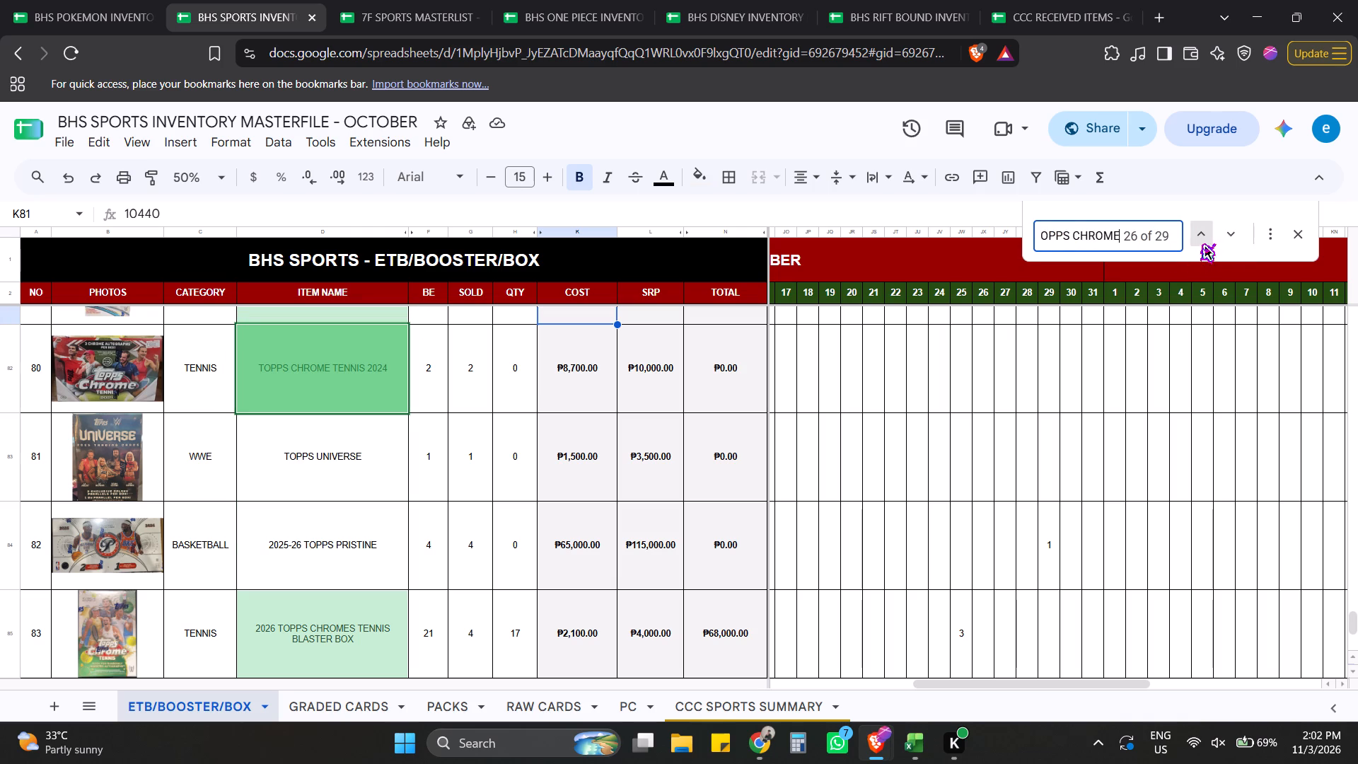
click(1198, 243)
click(1198, 243)
double_click(1198, 243)
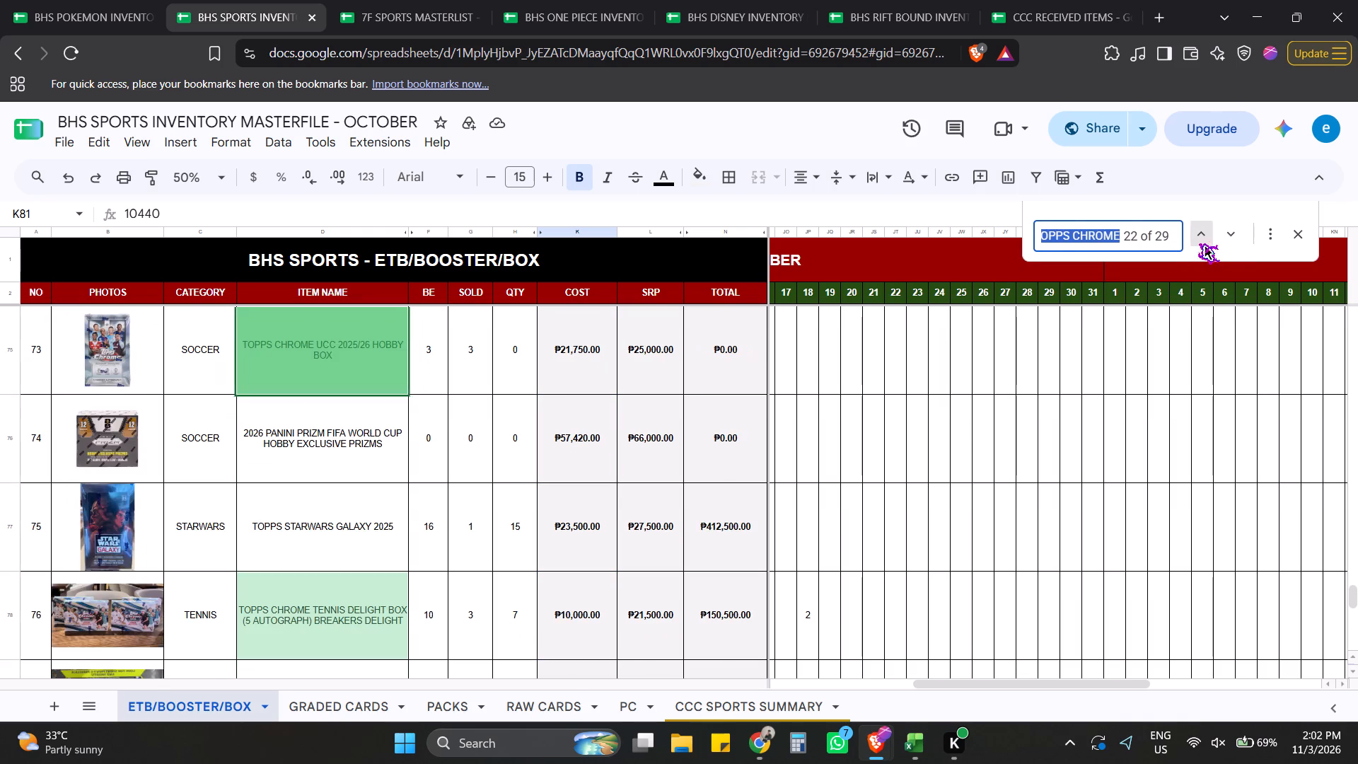
triple_click(1198, 243)
triple_click(1198, 243)
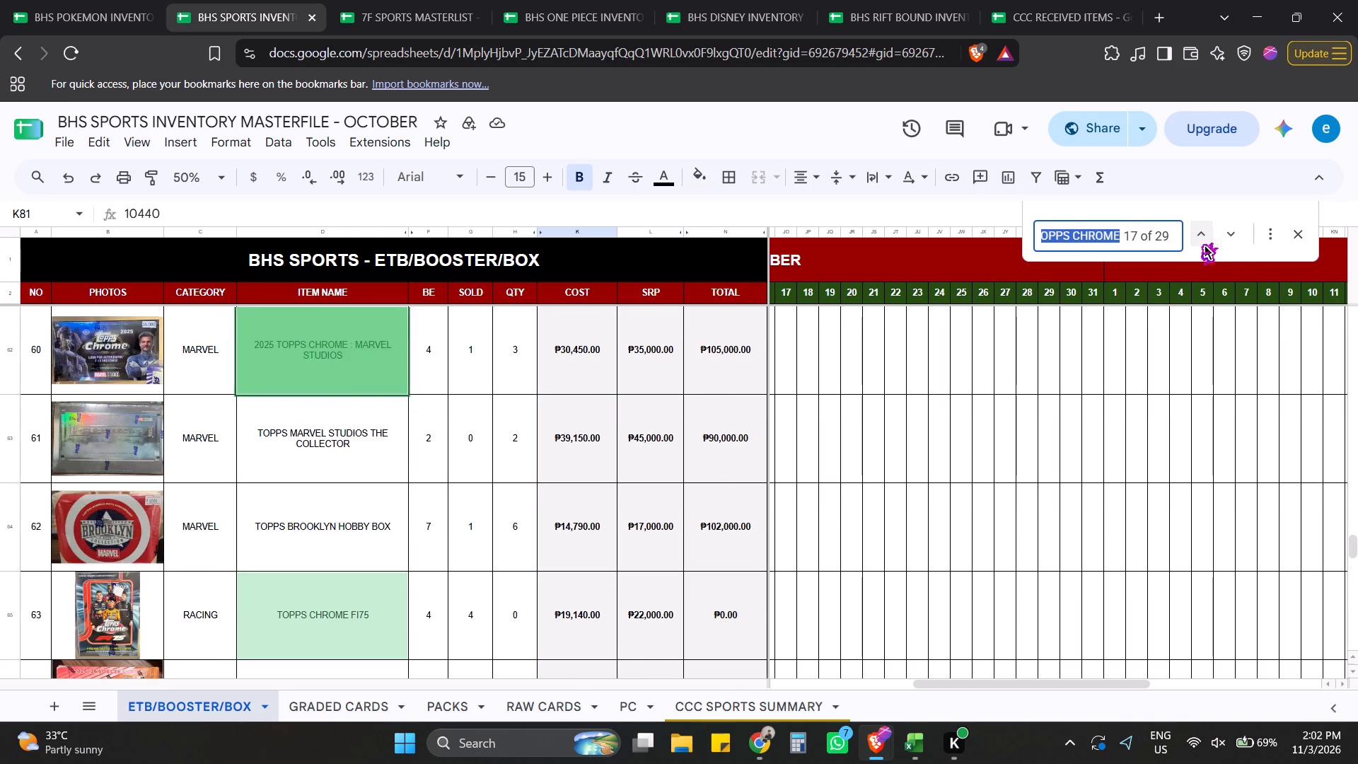
drag(1198, 243, 1154, 466)
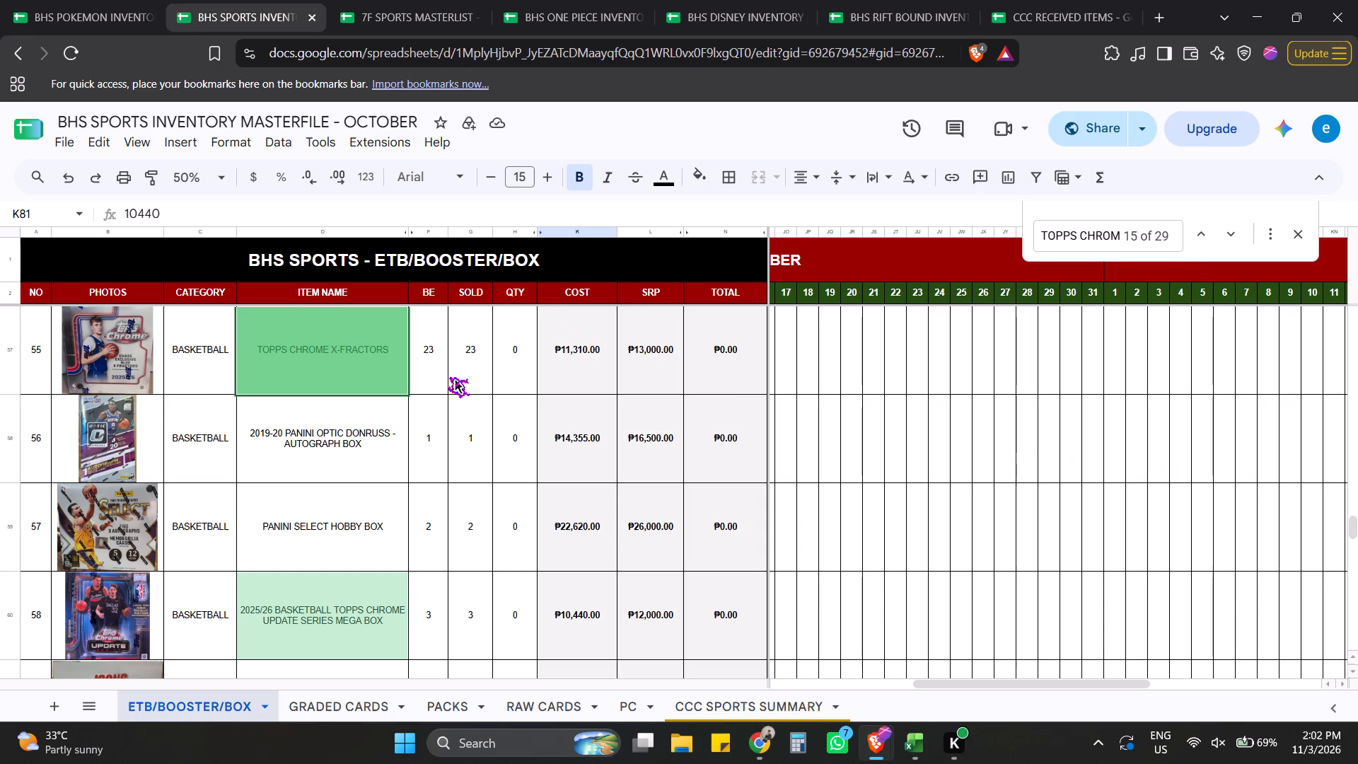
click(1196, 238)
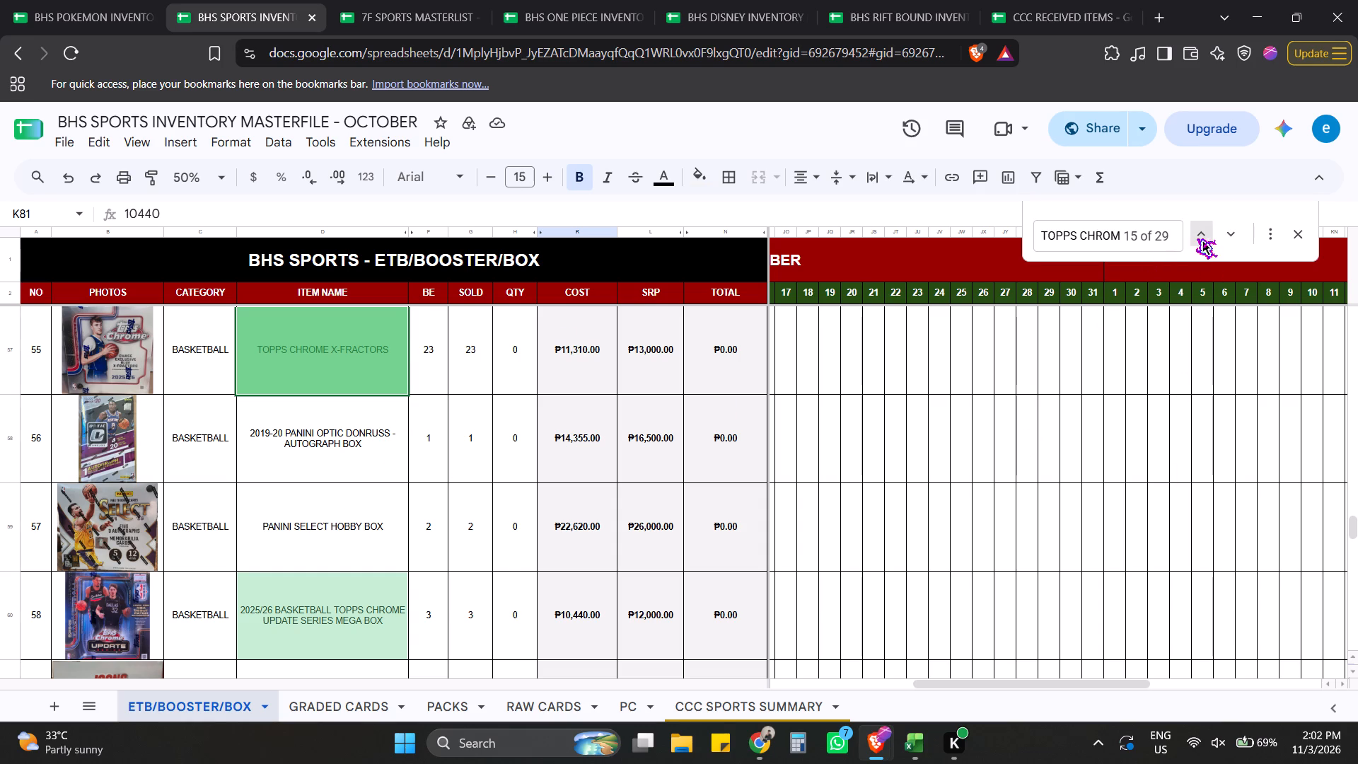
click(1196, 238)
click(1196, 238)
click(1196, 238)
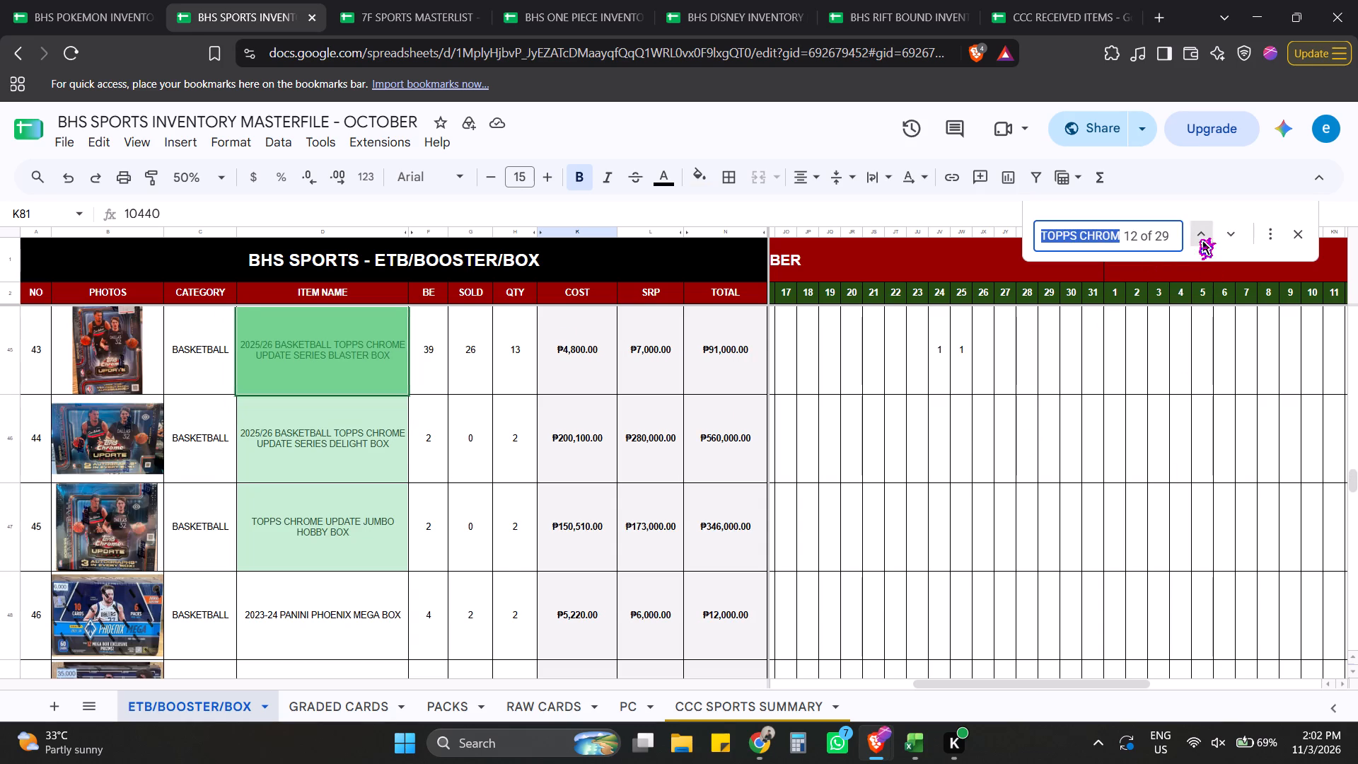
click(1196, 238)
click(1196, 238)
click(1196, 238)
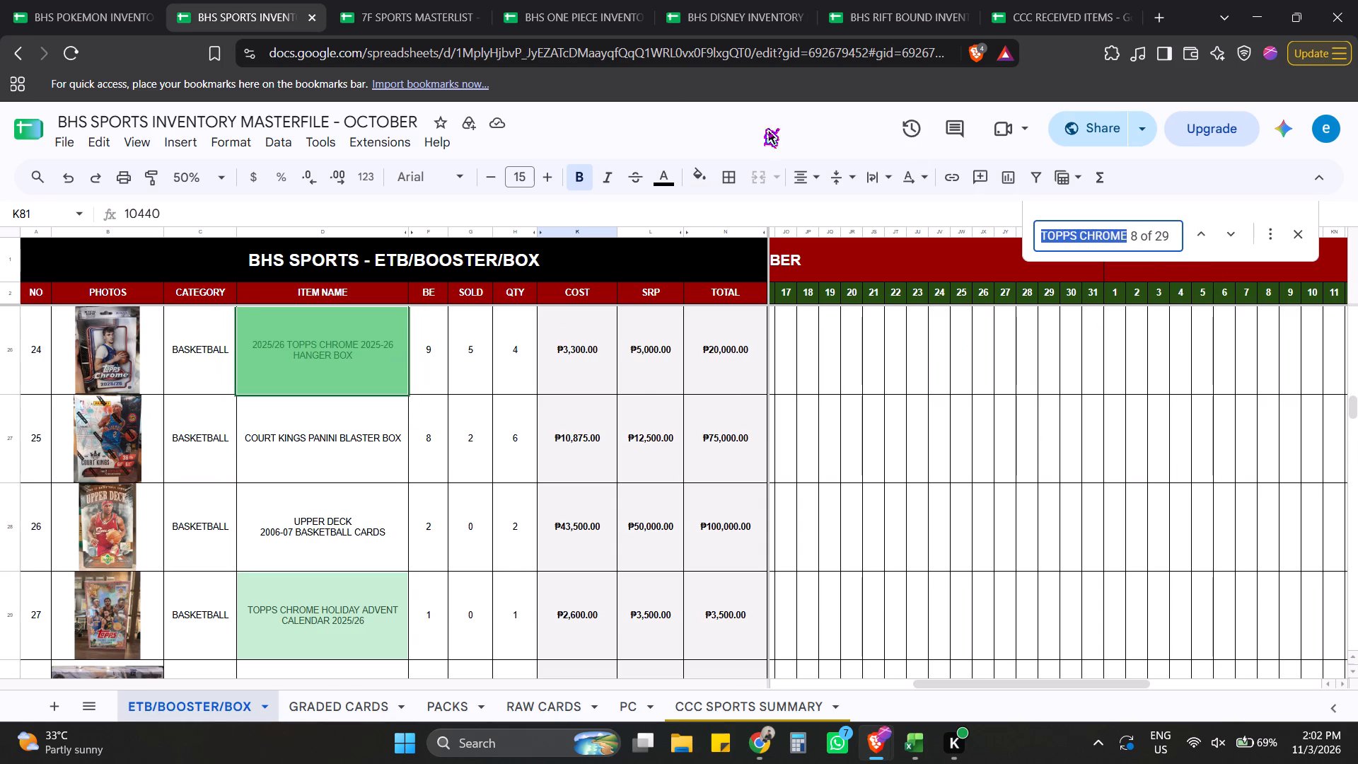
click(379, 0)
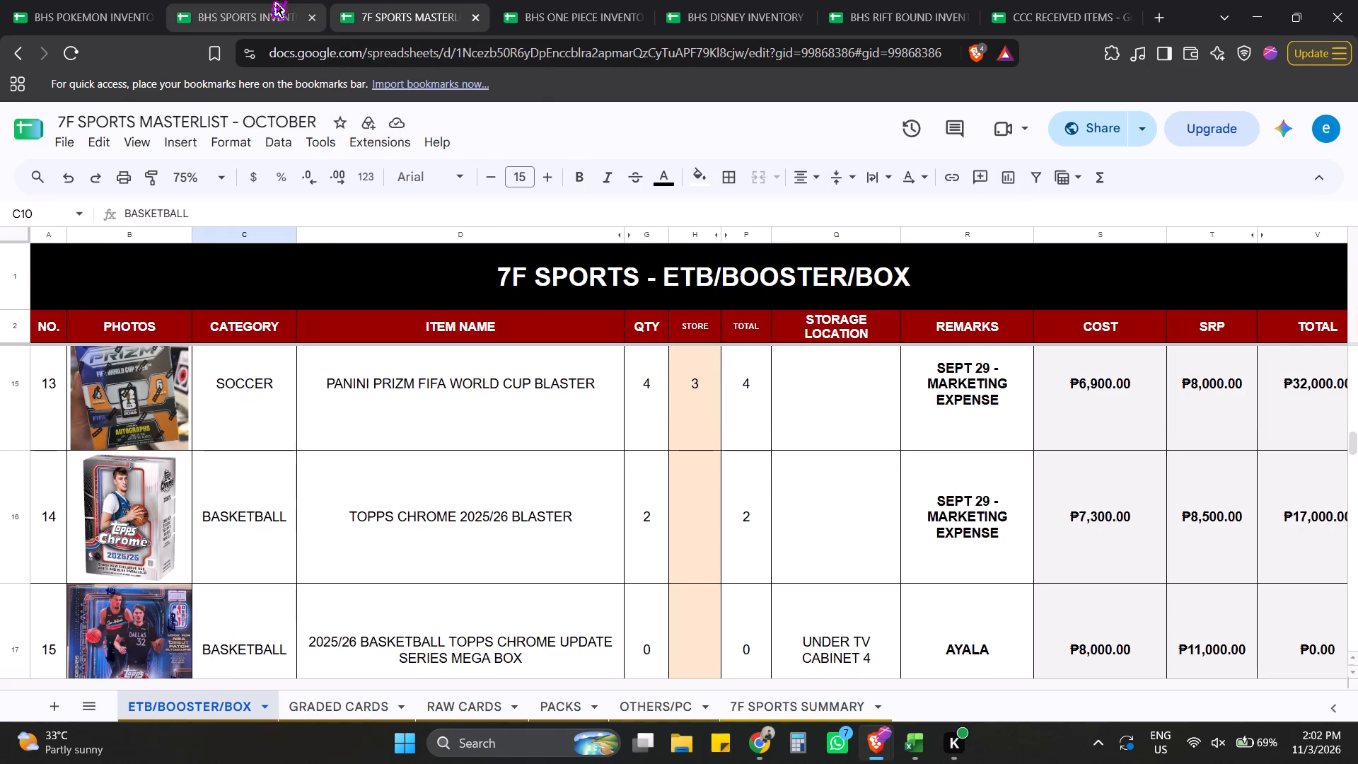
click(269, 0)
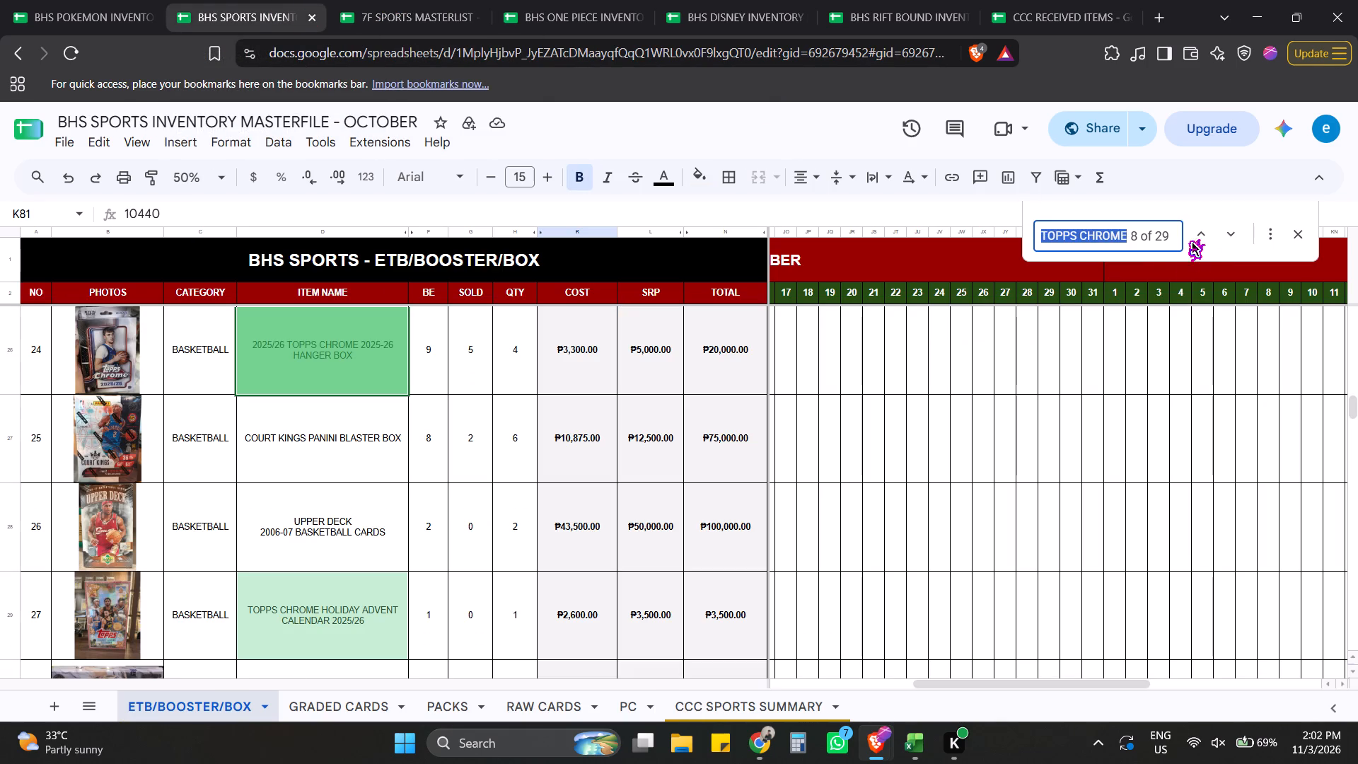
click(1195, 238)
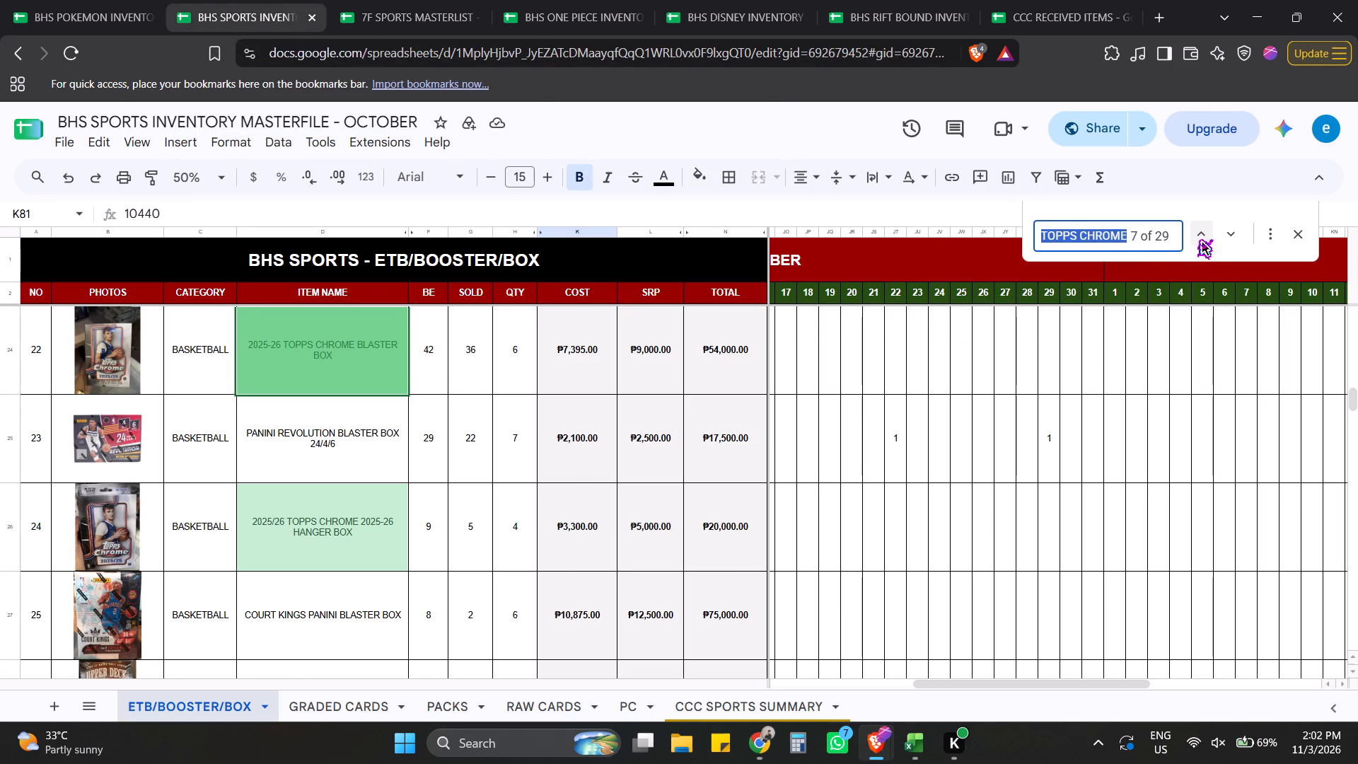
click(385, 0)
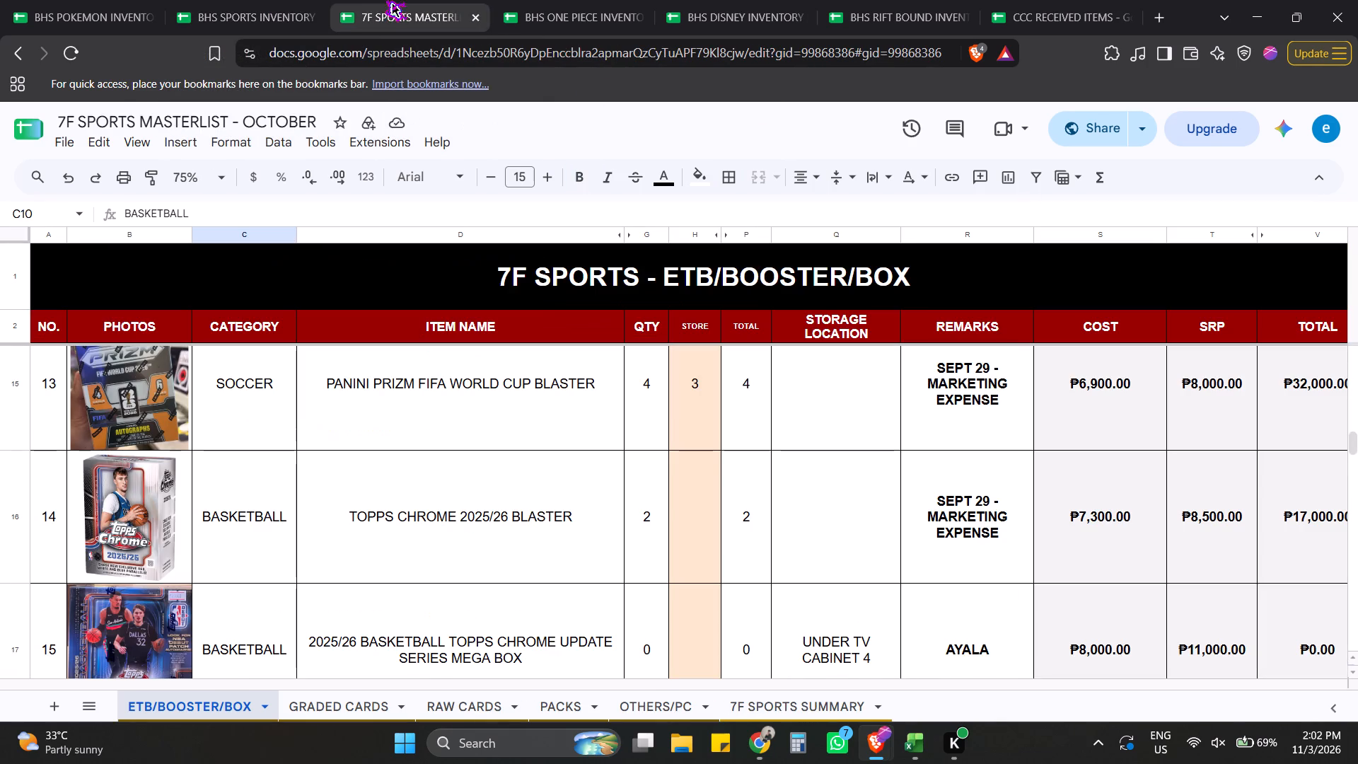
click(231, 0)
click(378, 0)
Set the SRP of TOPPS CHROME 2025/26 BLASTER in the 7F masterlist to 9000.
click(1200, 504)
text(9000)
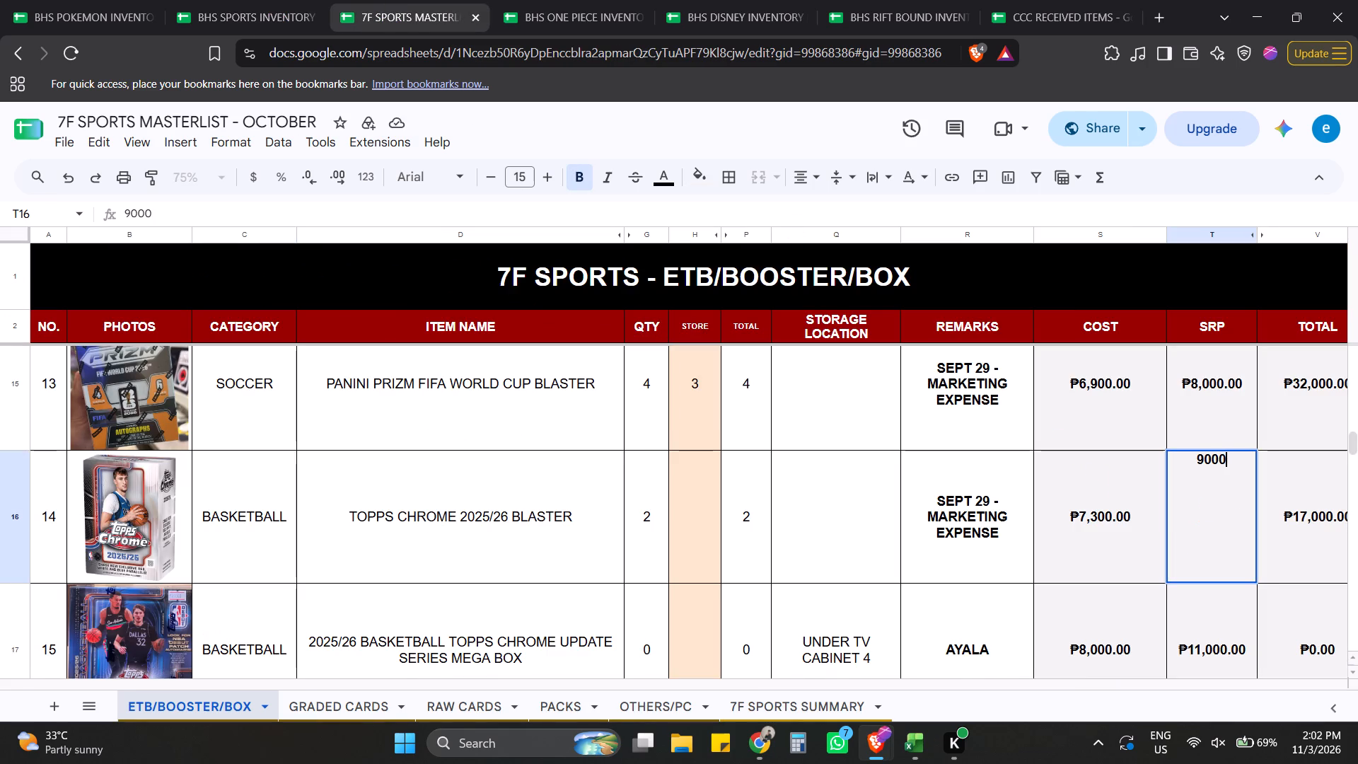
key(Return)
Search the BHS sports inventory for MEGA BOX and step through the matches to the 2025/26 BASKETBALL TOPPS CHROME UPDATE SERIES MEGA BOX.
scroll(1167, 604, down, 4)
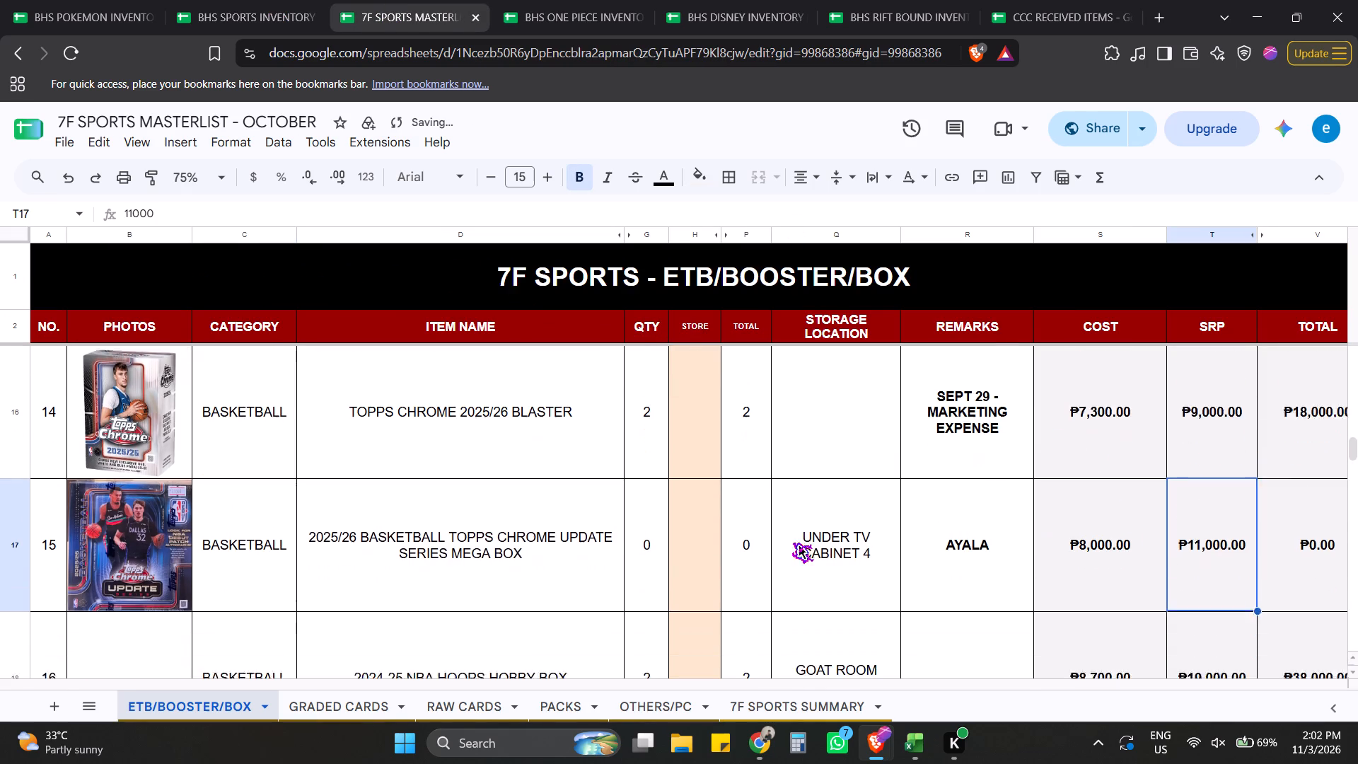
click(229, 0)
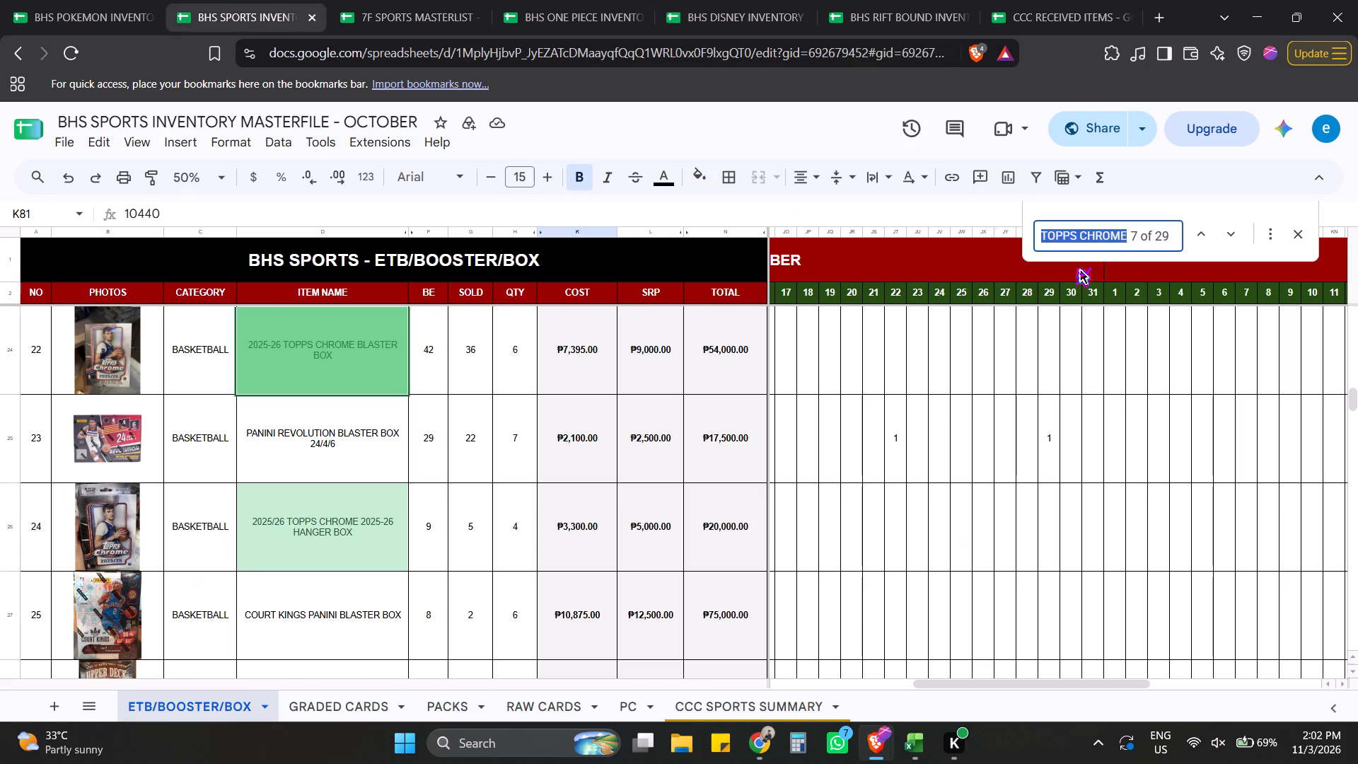
text(MEGA BO)
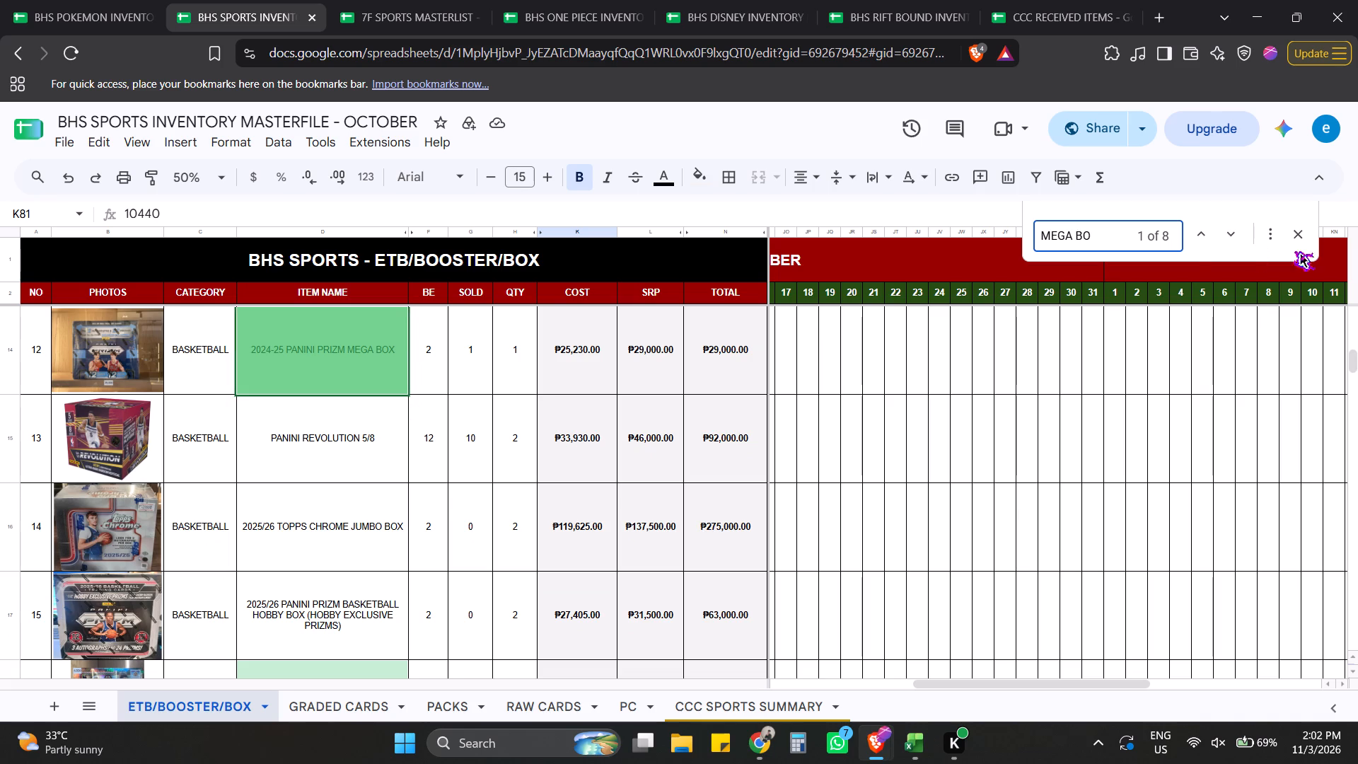
key(x)
click(1223, 236)
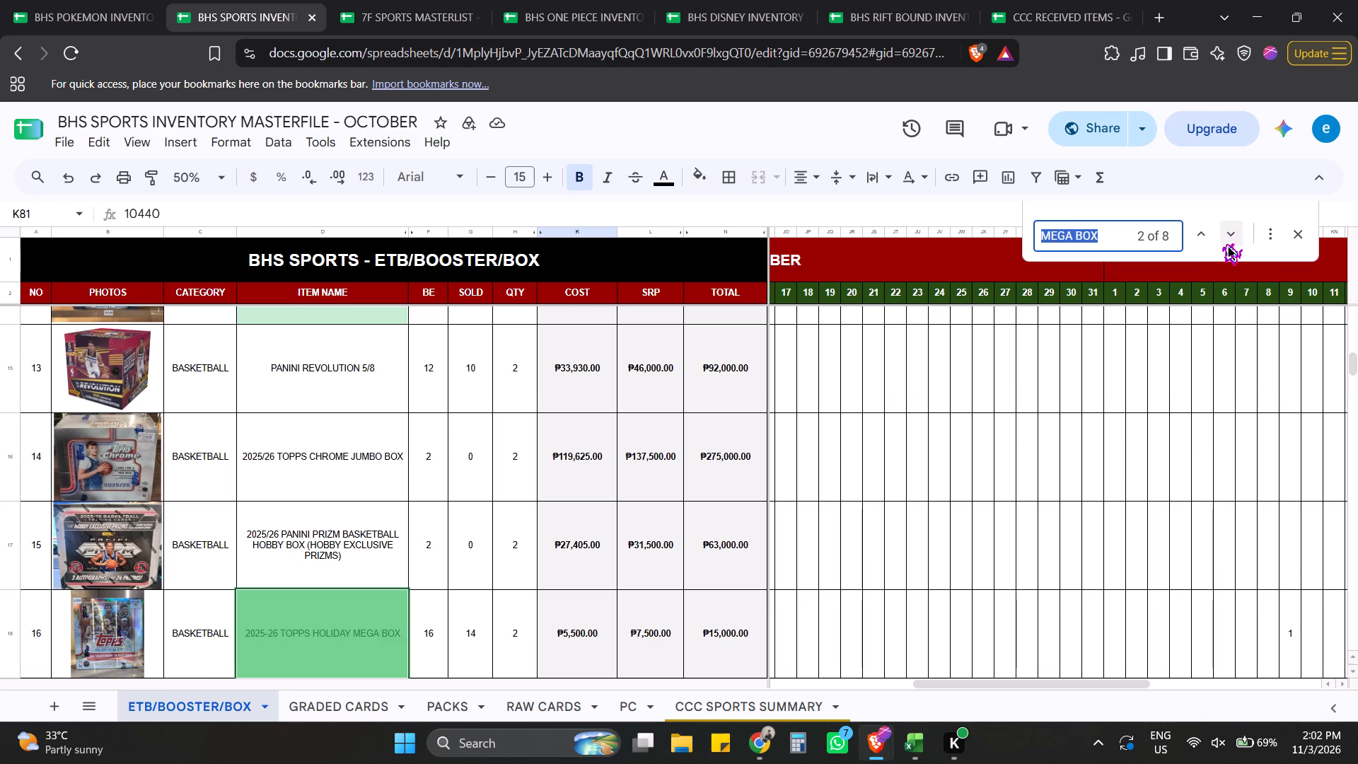
click(1221, 244)
click(1195, 235)
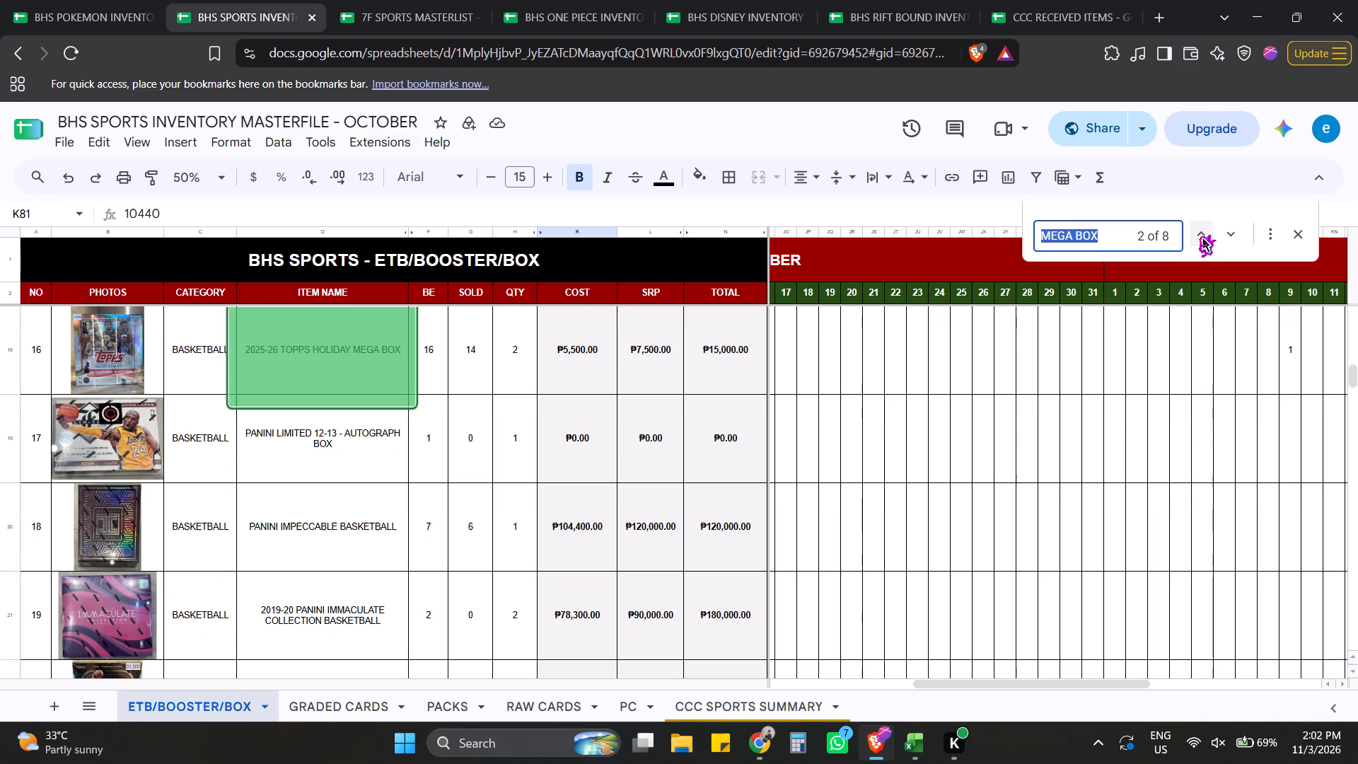
click(1233, 235)
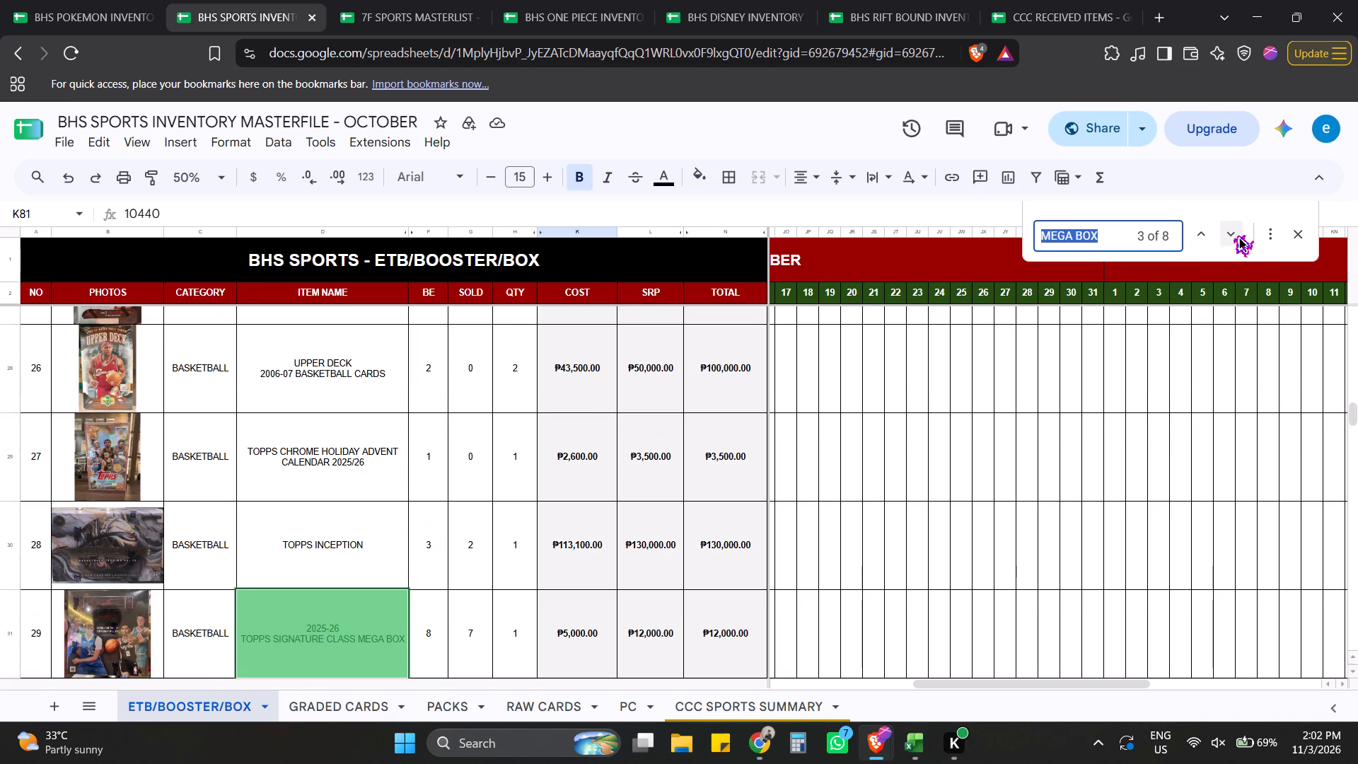
click(1233, 235)
click(1233, 235)
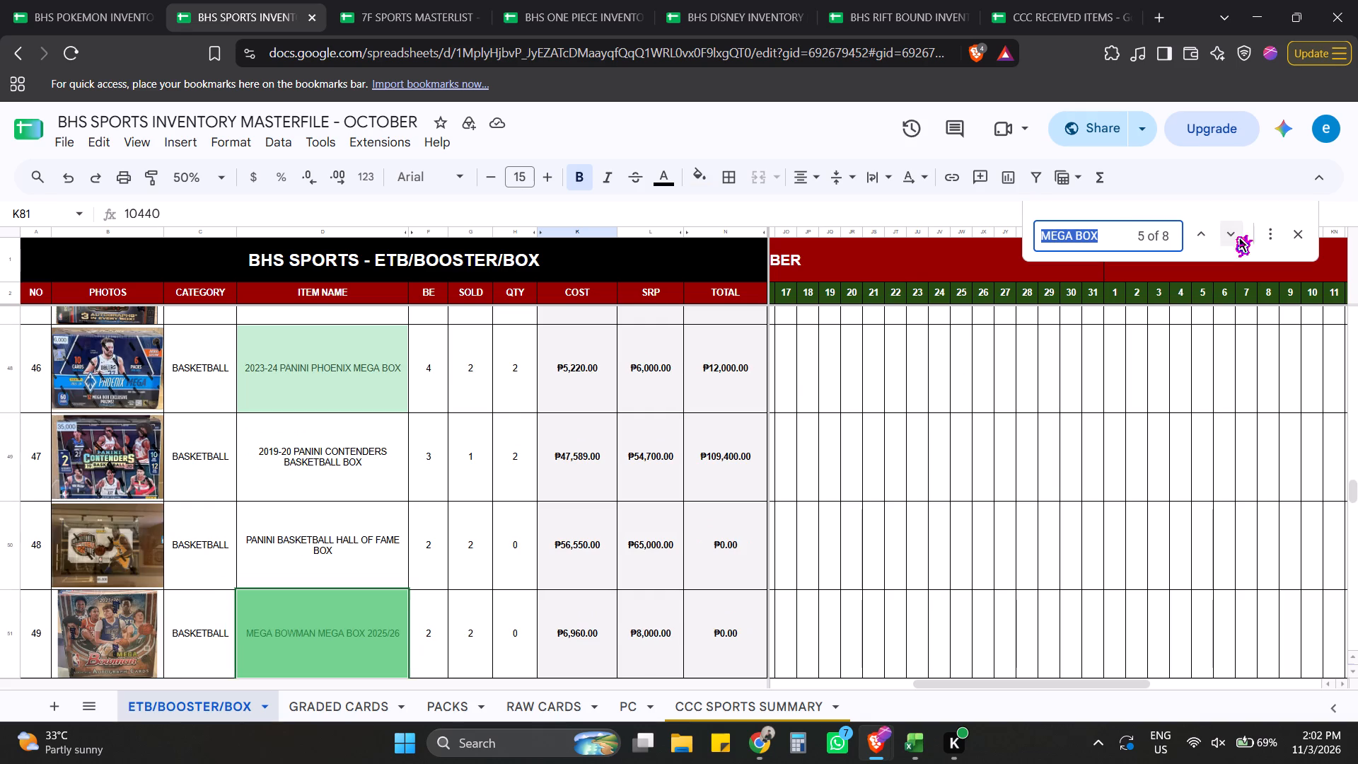
click(1233, 235)
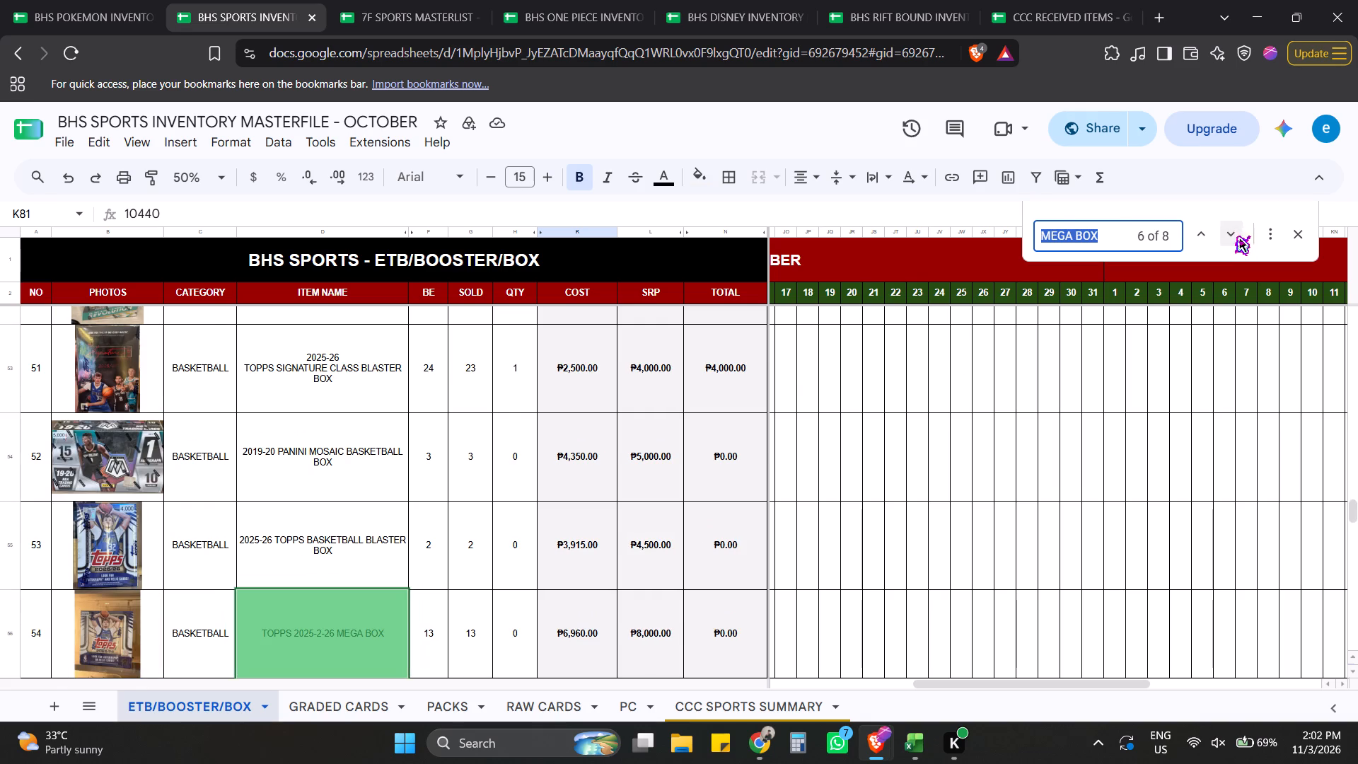
click(414, 0)
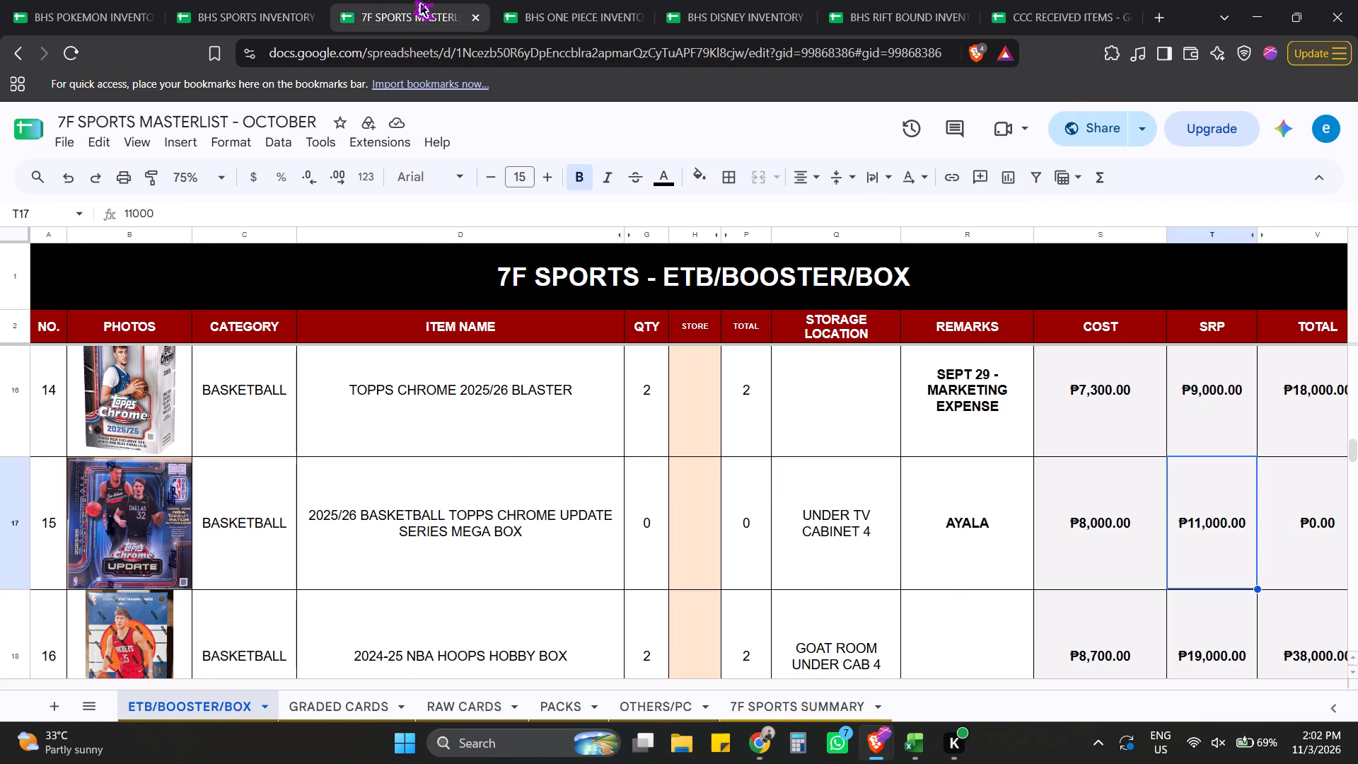
click(236, 0)
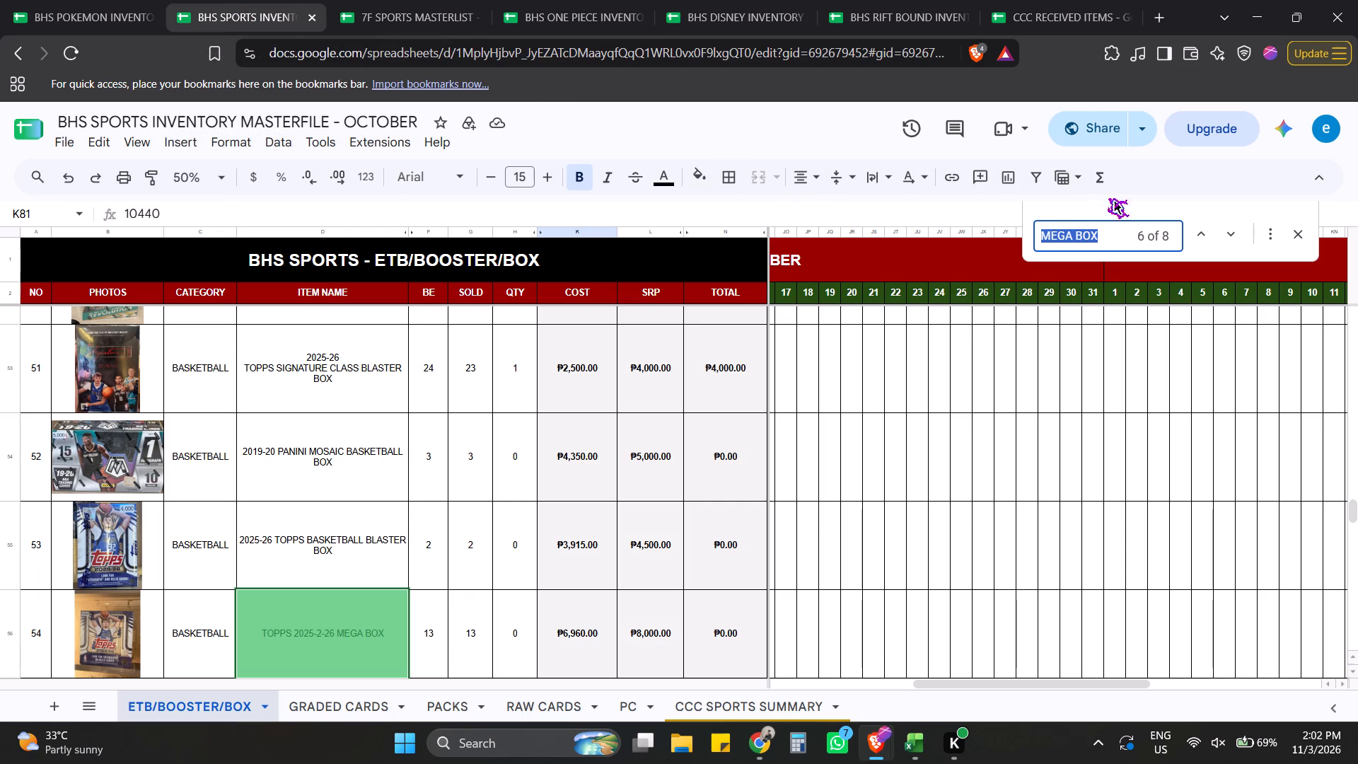
click(1221, 236)
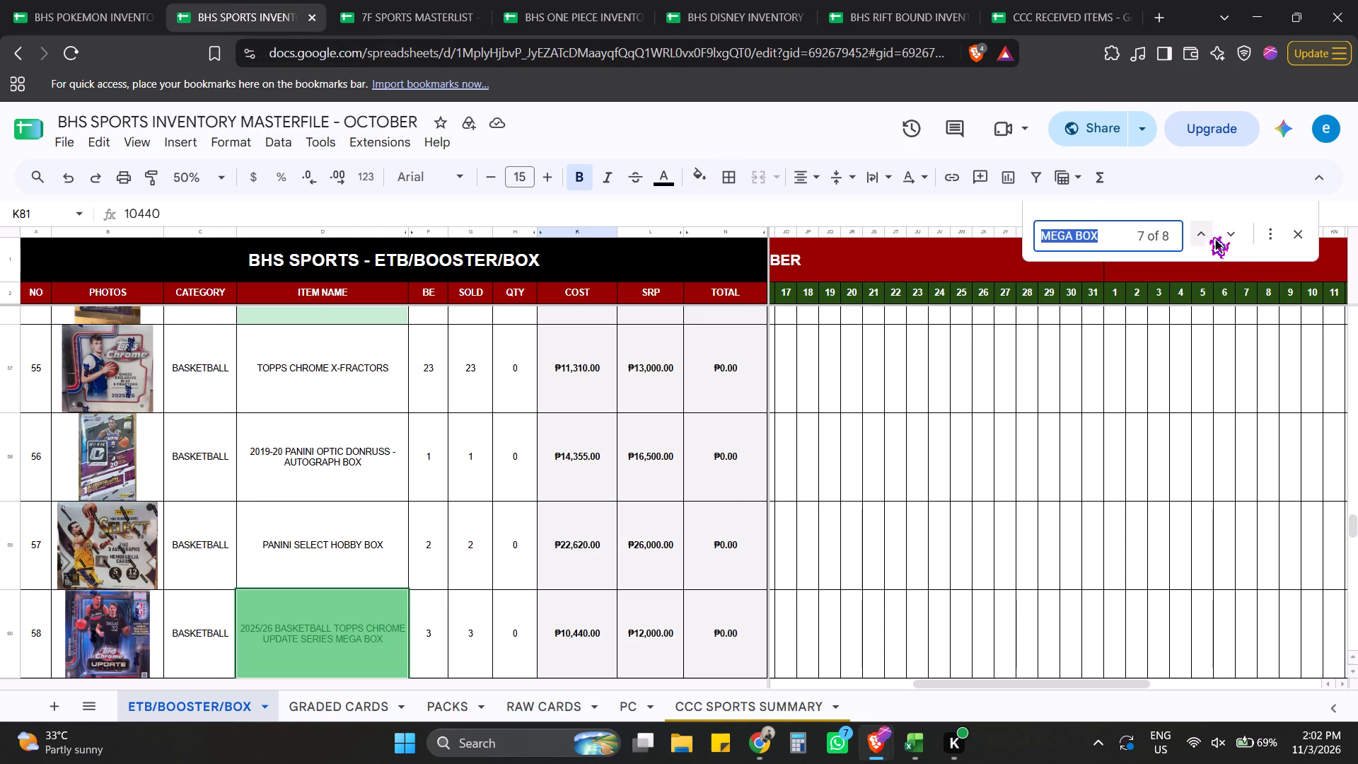
Set the SRP of 2025/26 BASKETBALL TOPPS CHROME UPDATE SERIES MEGA BOX in the 7F masterlist to 12000.
click(388, 0)
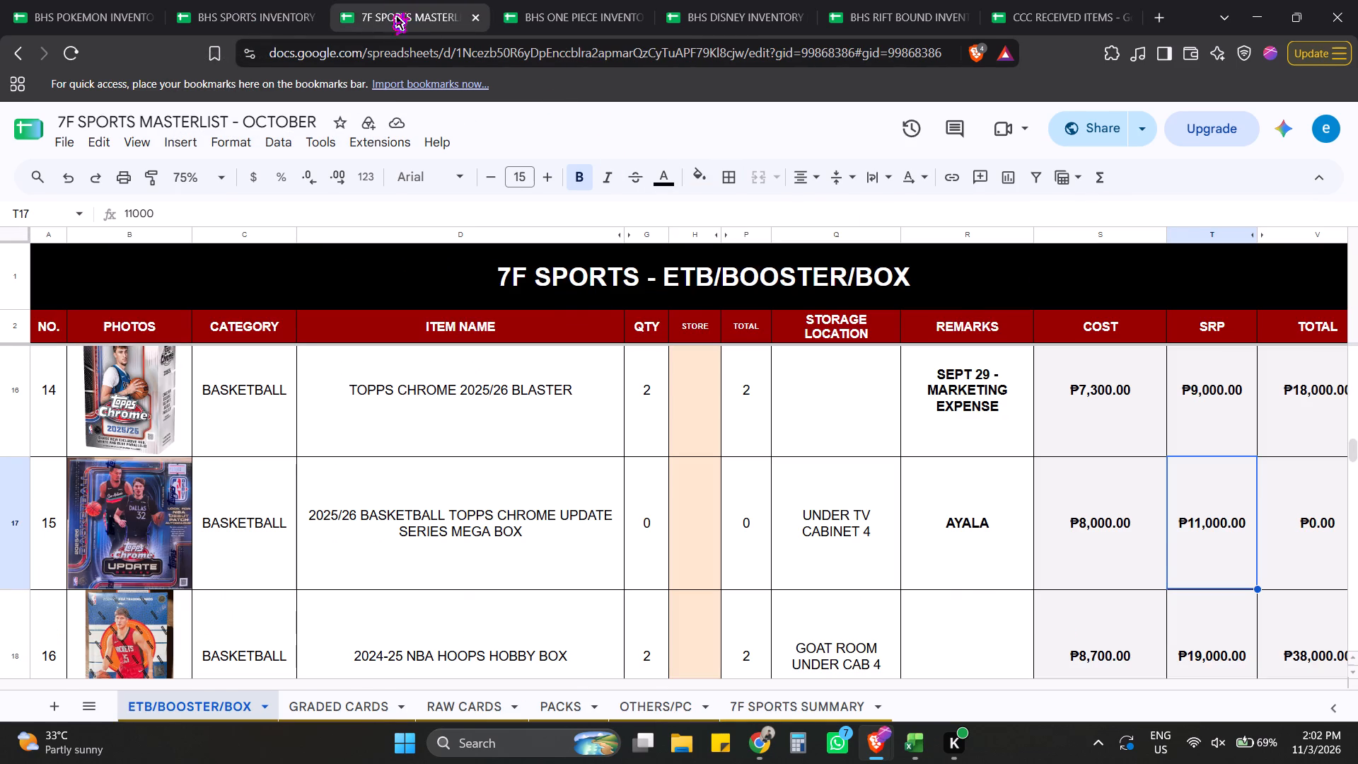
click(1196, 634)
click(1198, 556)
text(10)
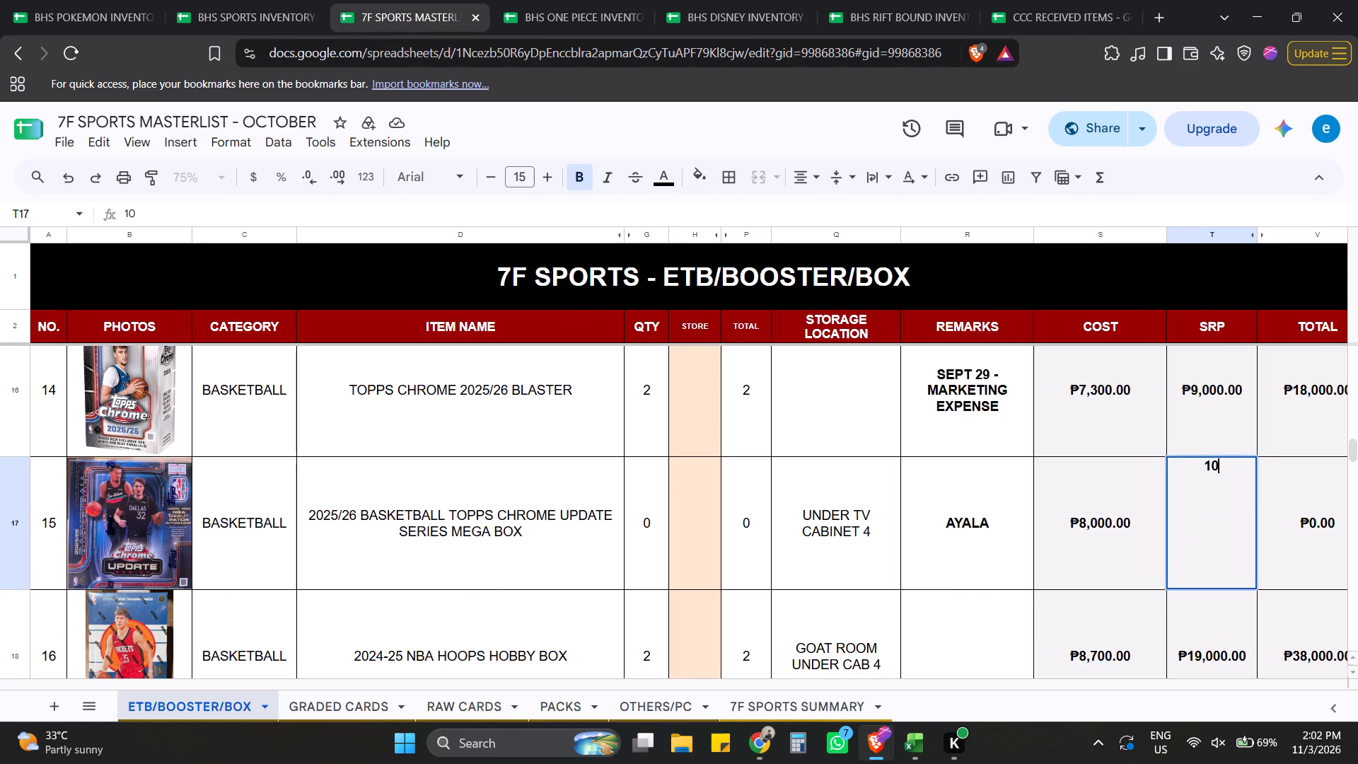
key(BackSpace)
text(2000)
key(Return)
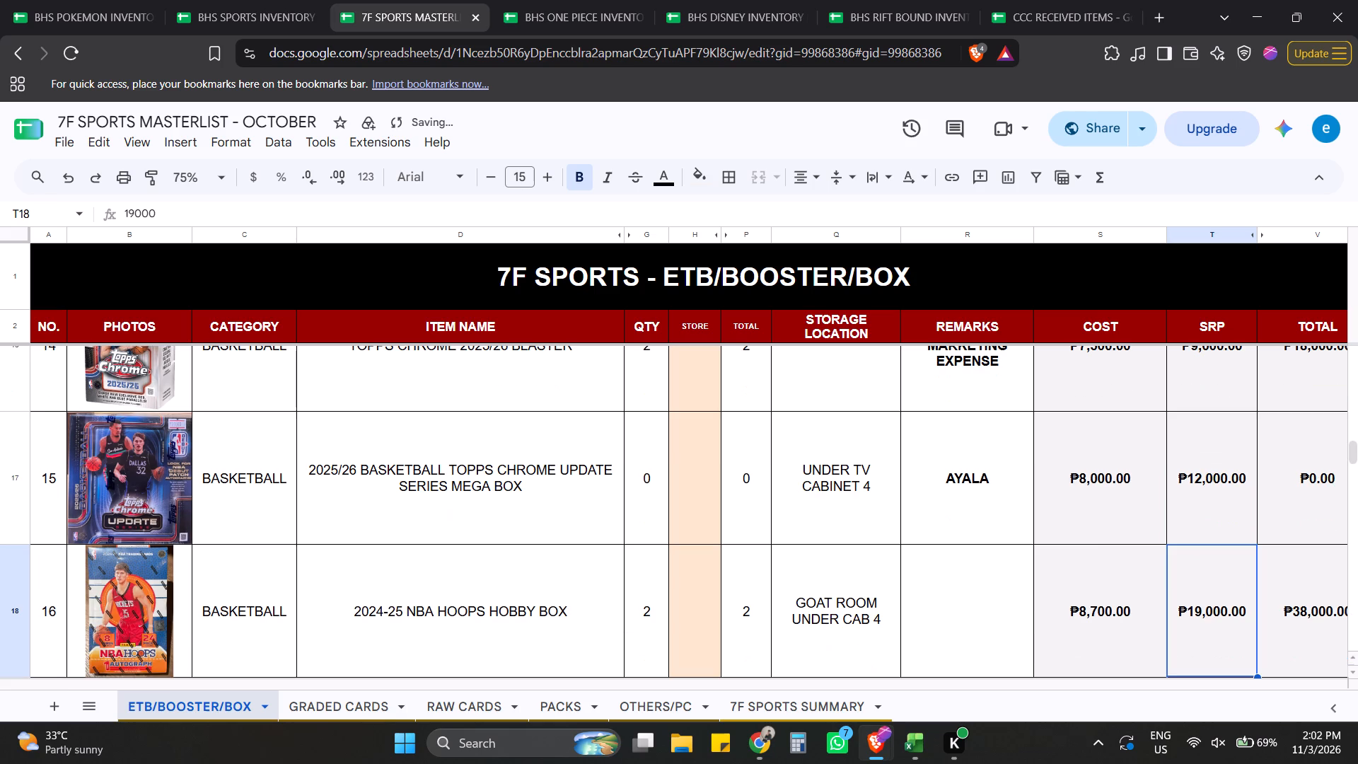
click(1202, 494)
click(1231, 578)
Search the BHS sports inventory for NBA HOOP to find the masterlist's 2024-25 NBA HOOPS HOBBY BOX.
scroll(1130, 585, down, 2)
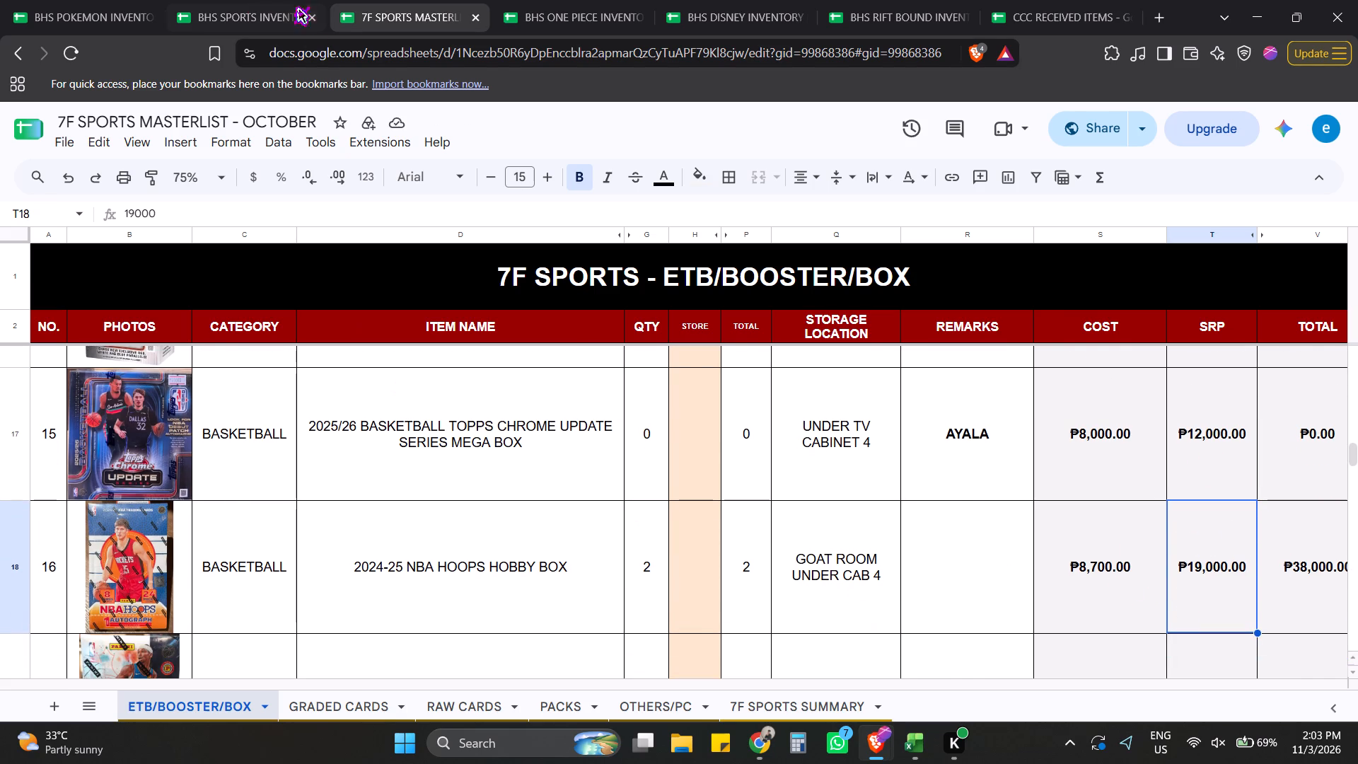
click(238, 0)
scroll(382, 497, down, 15)
scroll(356, 564, up, 3)
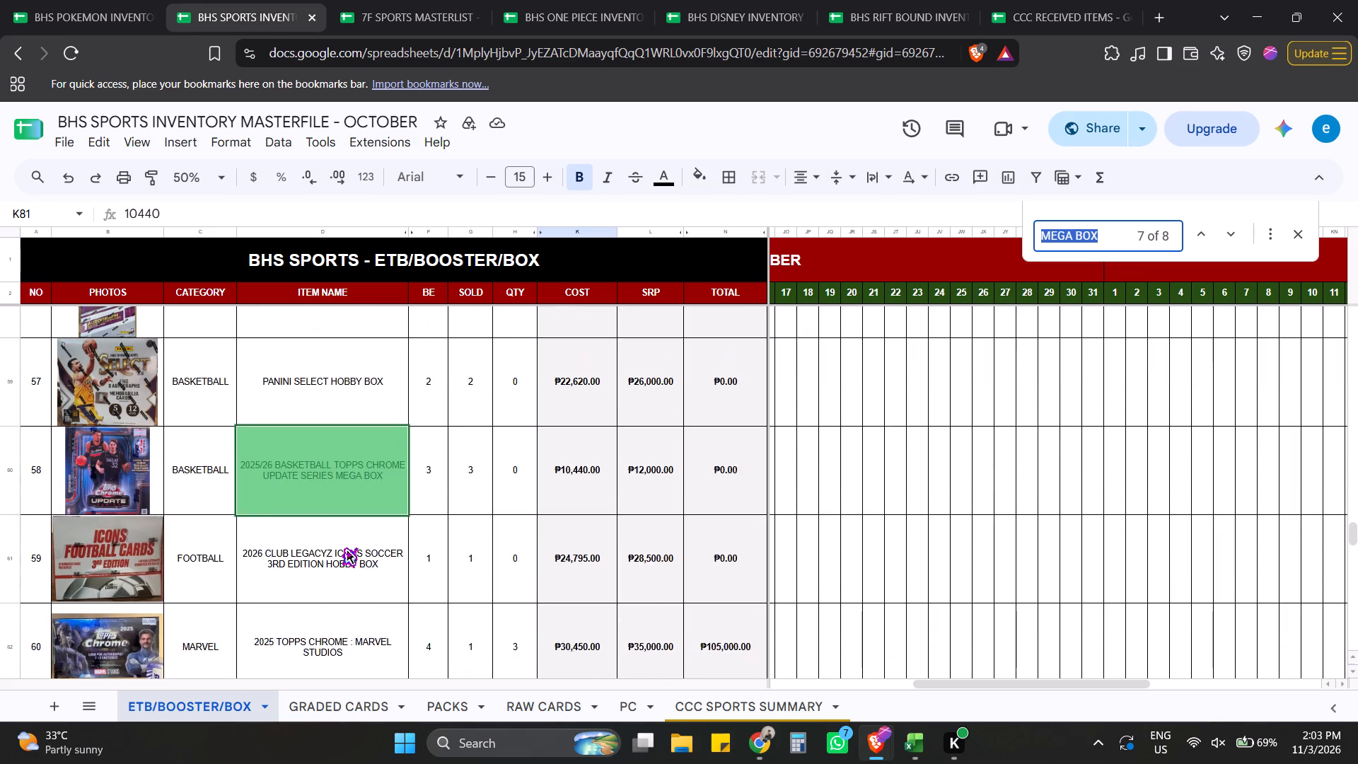
scroll(340, 547, up, 6)
click(347, 0)
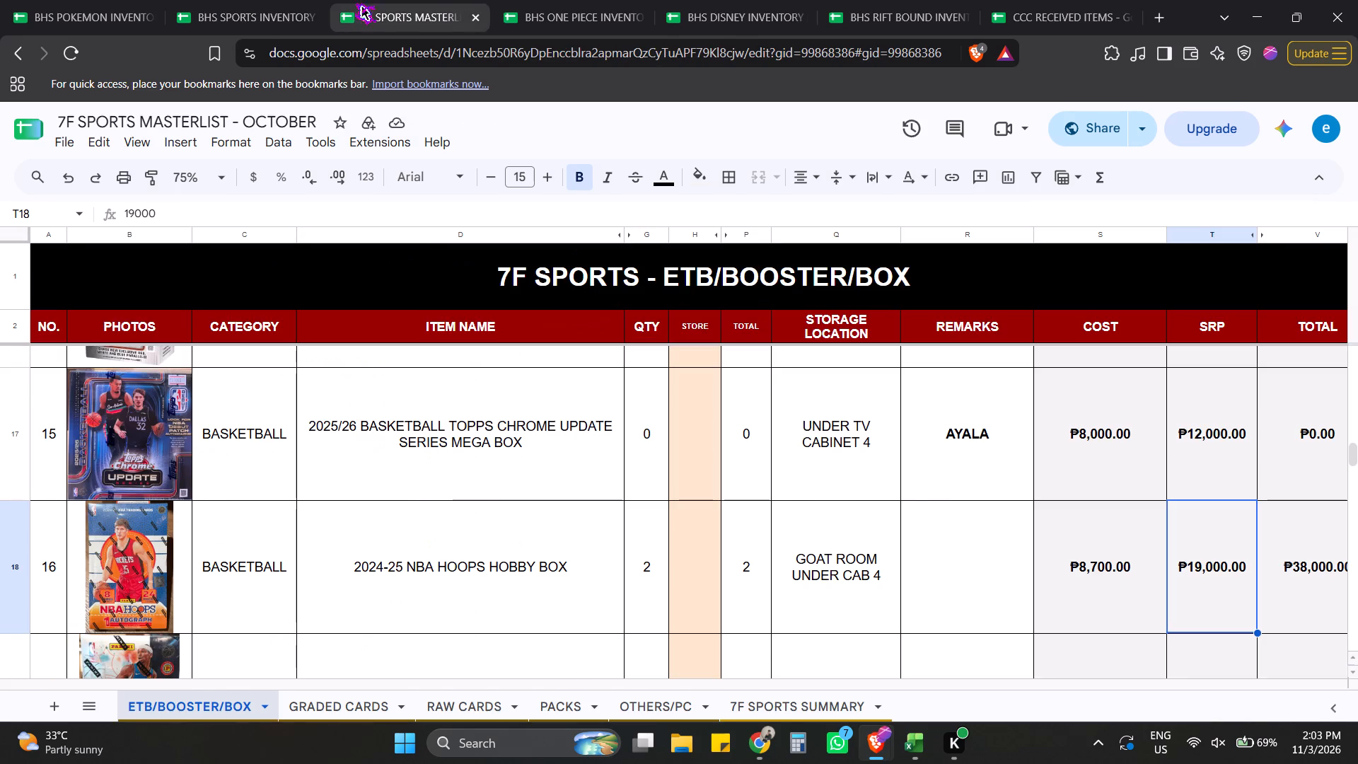
click(252, 0)
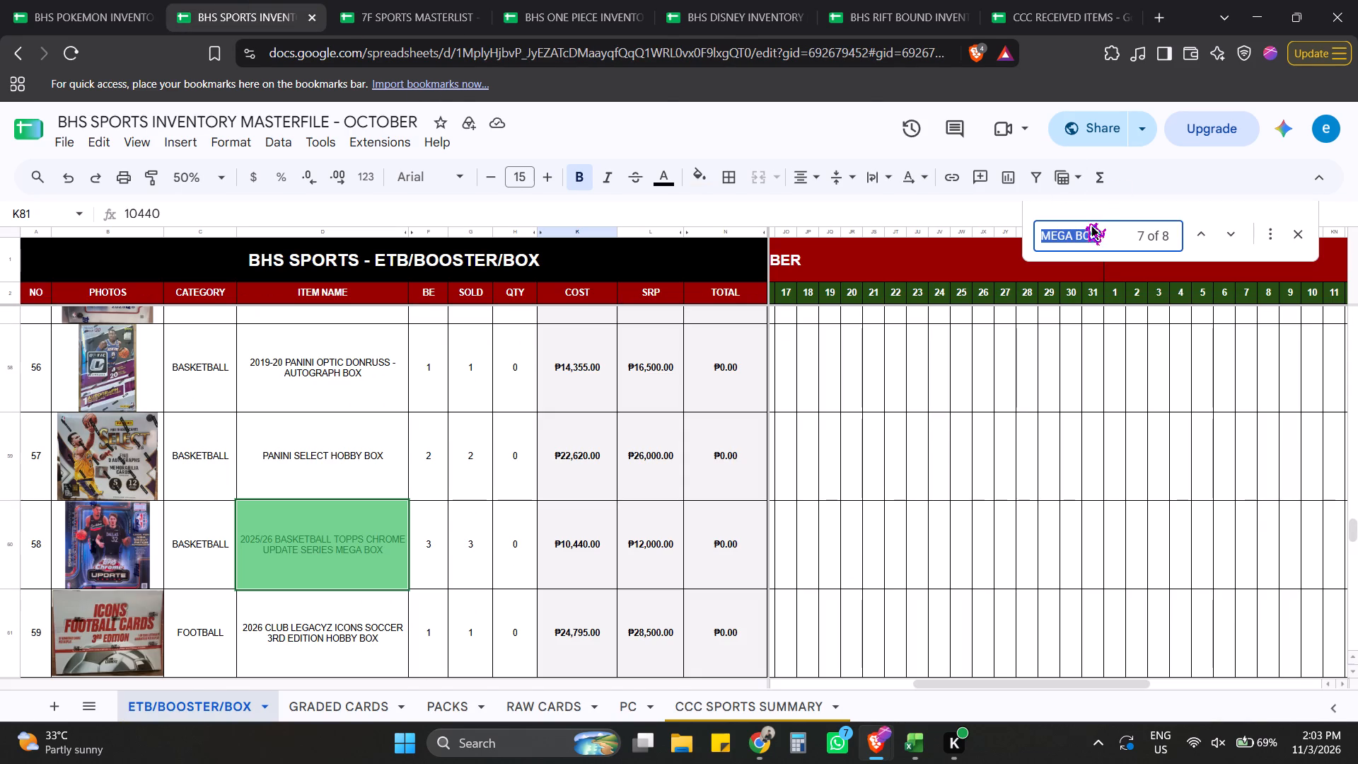
text(NBA HOOPES)
key(BackSpace)
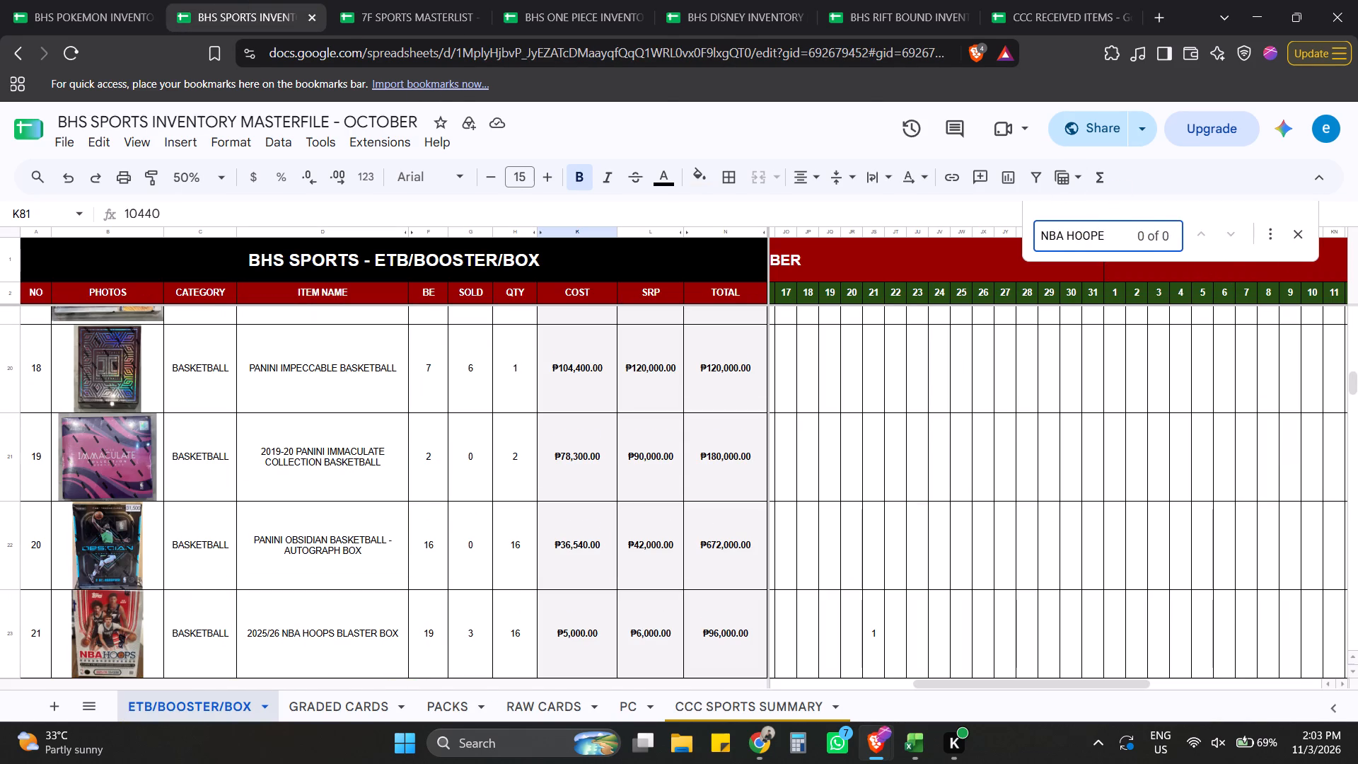
key(BackSpace)
key(p)
key(BackSpace)
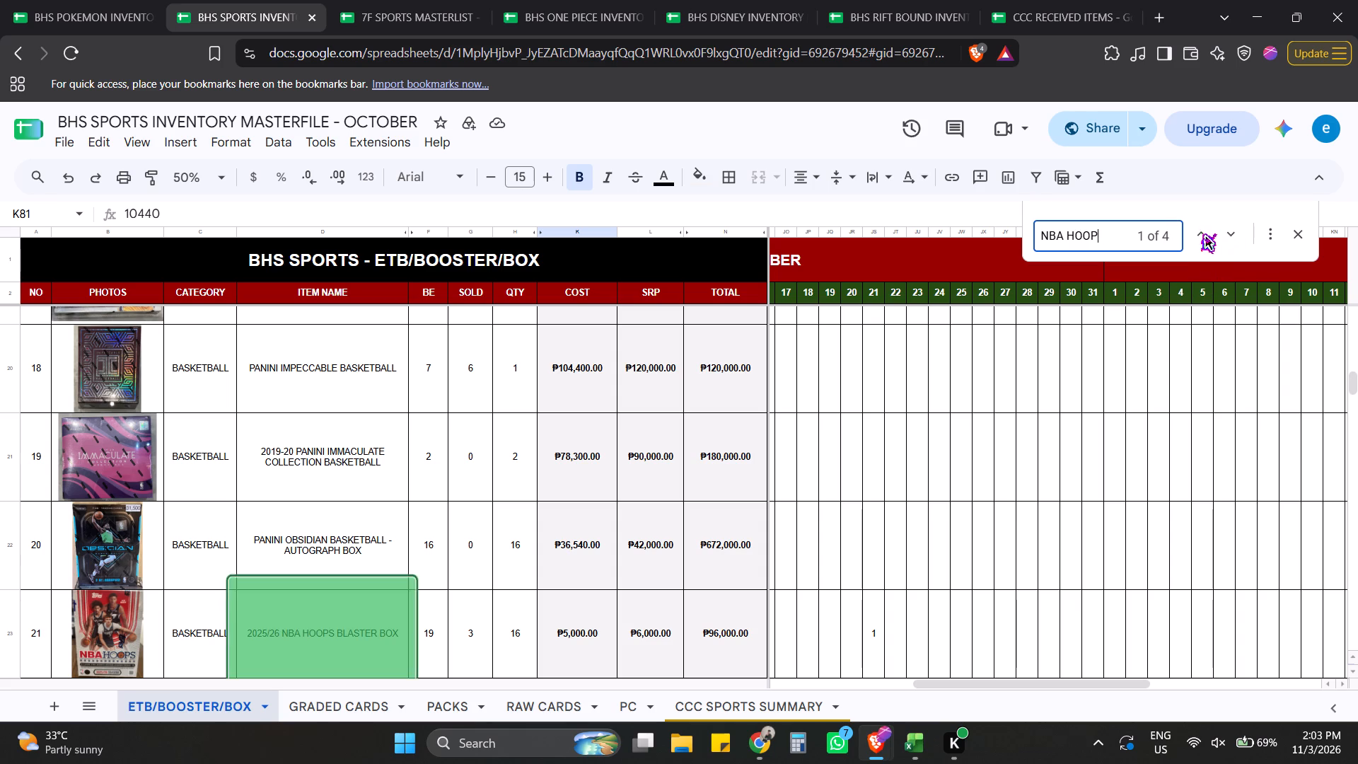
key(BackSpace)
key(BackSpace)
key(p)
key(equal)
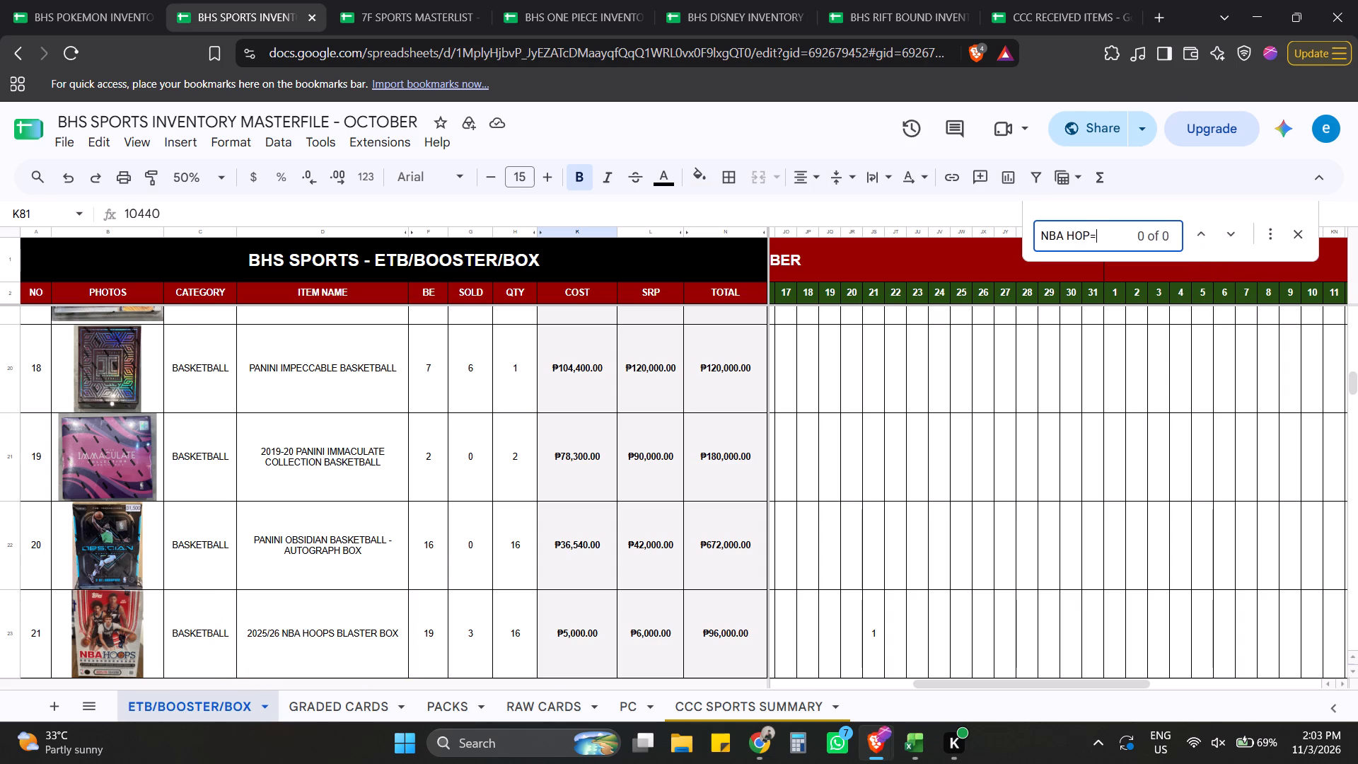
key(BackSpace)
key(BackSpace)
text(OP)
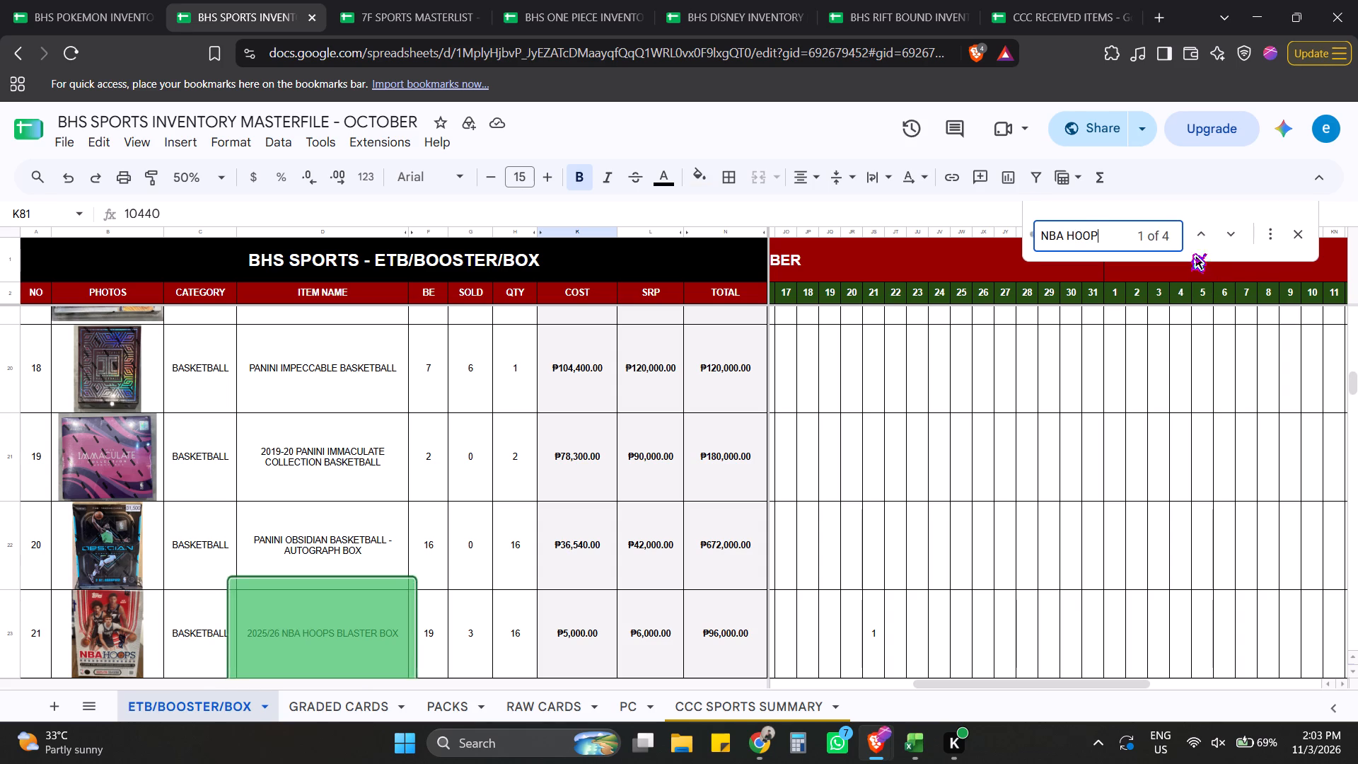
Step through the NBA HOOP matches to the 2024-25 hobby box and compare its cost and SRP with the 7F masterlist row.
click(393, 0)
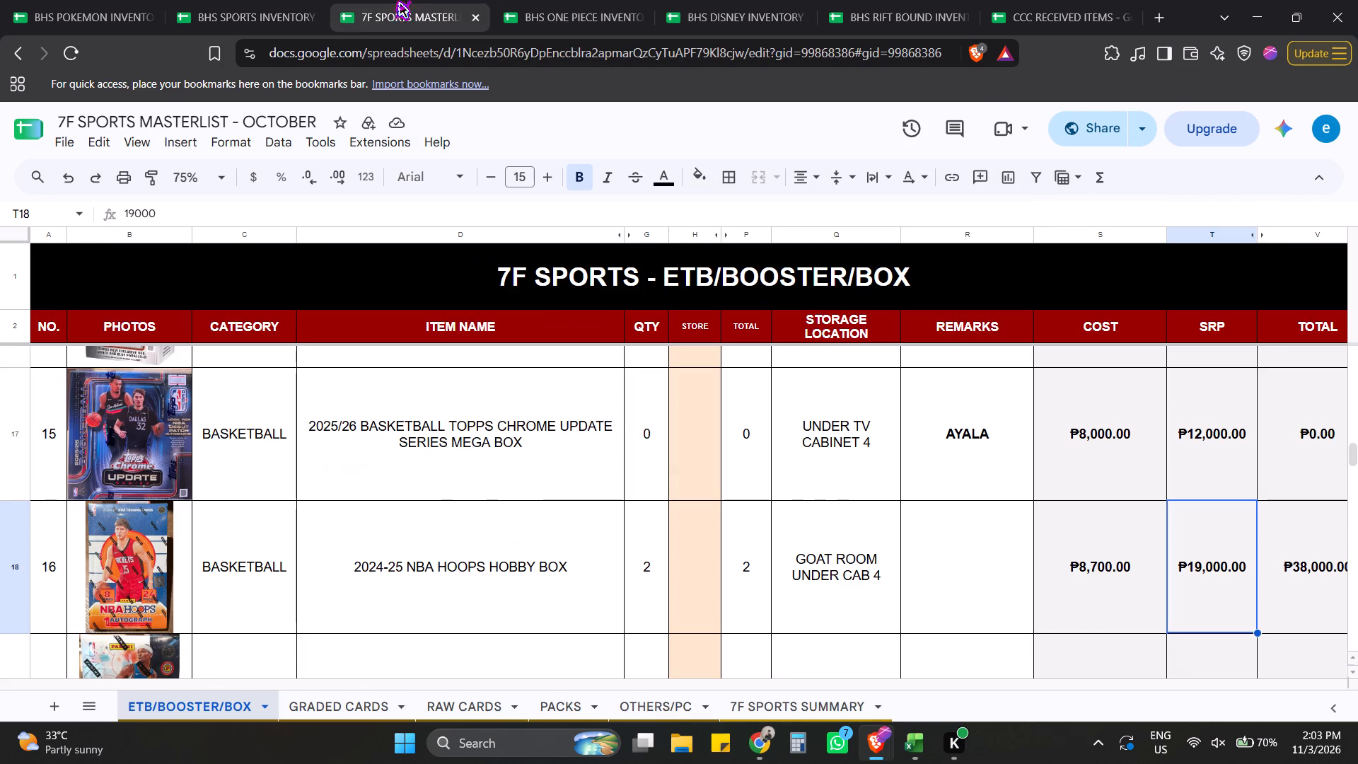
click(233, 0)
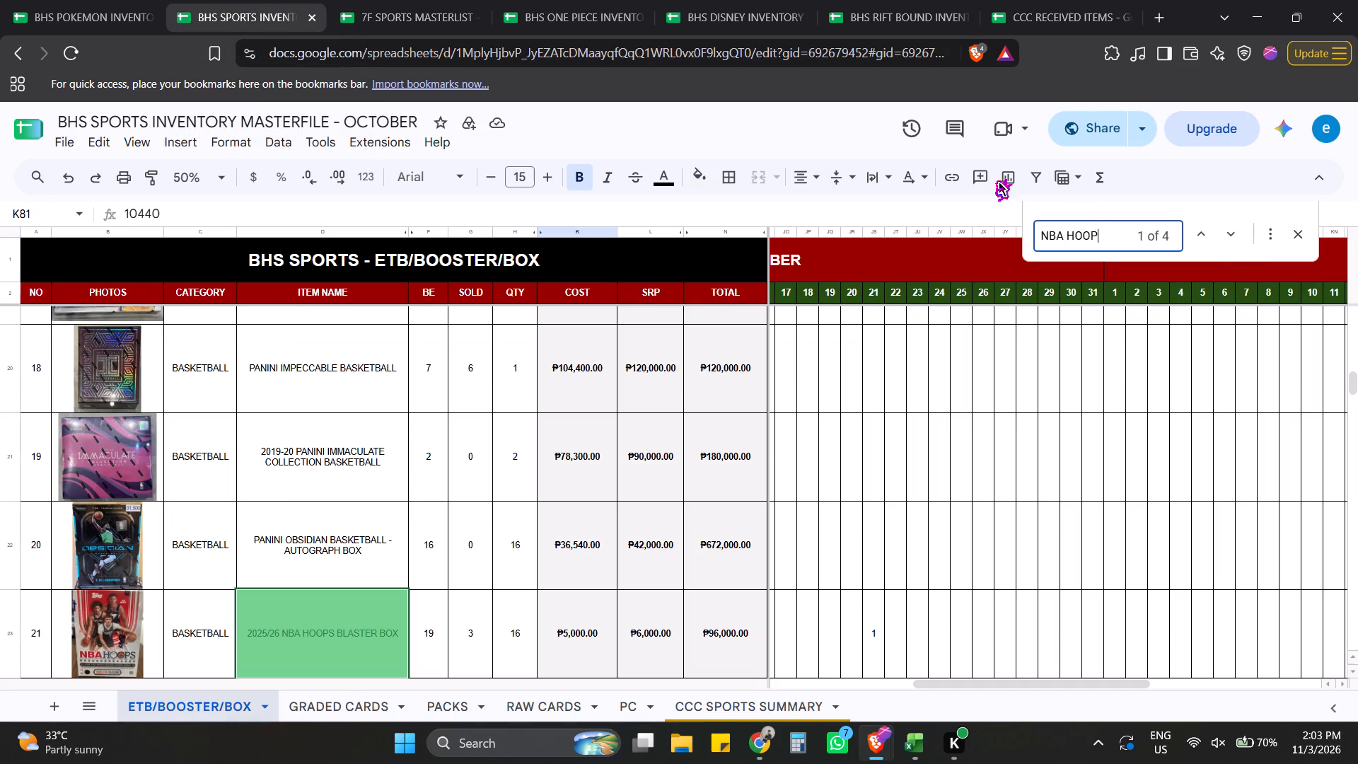
click(1230, 231)
click(1230, 231)
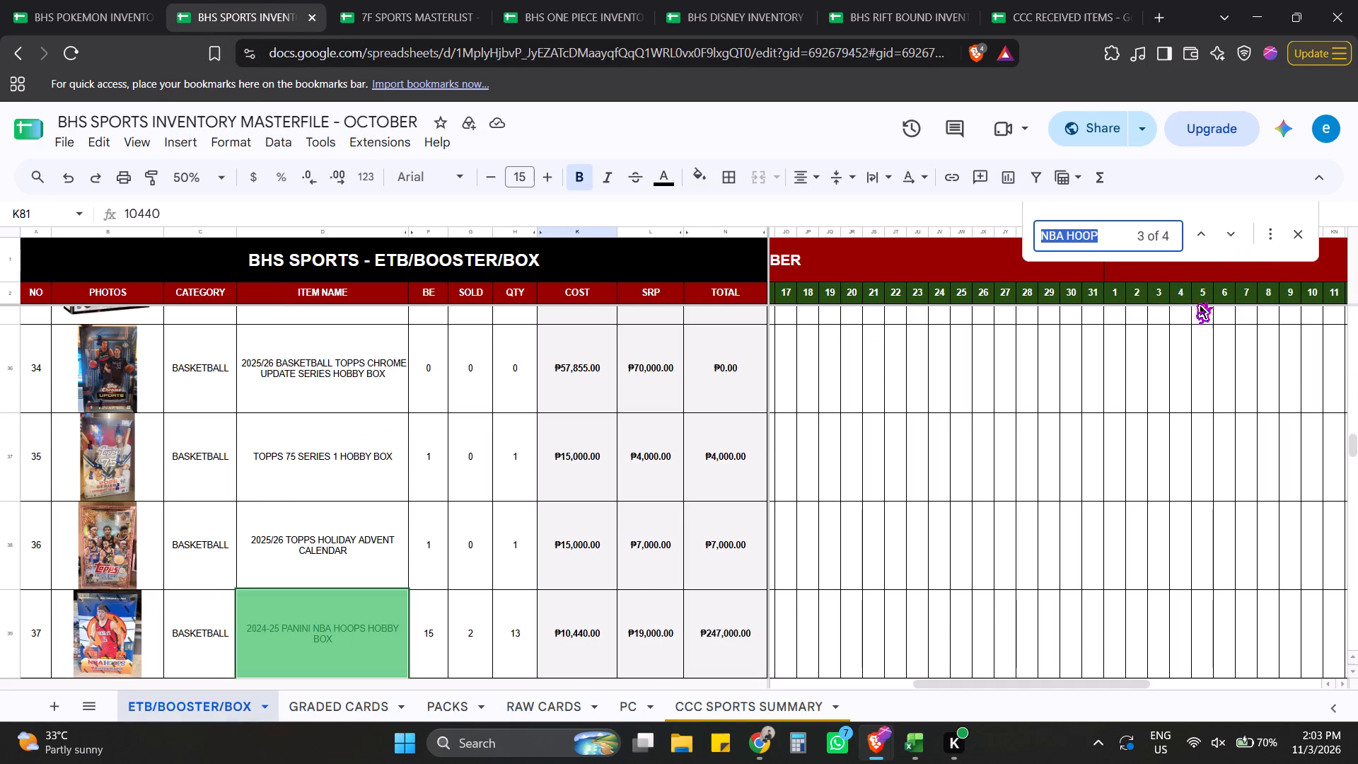
click(371, 0)
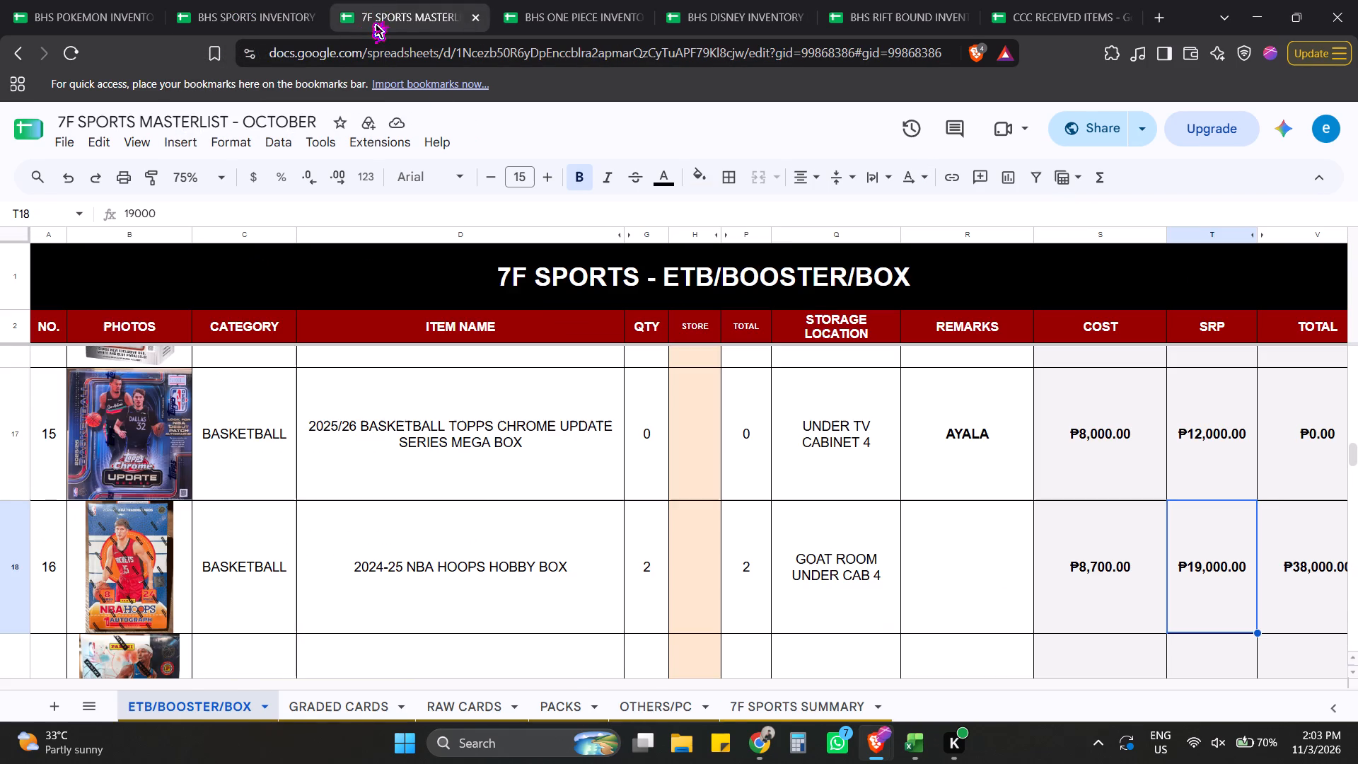
Search the BHS sports inventory for COURT and compare the match's cost and SRP with the masterlist's COURT KINGS PANINI BLASTER row.
scroll(482, 528, down, 11)
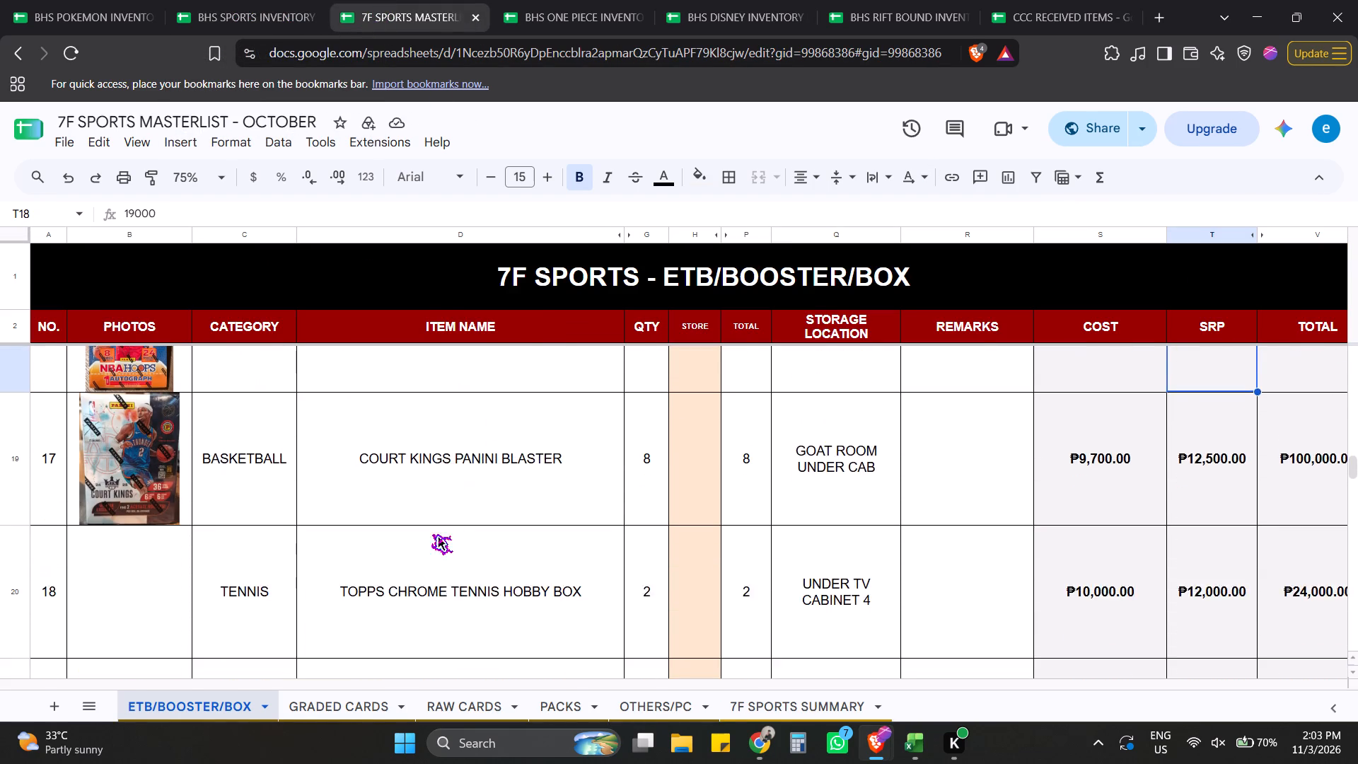
scroll(421, 511, up, 2)
click(271, 0)
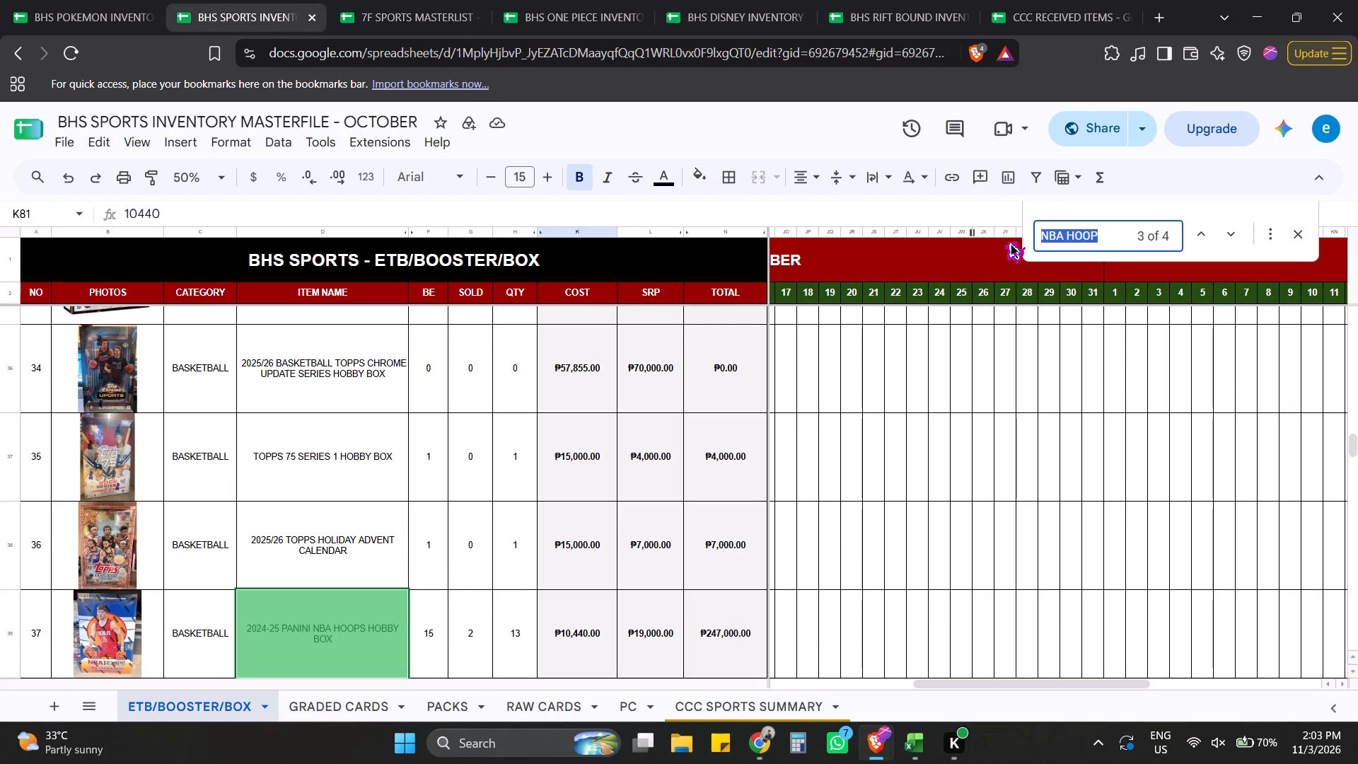
text(COURT)
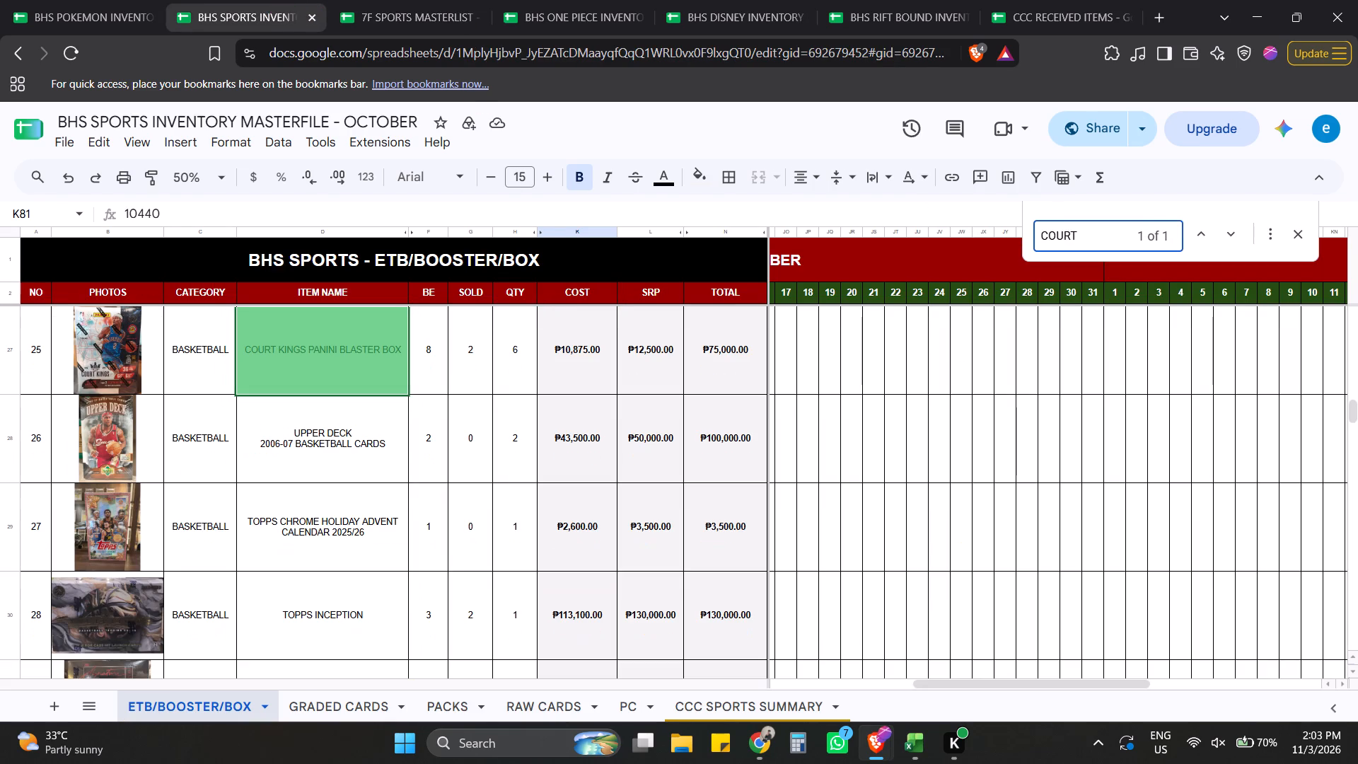
click(413, 0)
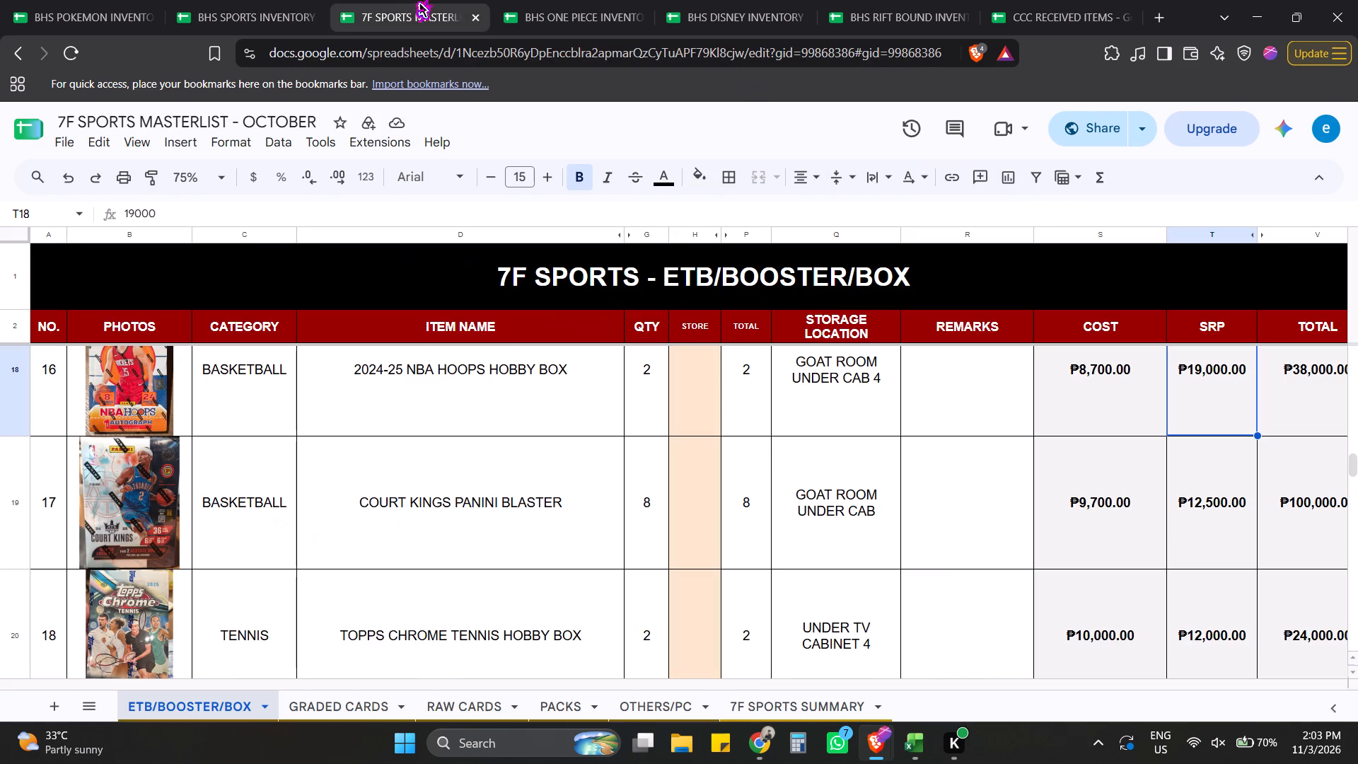
Search the BHS sports inventory for TENNIS and step through the matches to find the counterpart of the masterlist's TOPPS CHROME TENNIS HOBBY BOX.
scroll(551, 517, down, 4)
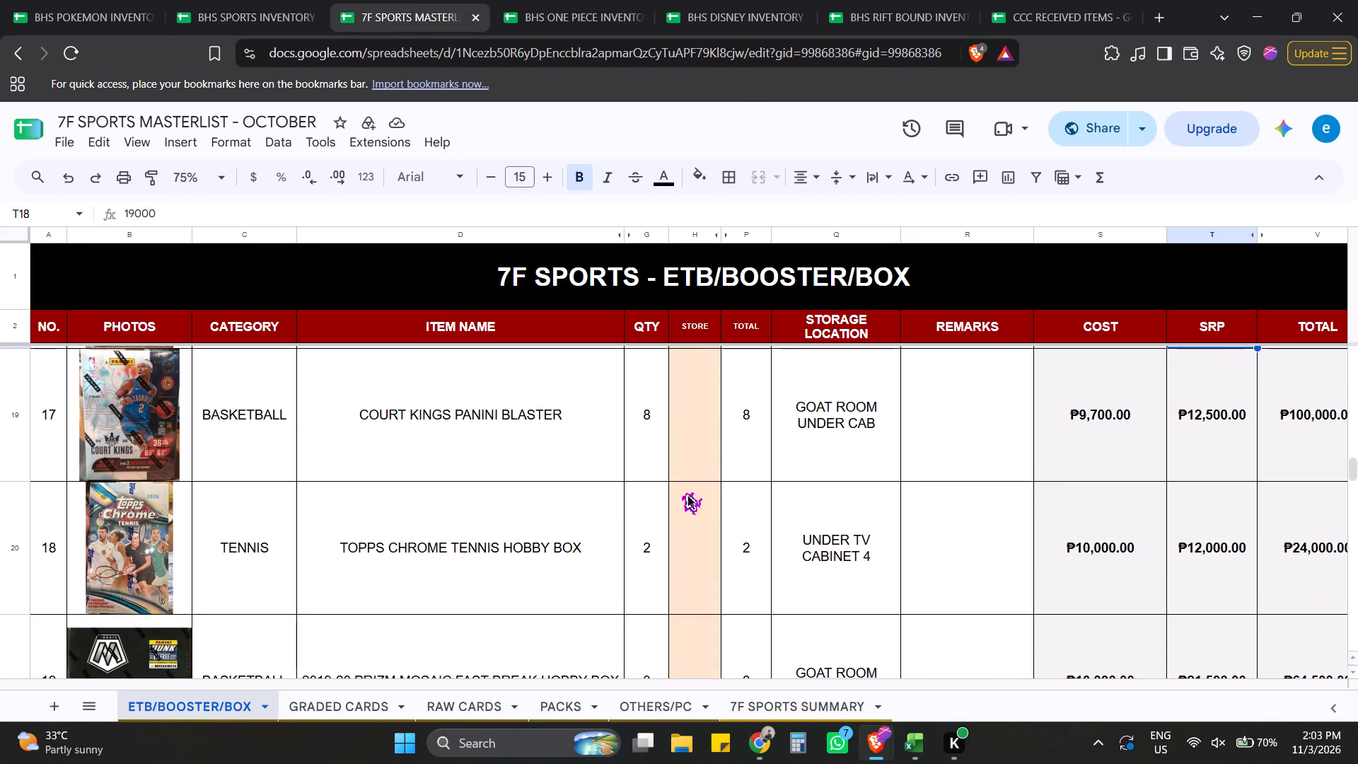
click(232, 0)
drag(1092, 232, 934, 225)
key(t)
key(e)
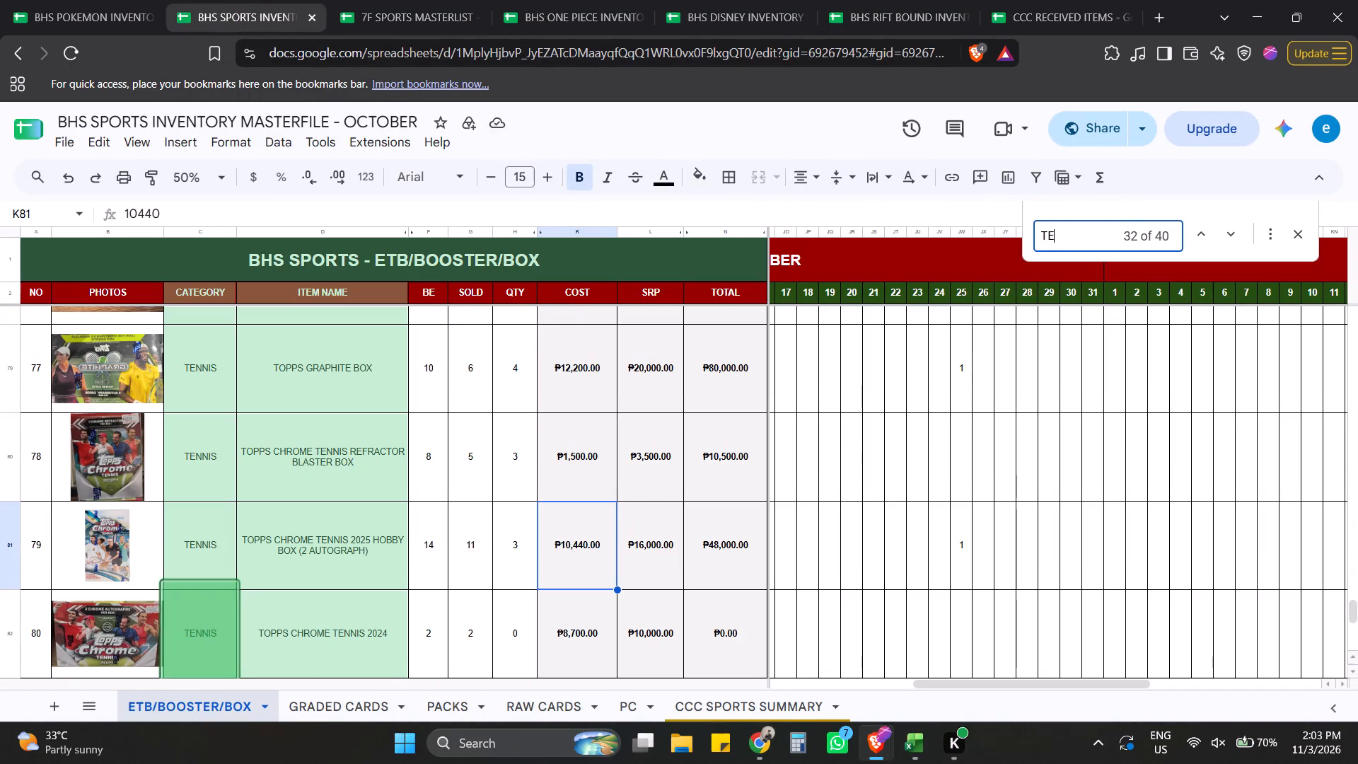
text(NNI)
key(s)
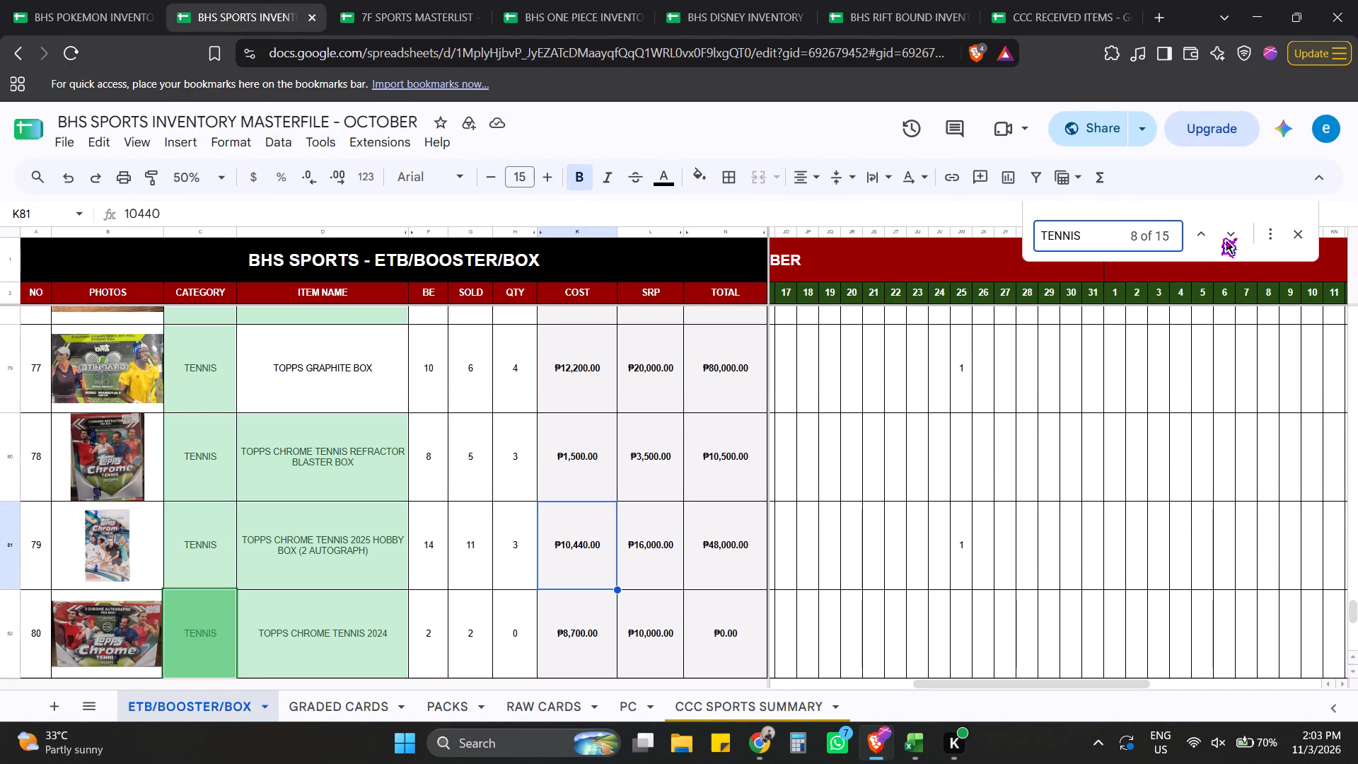
click(1229, 234)
click(1229, 234)
click(1229, 234)
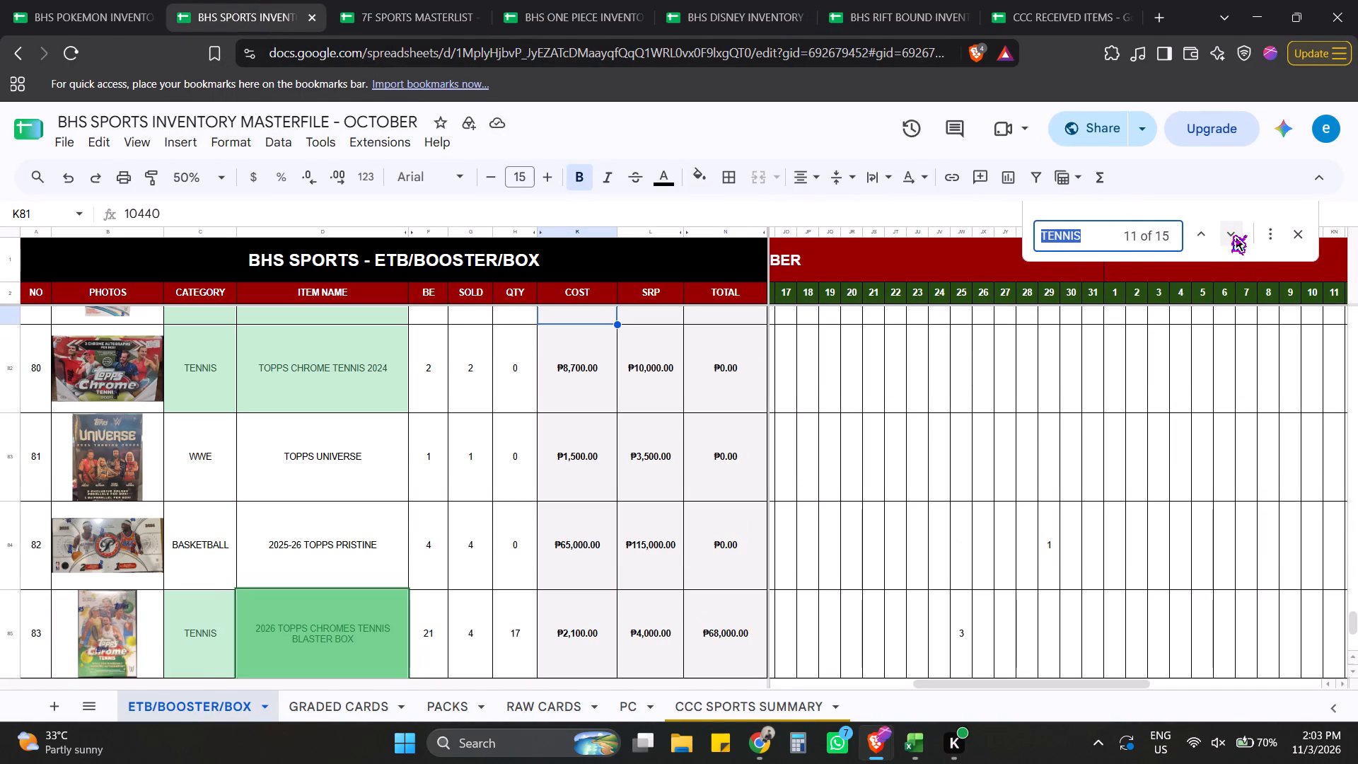
click(1229, 234)
double_click(1229, 234)
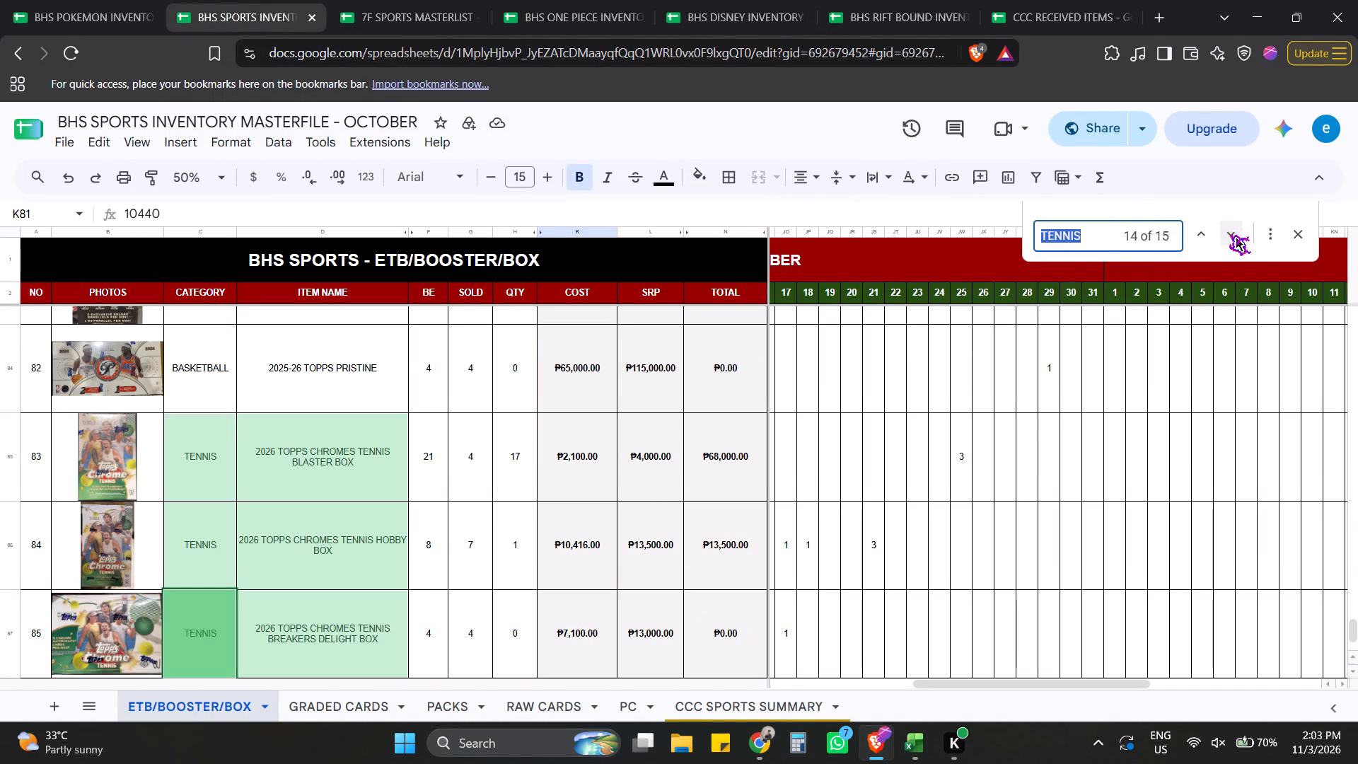
click(1199, 234)
triple_click(1199, 234)
triple_click(1199, 234)
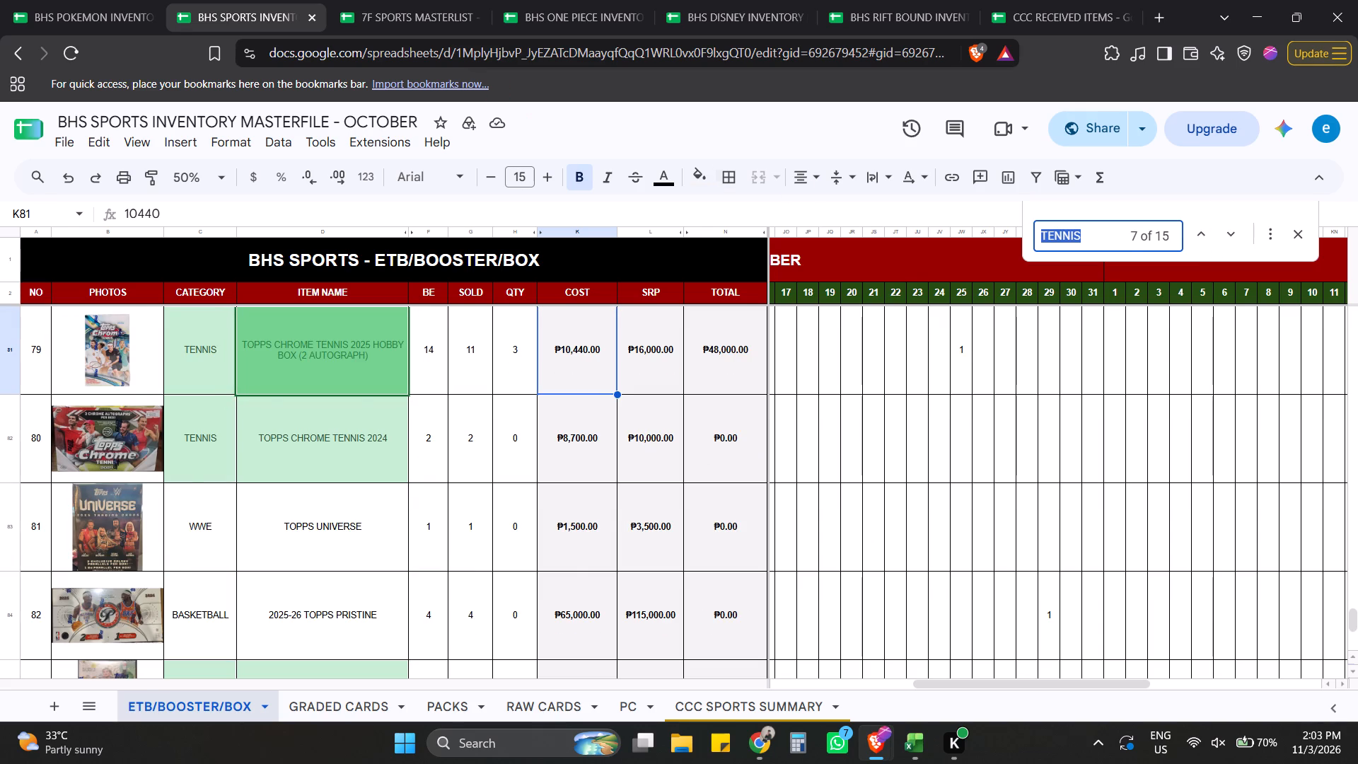
click(407, 0)
click(248, 0)
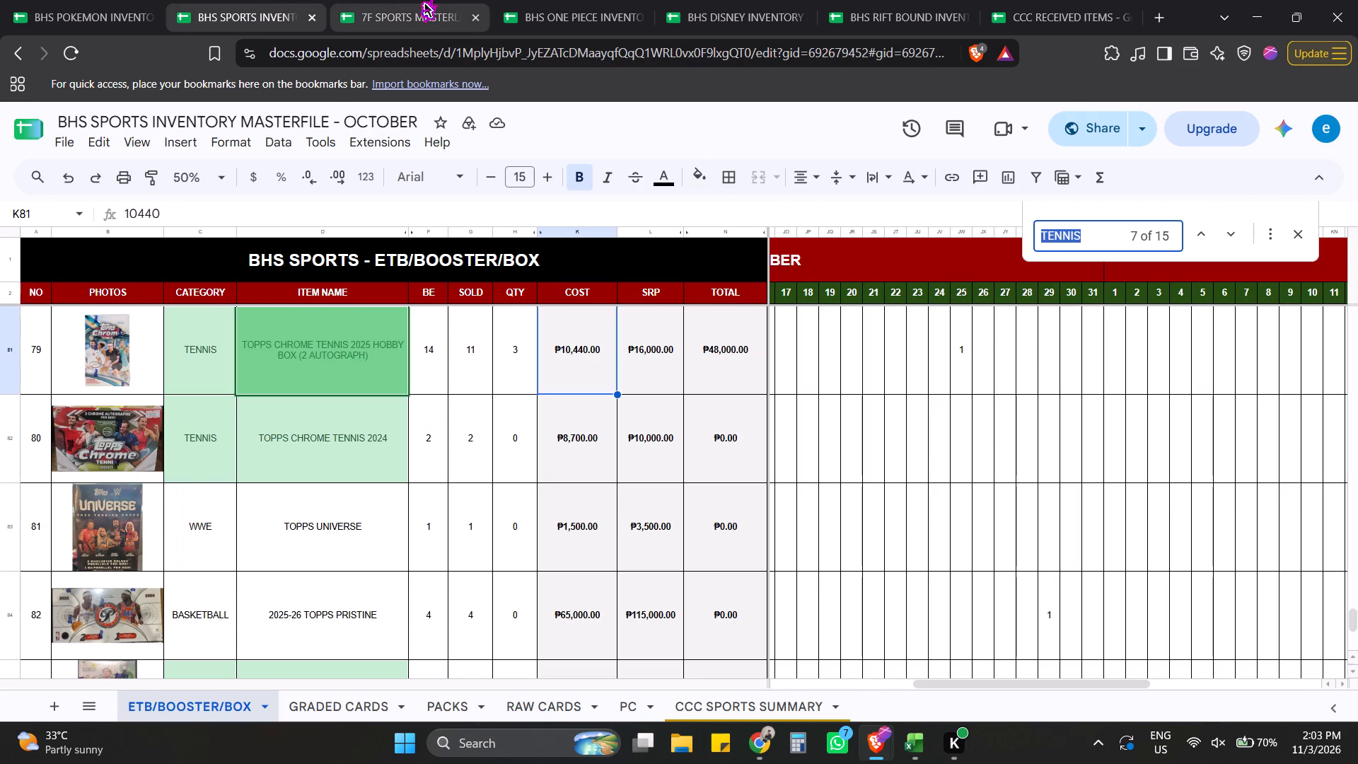
Set the SRP of TOPPS CHROME TENNIS HOBBY BOX in the 7F masterlist to 16000.
click(418, 0)
click(1197, 545)
text(16000)
key(Return)
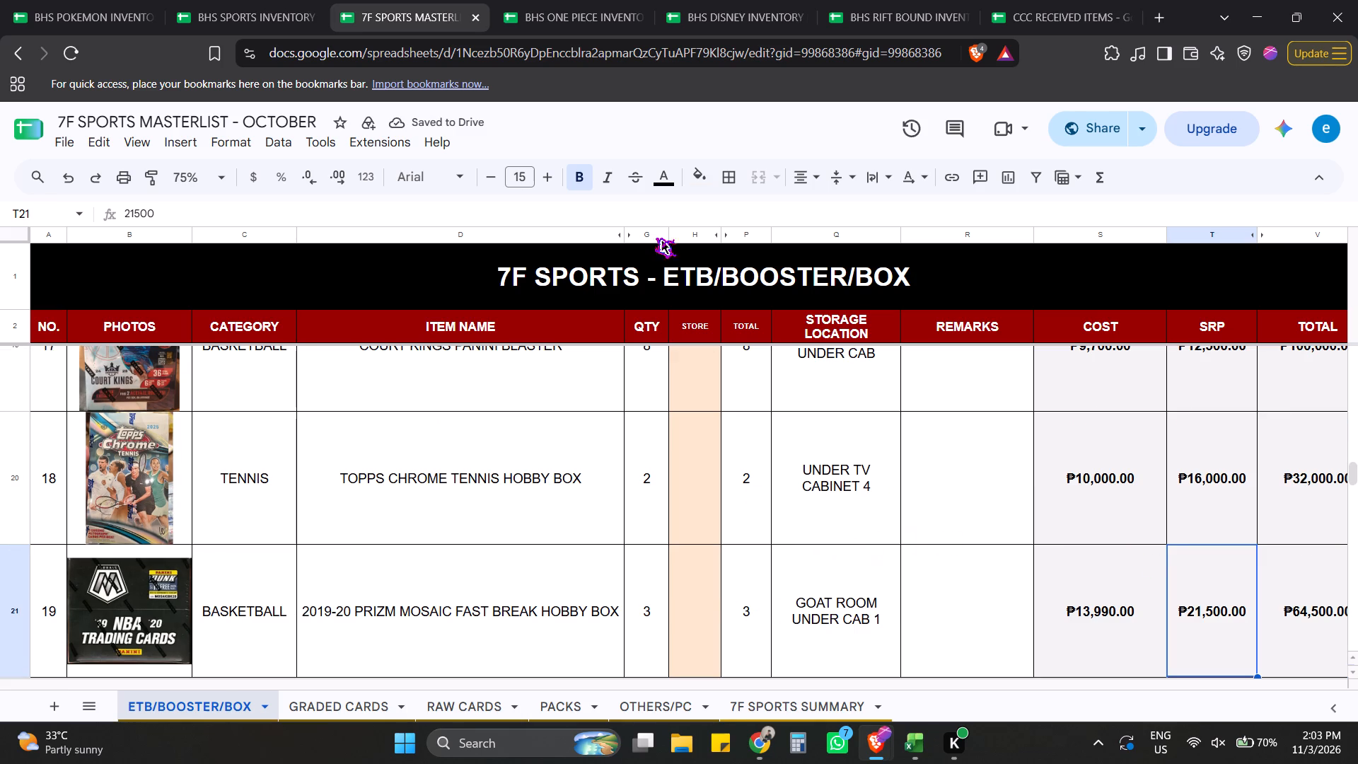
Search the BHS sports inventory for MOSAI and compare the match with the masterlist's 2019-20 PRIZM MOSAIC FAST BREAK HOBBY BOX row.
click(299, 0)
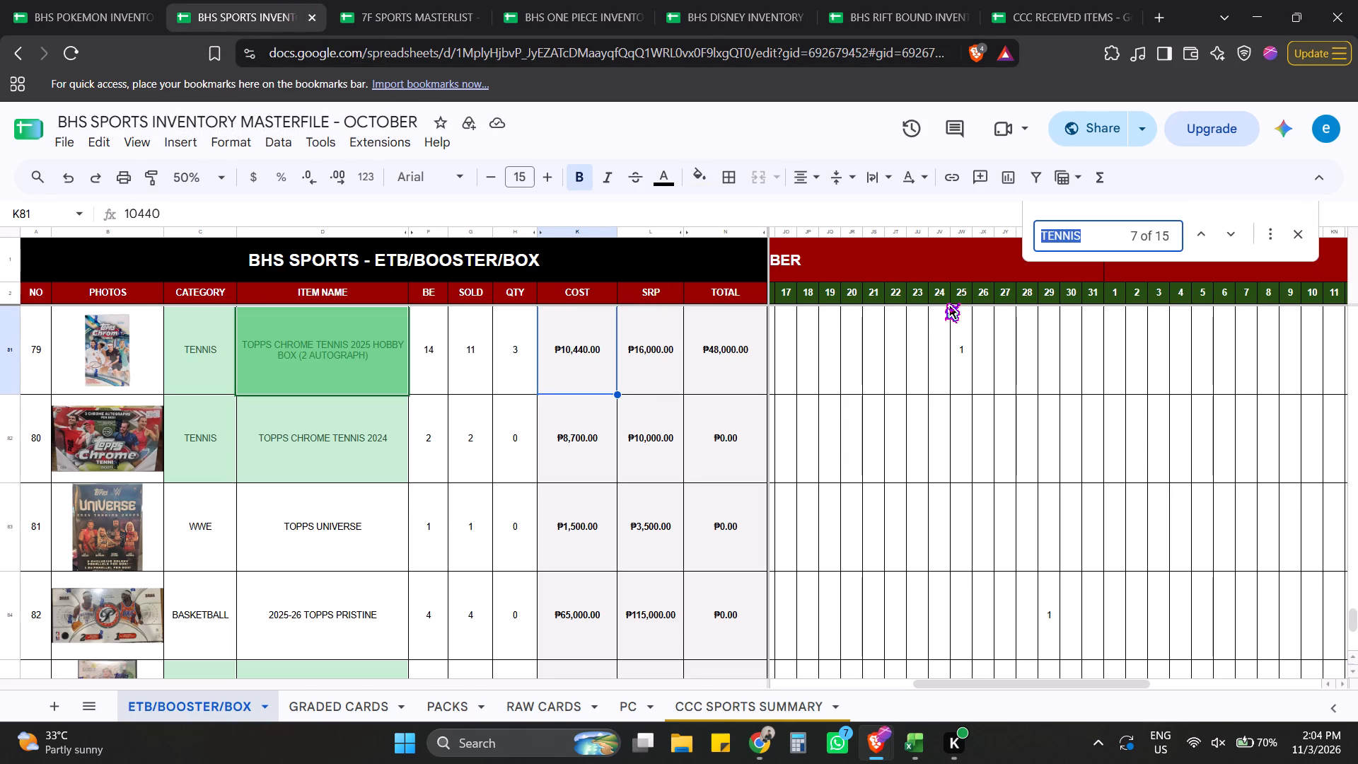
text(MOSAI)
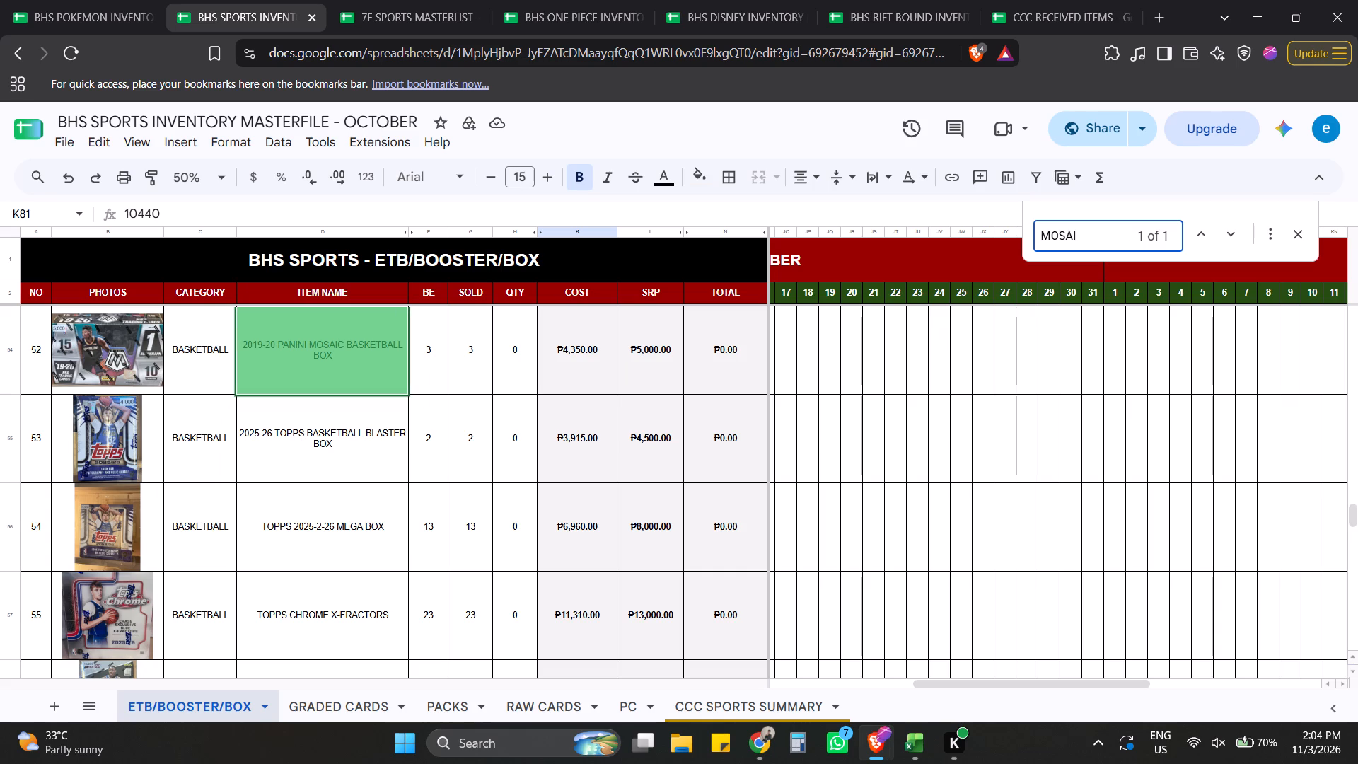
click(1239, 236)
click(187, 0)
click(335, 0)
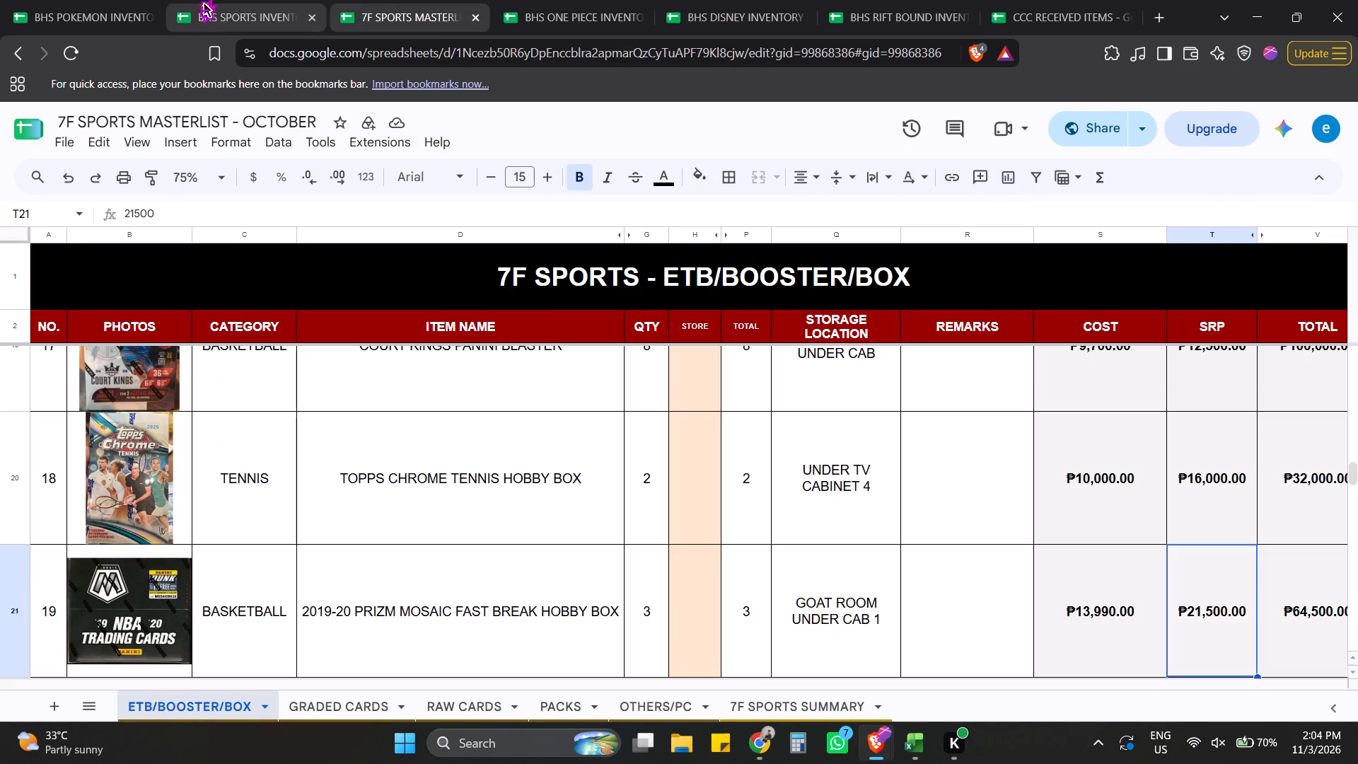
click(197, 0)
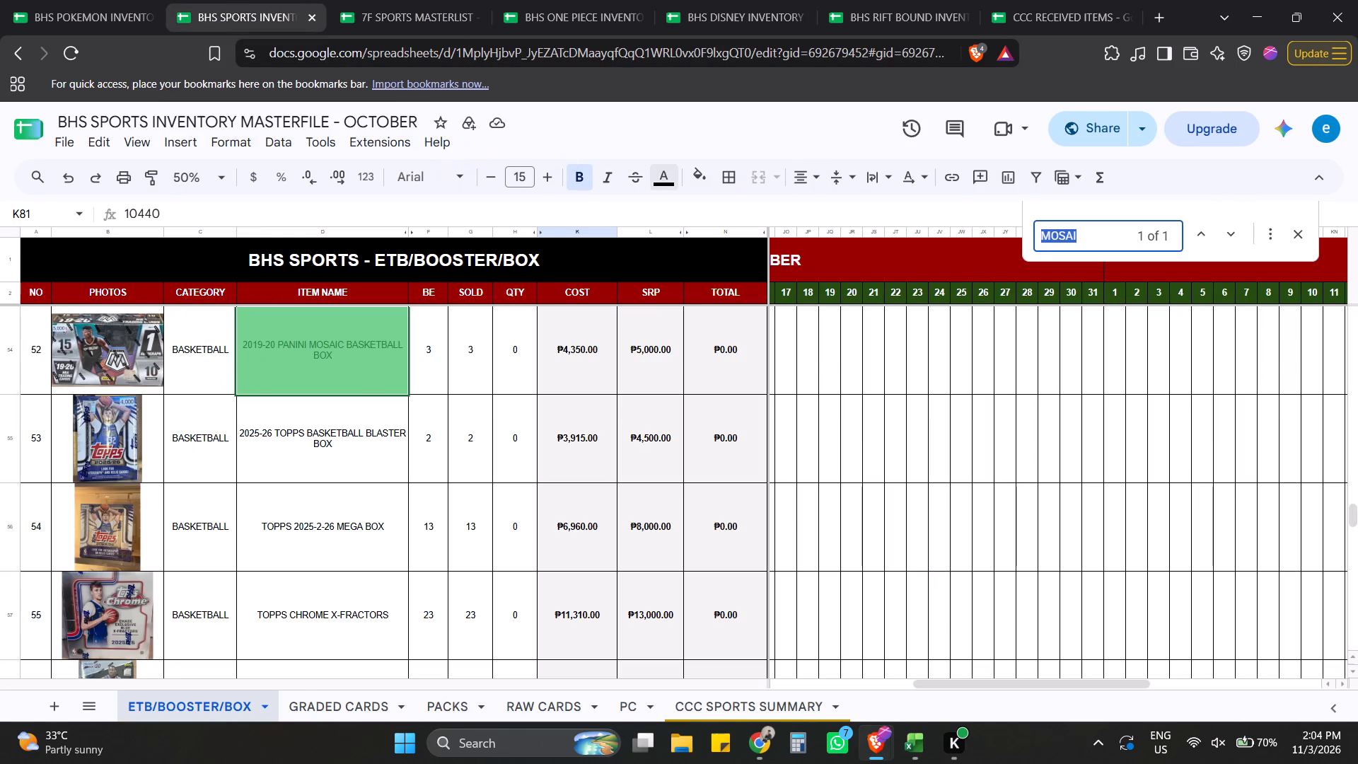
Search the BHS sports inventory for FAST, then for BREAK and BRE, to look for the masterlist's Mosaic Fast Break hobby box.
key(f)
text(AS)
key(t)
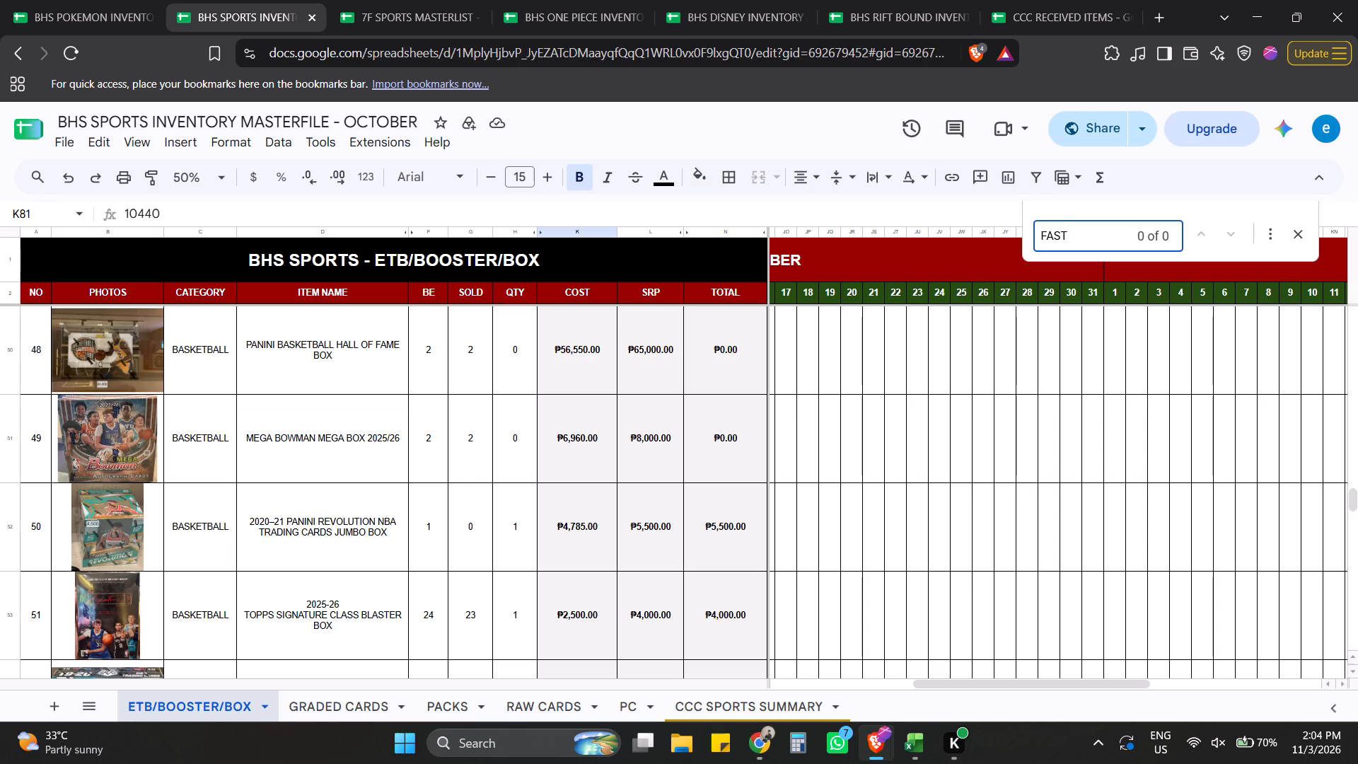
key(BackSpace)
key(BackSpace)
key(BackSpace)
key(BackSpace)
text(BREA)
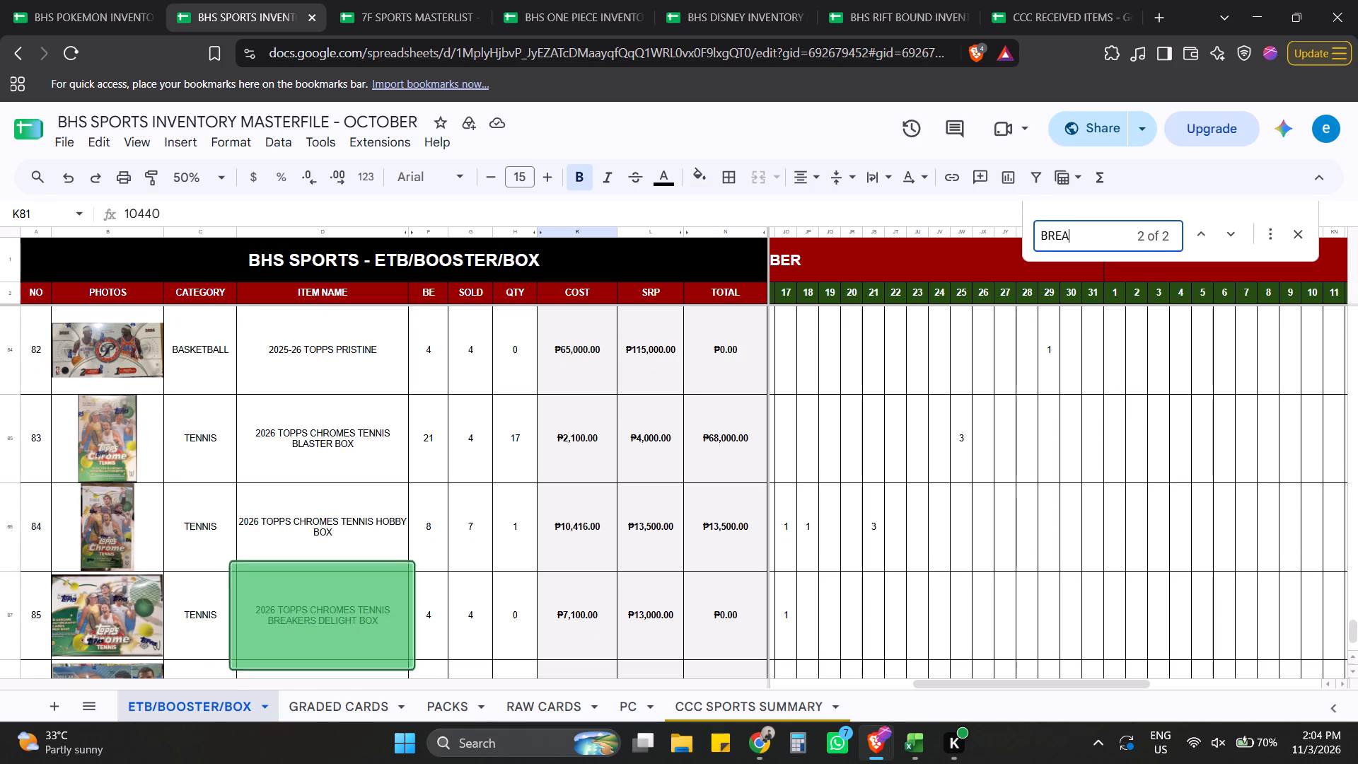
key(k)
key(BackSpace)
key(BackSpace)
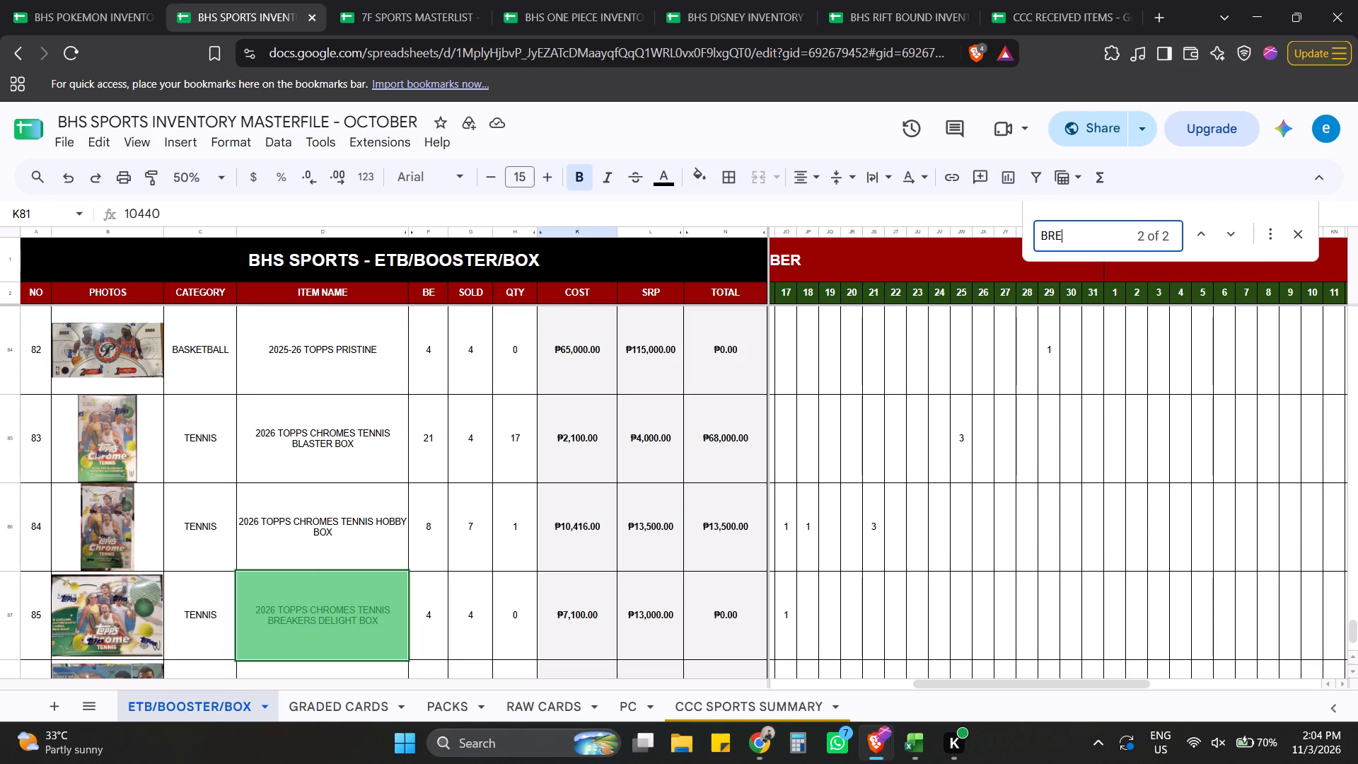
click(1240, 236)
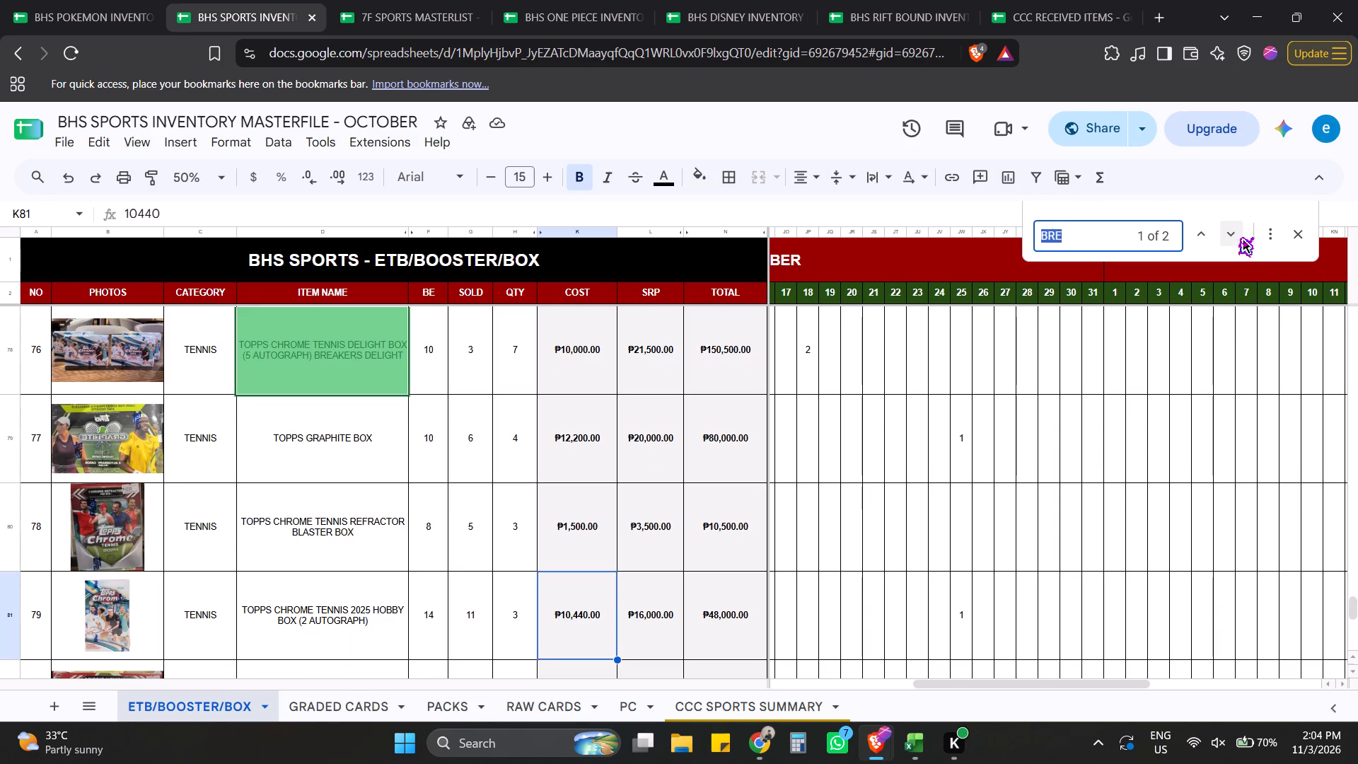
click(425, 0)
Search the BHS sports inventory for 2019 and check each match against the masterlist's 2019-20 PRIZM MOSAIC FAST BREAK HOBBY BOX.
scroll(248, 579, down, 1)
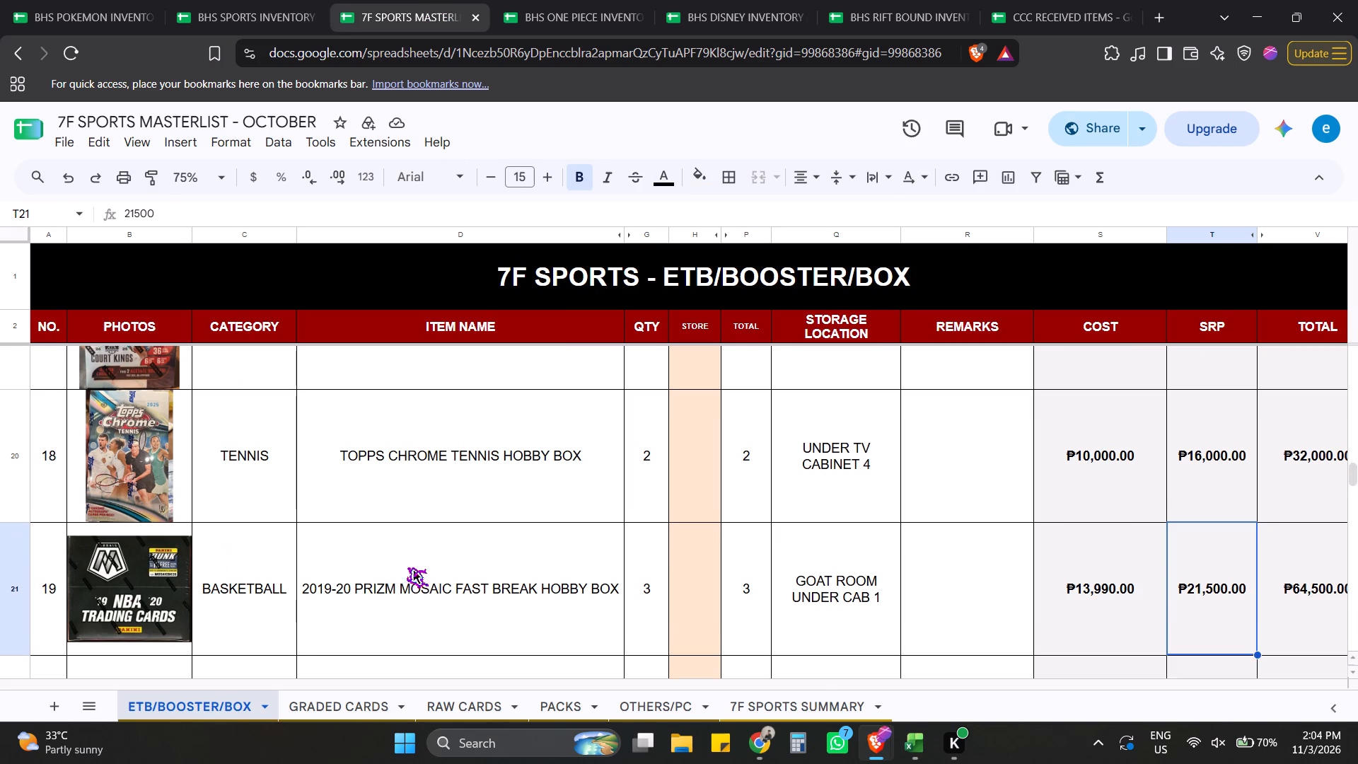
scroll(441, 561, down, 1)
click(274, 0)
text(2019)
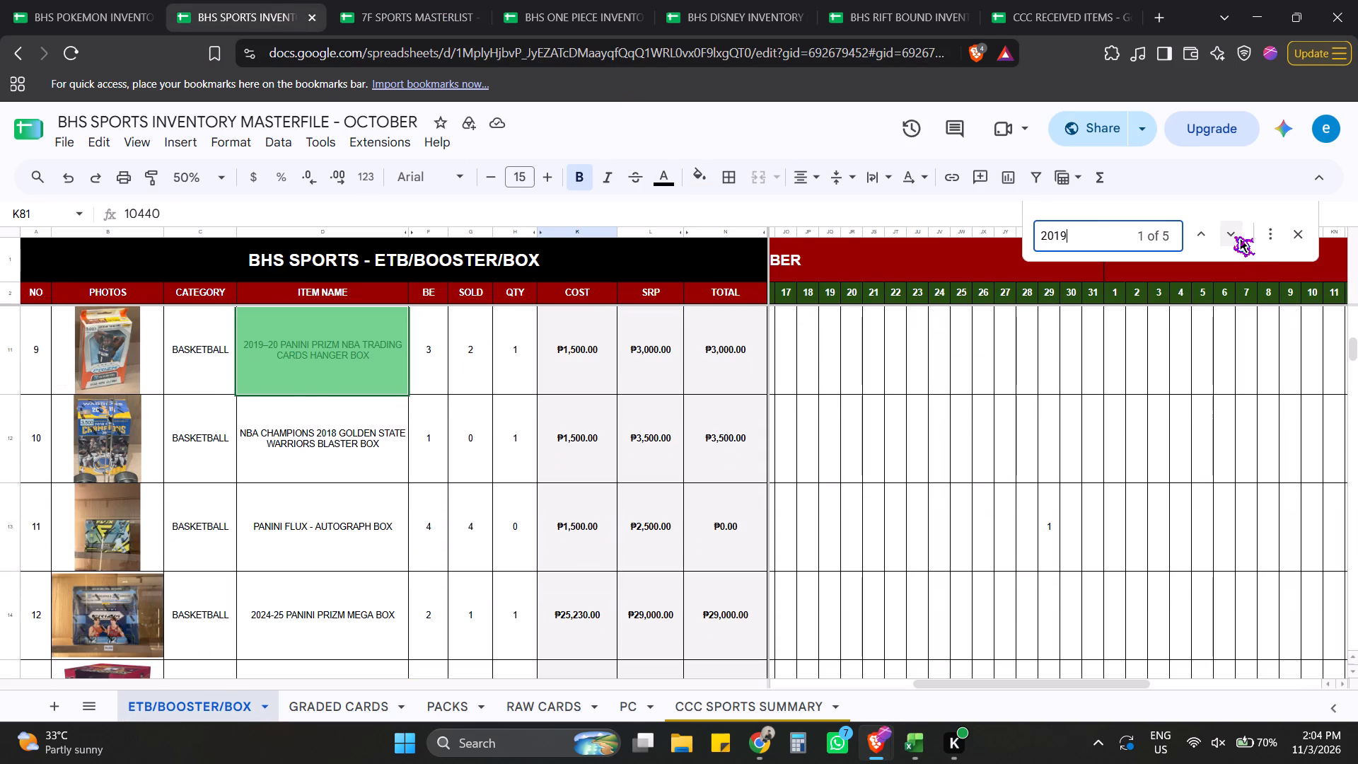
click(1234, 236)
click(1234, 236)
click(1234, 241)
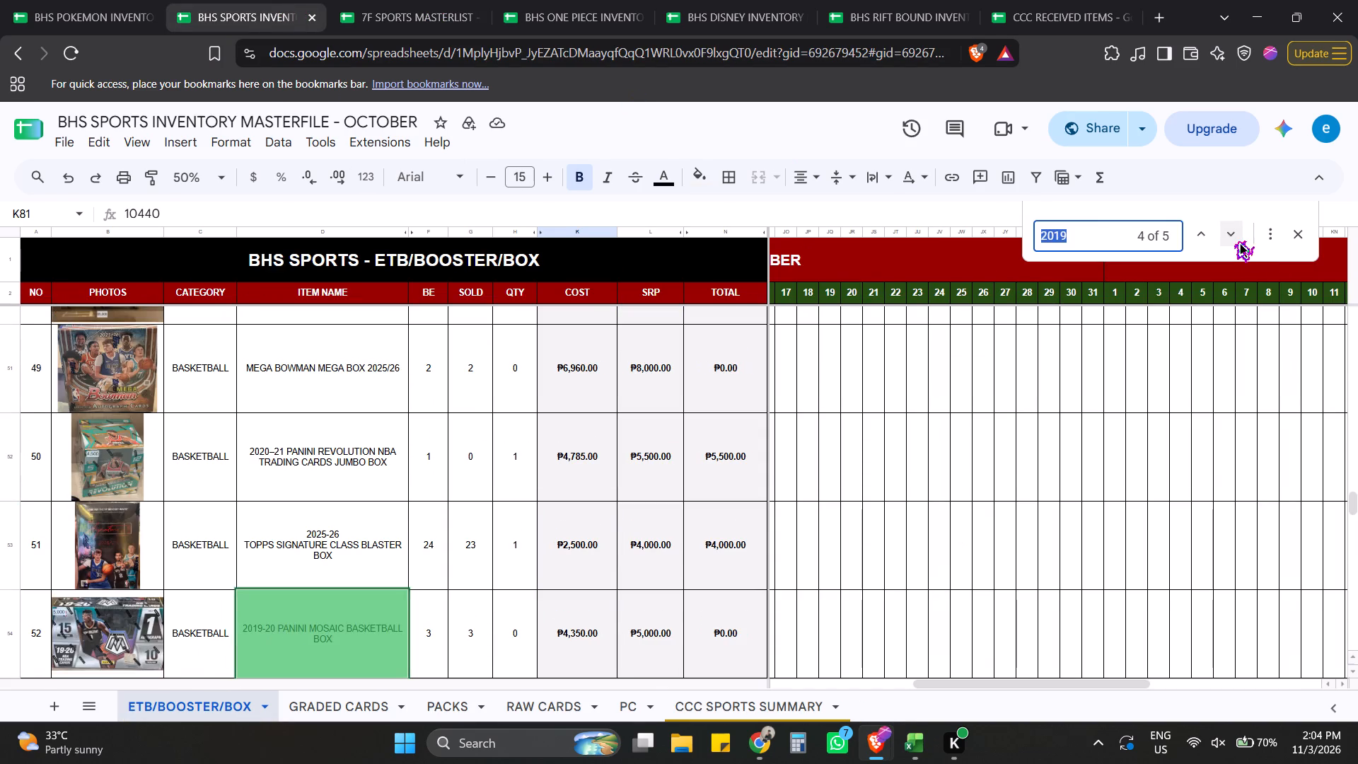
click(1234, 241)
click(1200, 239)
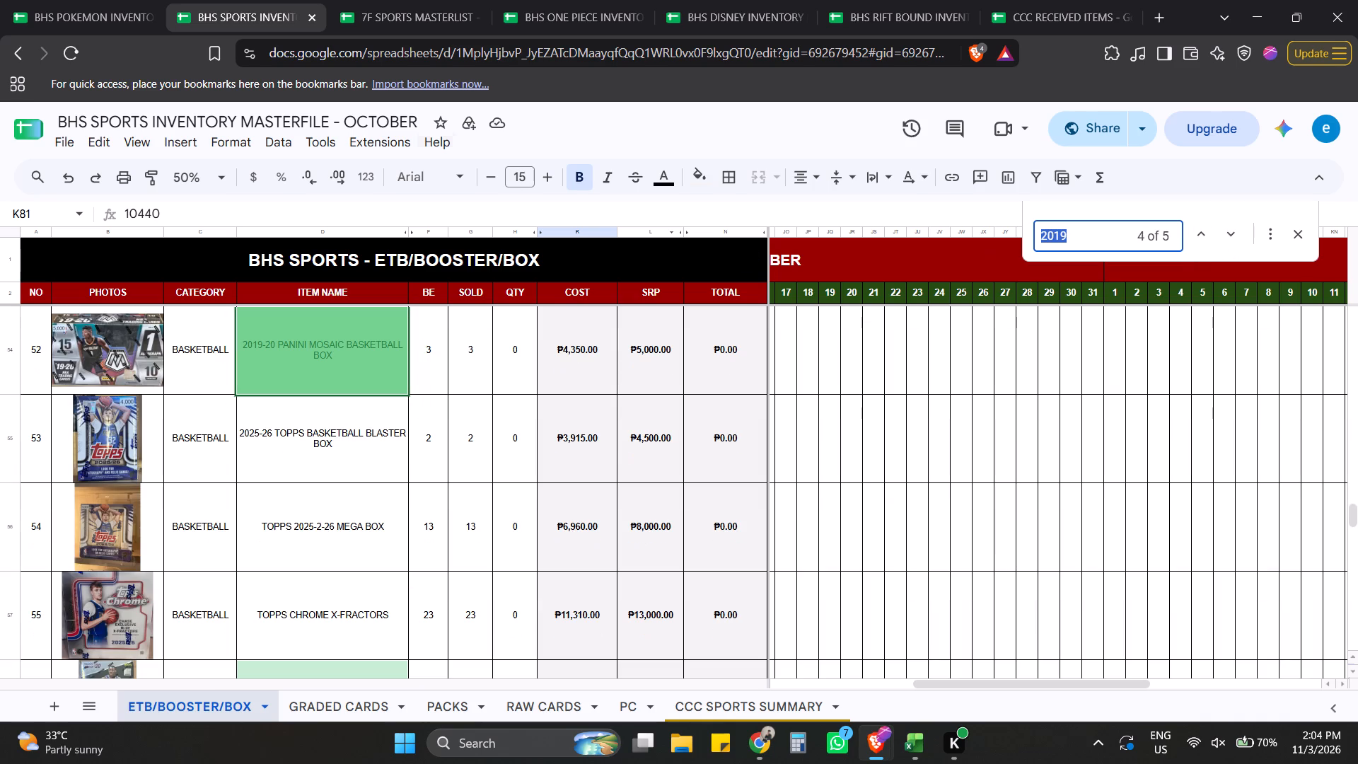
click(420, 0)
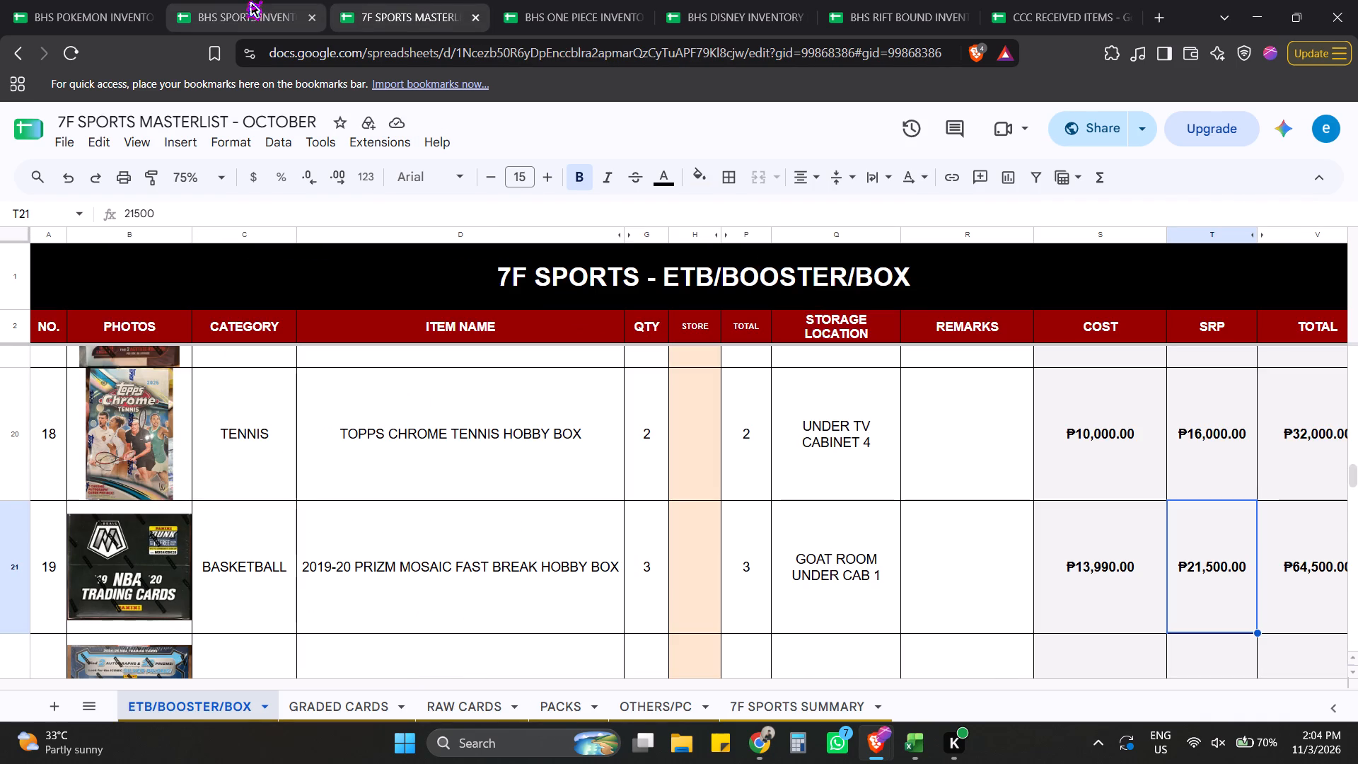
click(245, 0)
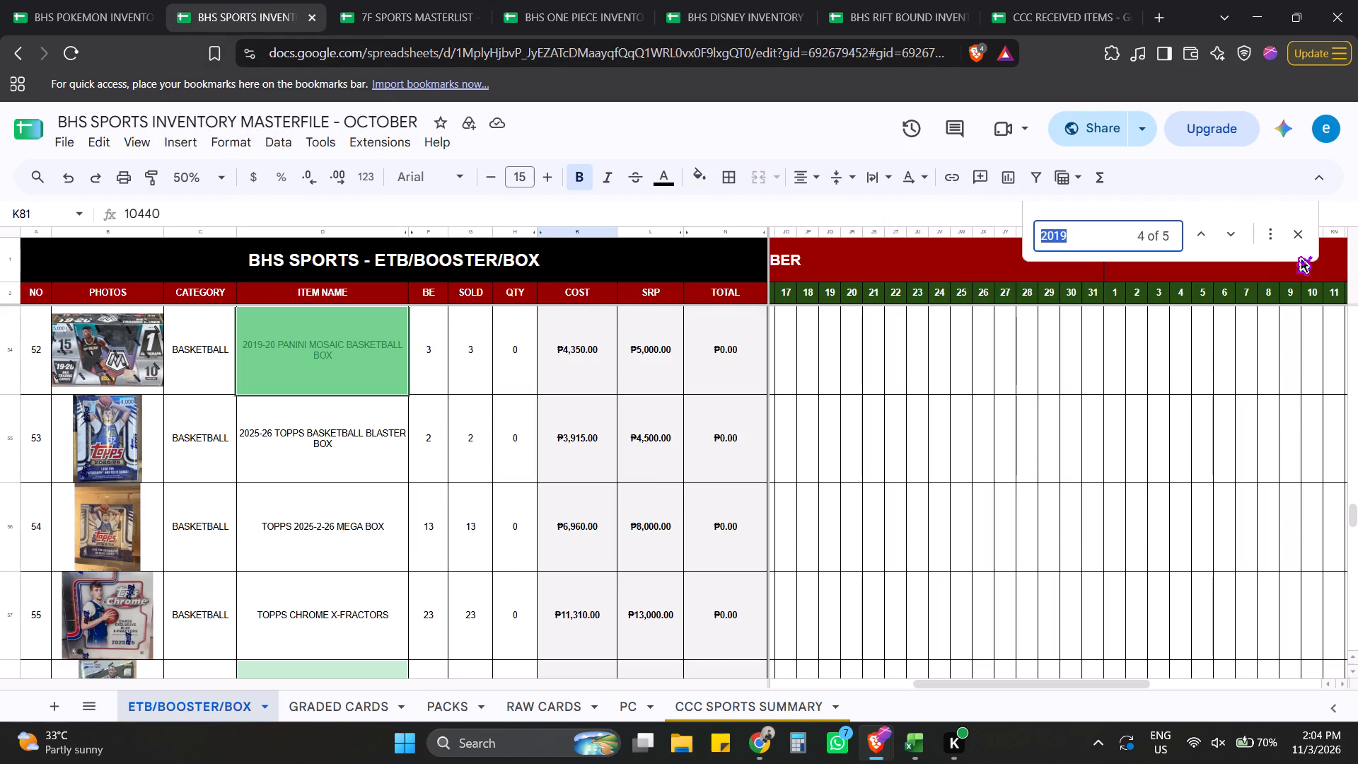
click(1226, 235)
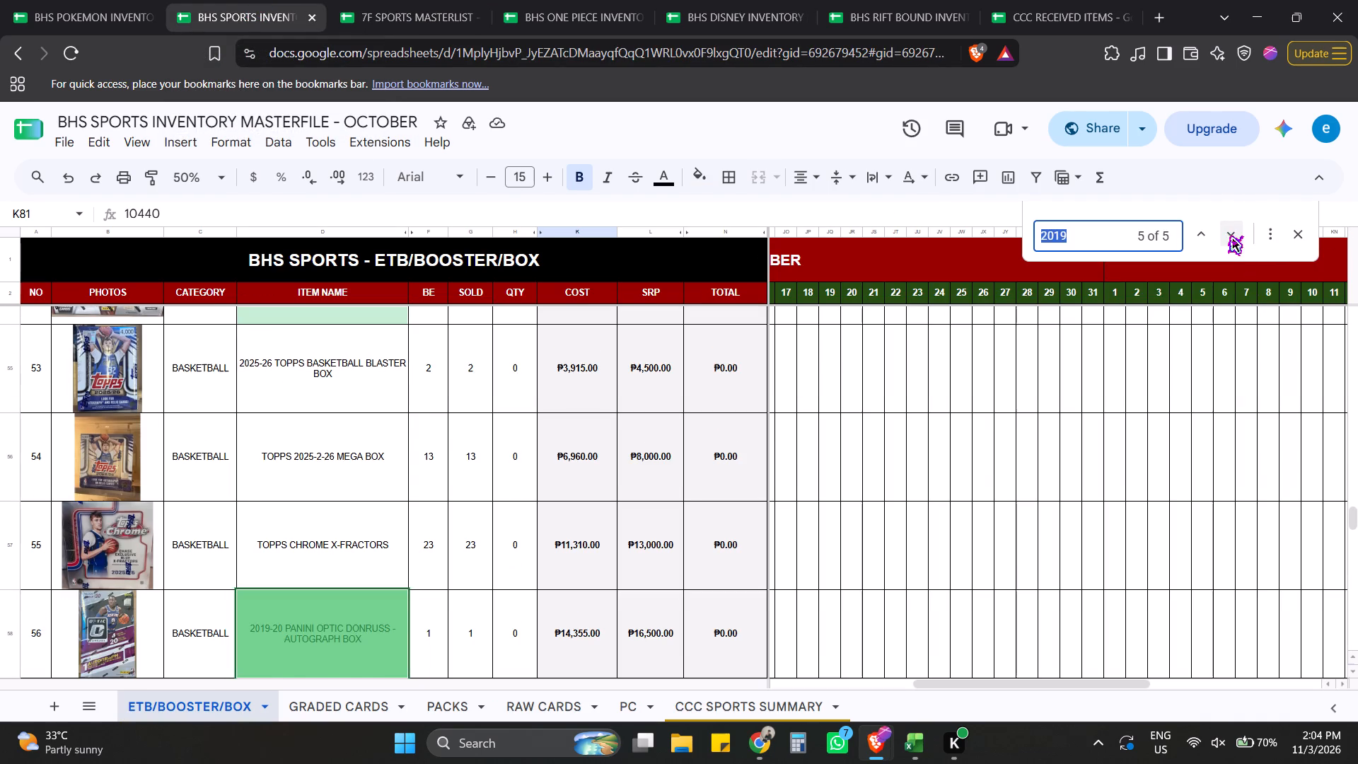
click(1226, 235)
triple_click(1226, 236)
click(1226, 236)
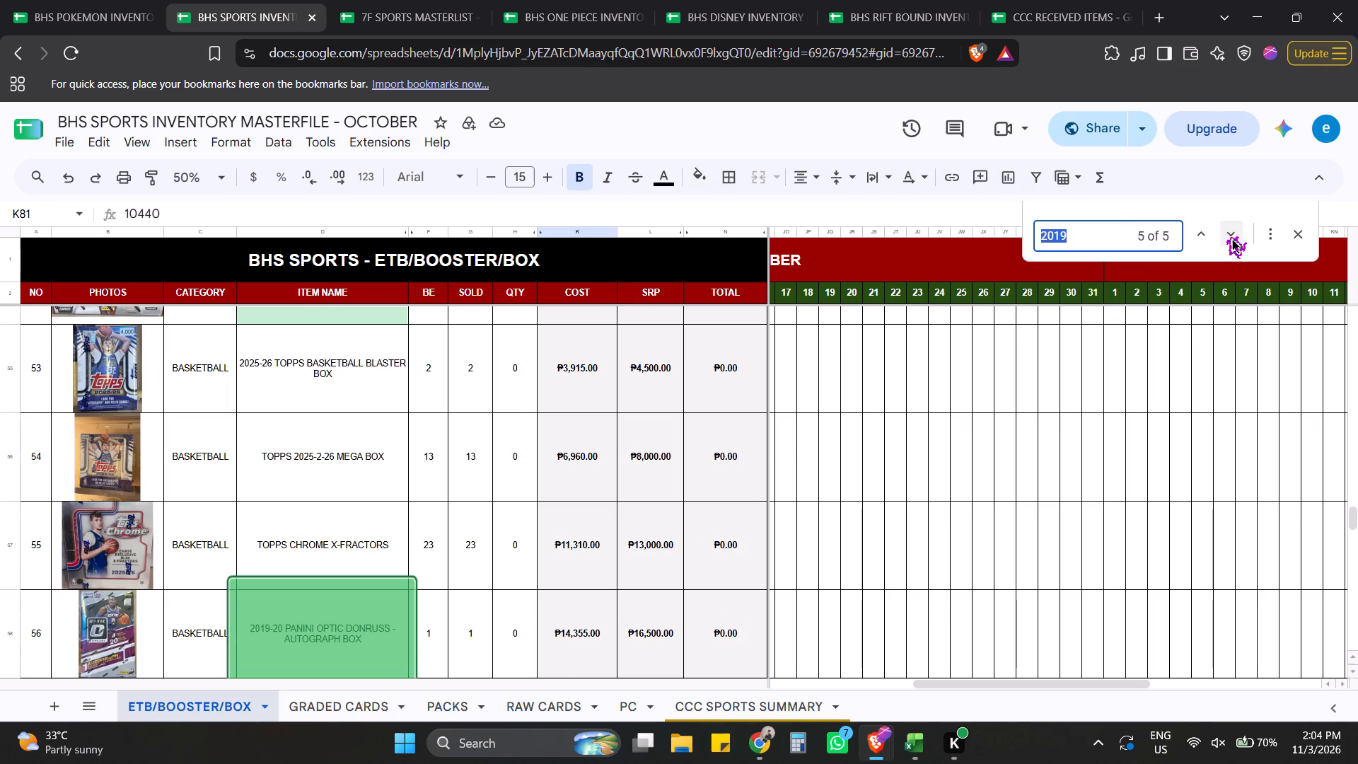
click(1226, 236)
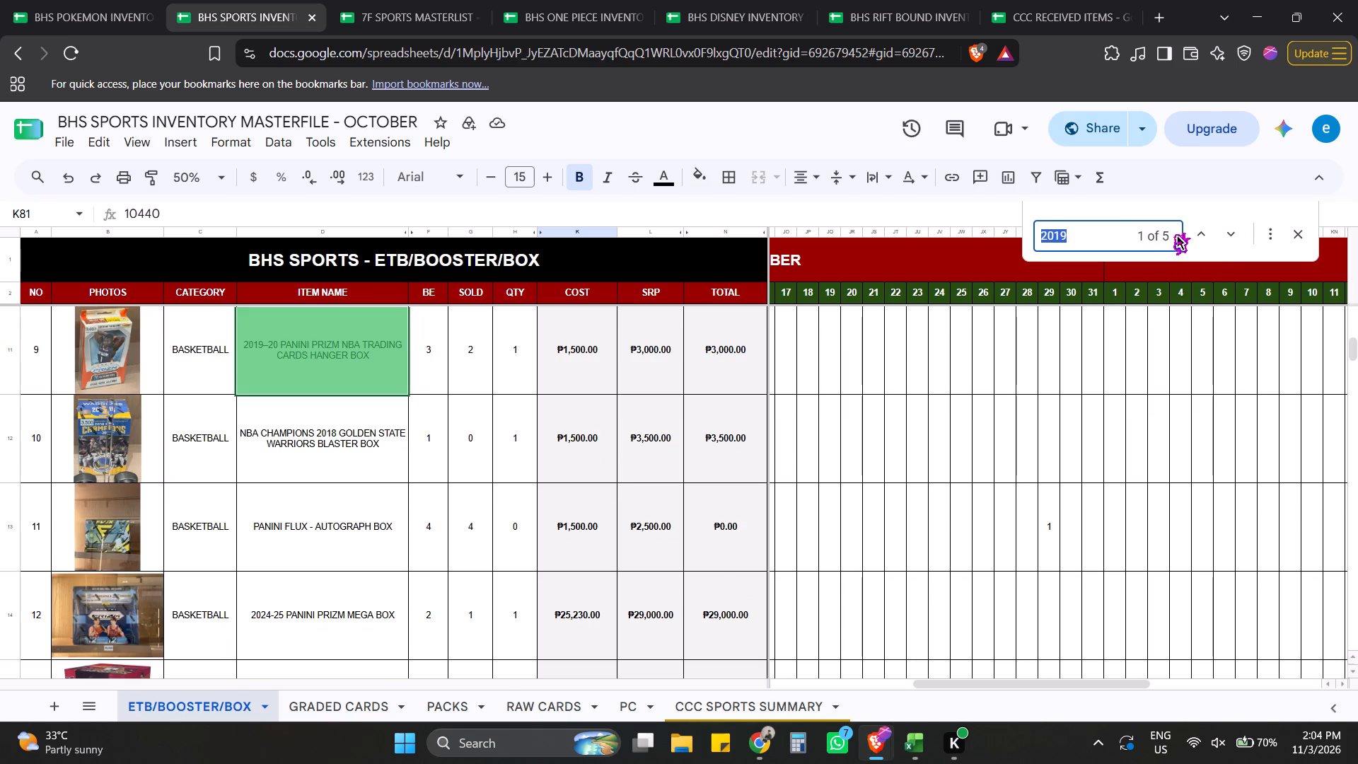
click(392, 0)
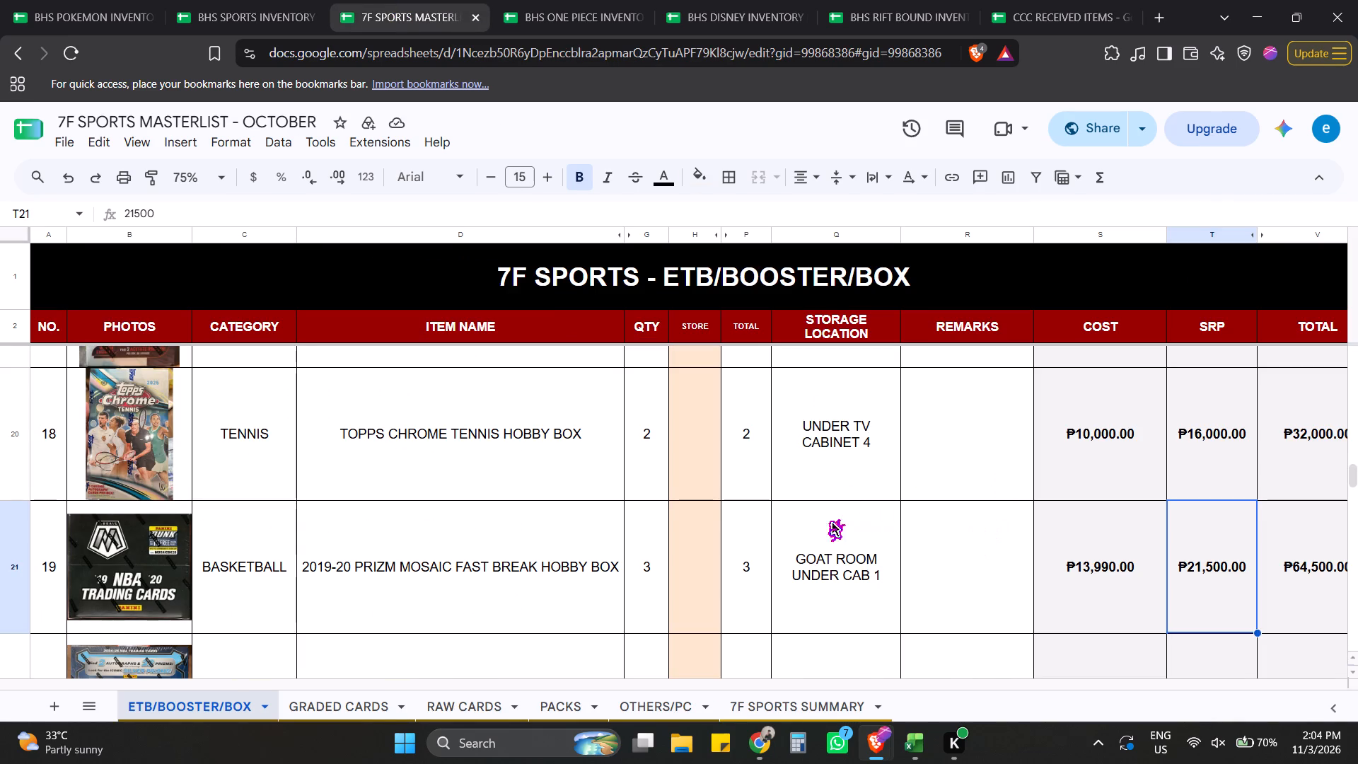
Search the BHS sports inventory for PRIZM and compare the matches with the masterlist's 2024-25 PANINI PRIZM NBA BASKETBALL HOBBY BOX row.
scroll(813, 527, down, 8)
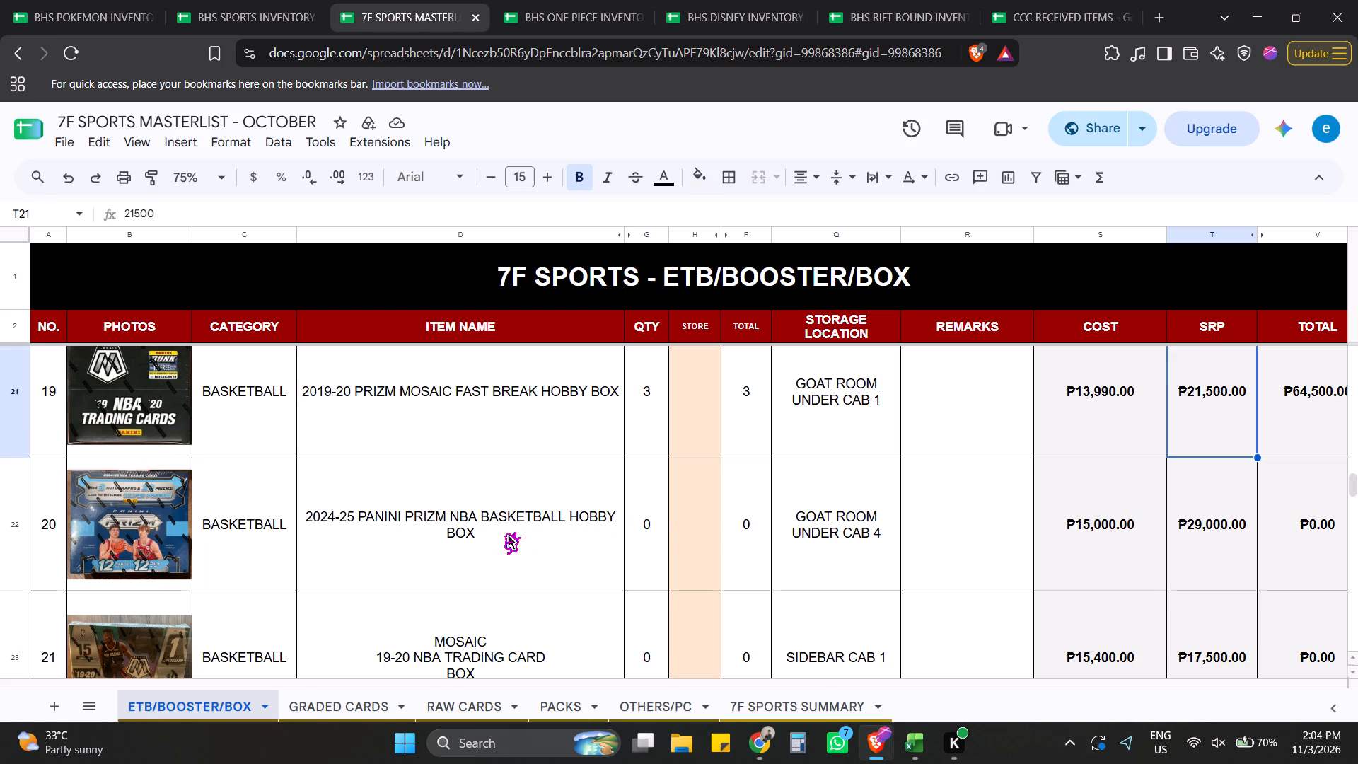
scroll(501, 532, down, 2)
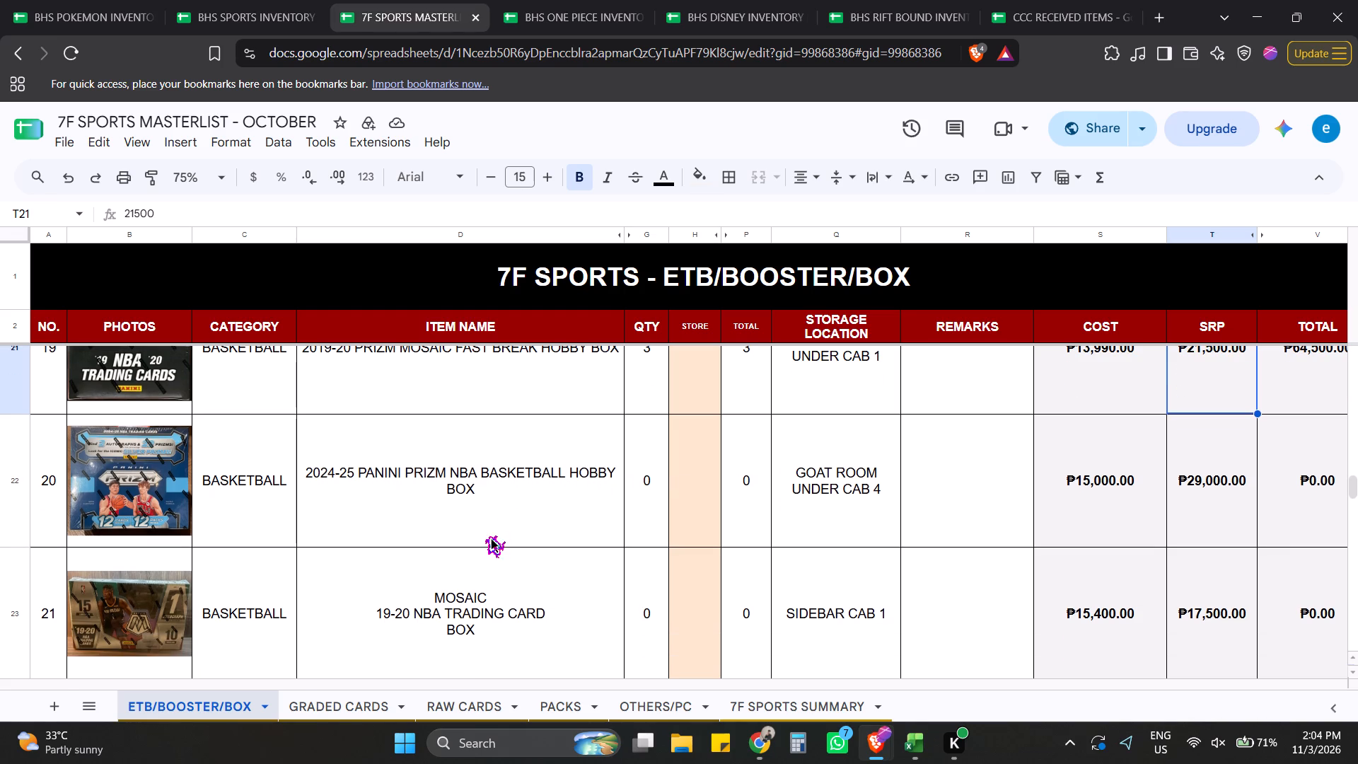
click(262, 0)
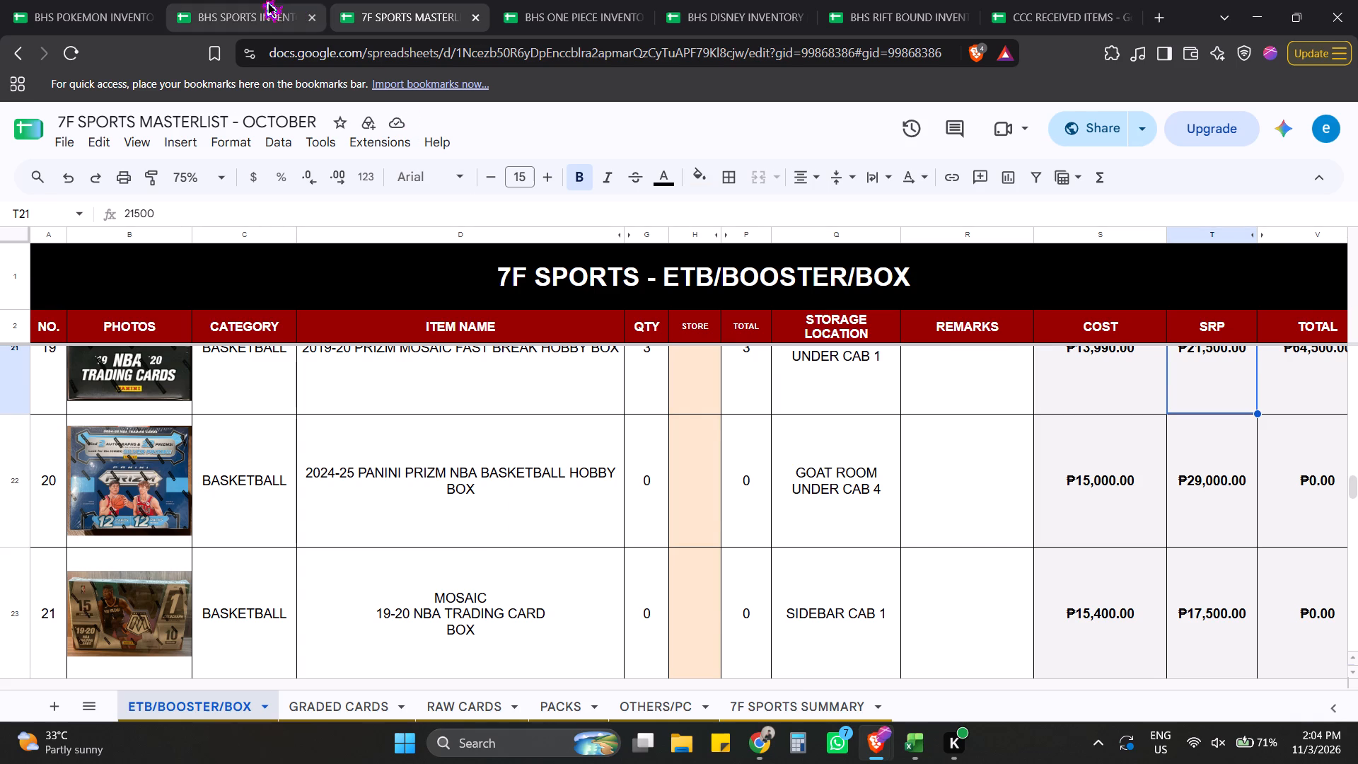
text(PRIZM)
click(439, 0)
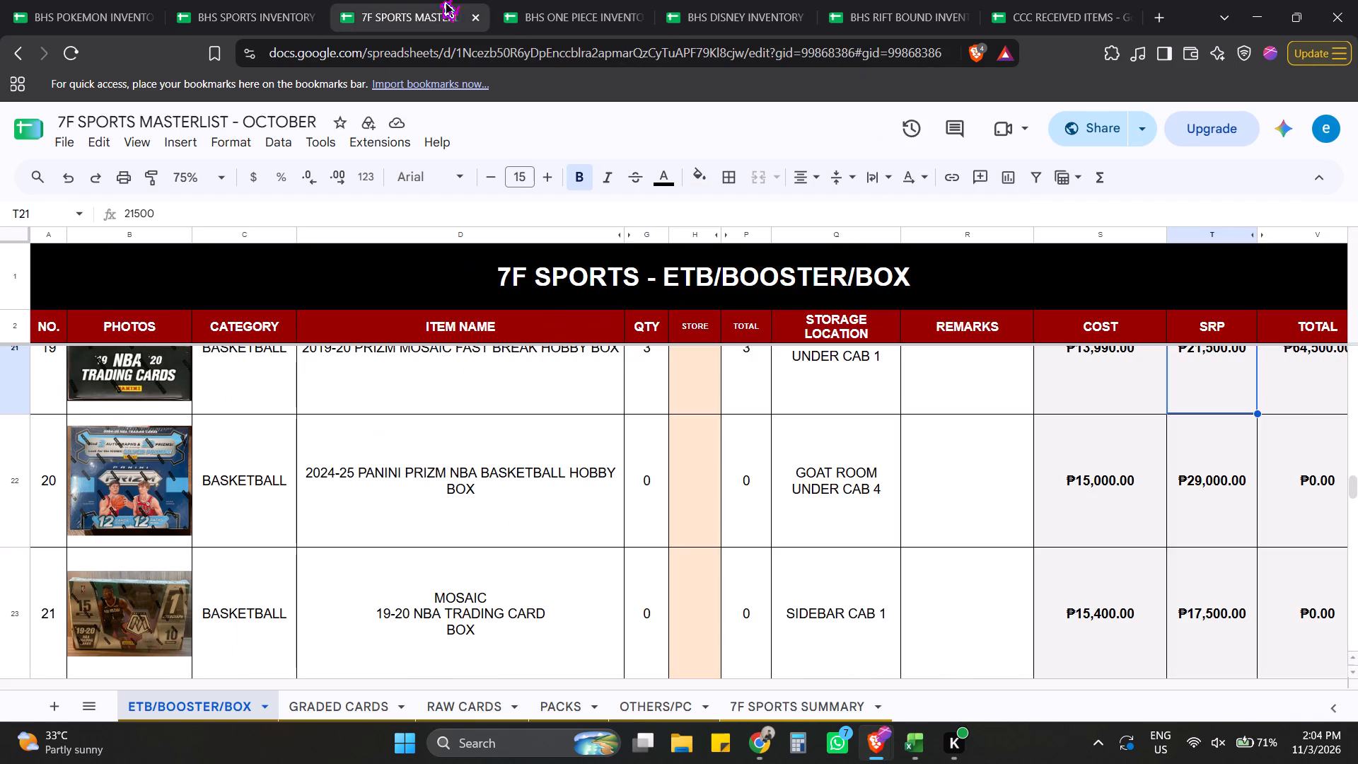
click(231, 0)
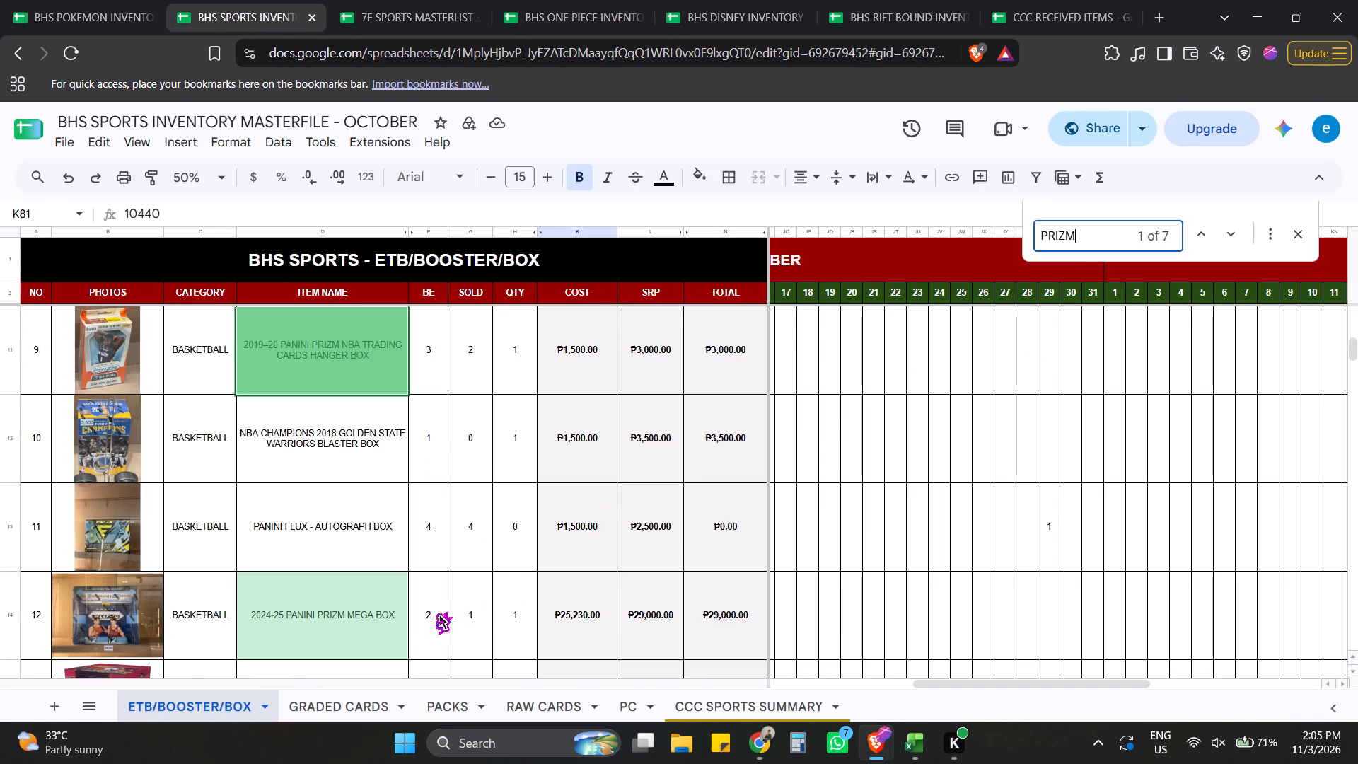
click(376, 0)
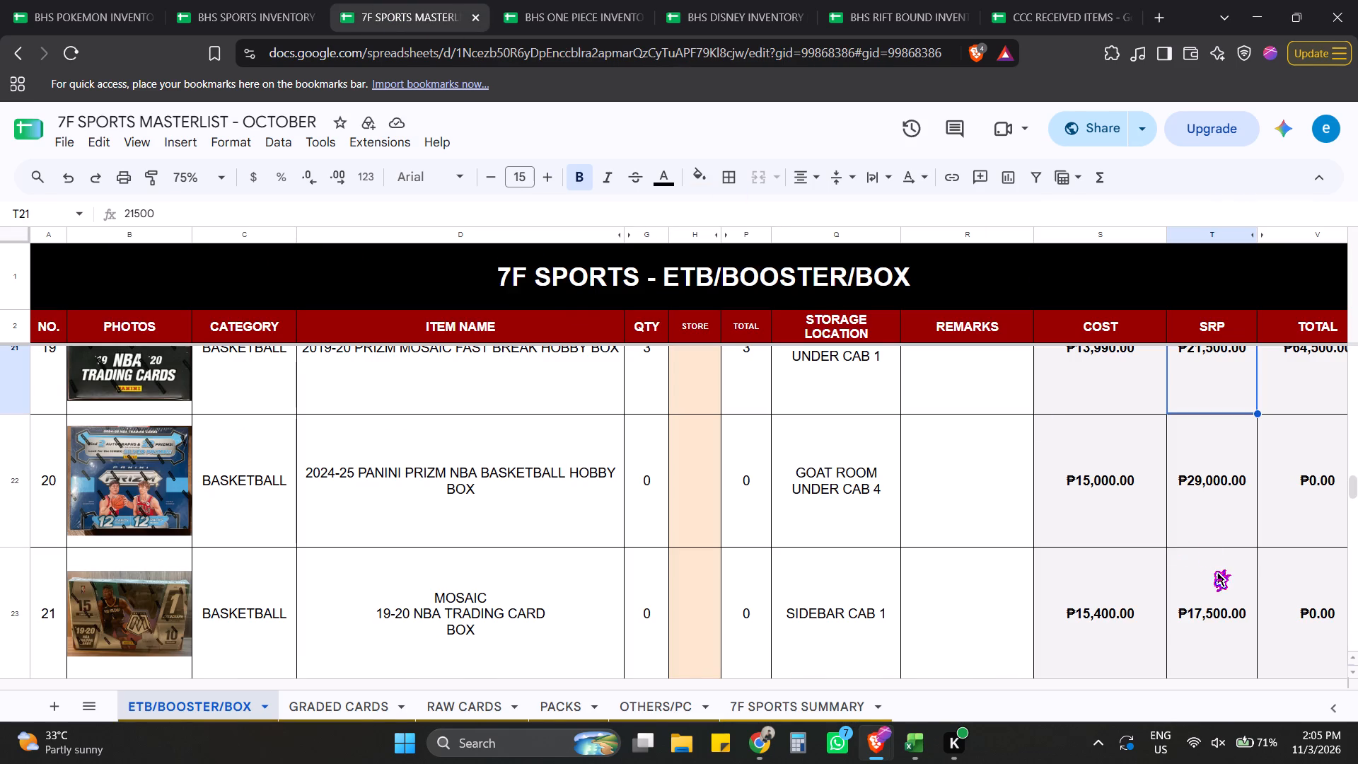
Search the BHS sports inventory for MOS to look for the masterlist's MOSAIC 19-20 NBA TRADING CARD BOX.
scroll(512, 543, down, 4)
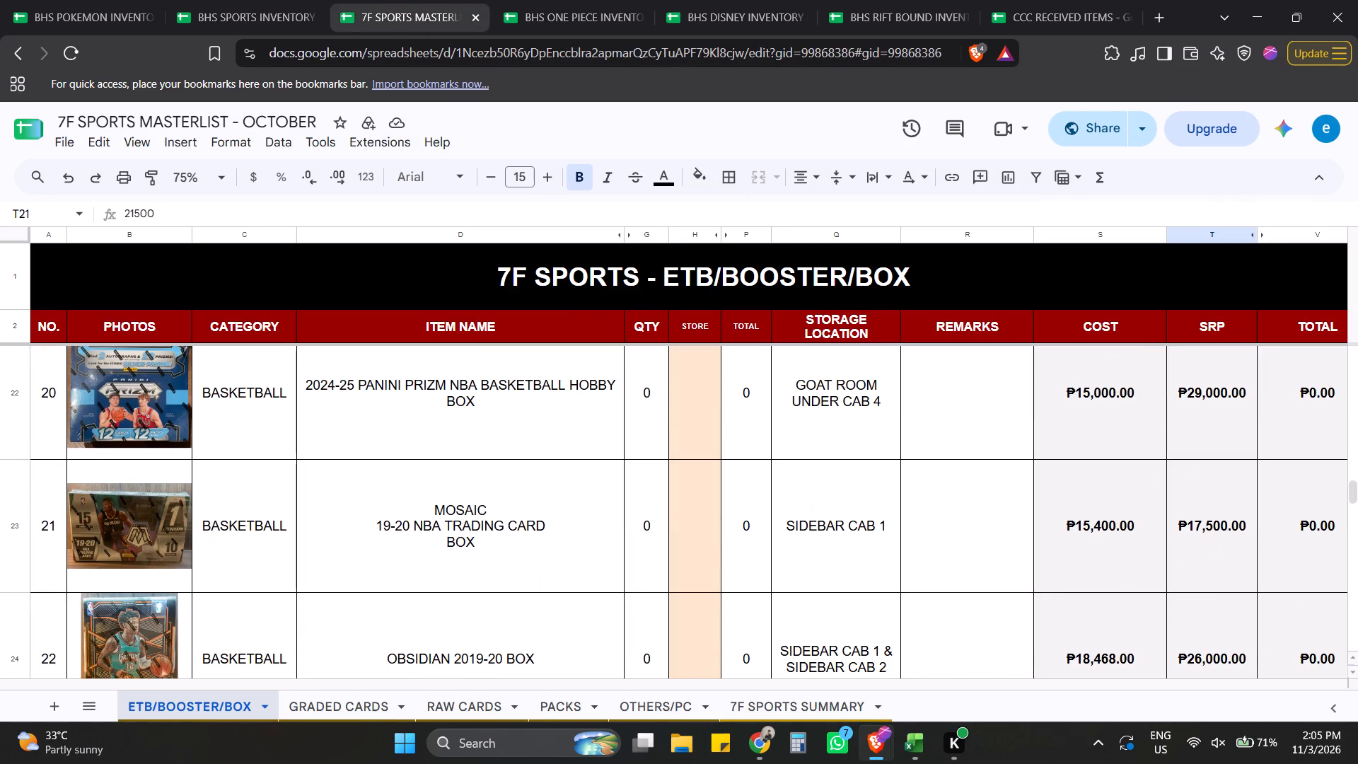
click(208, 0)
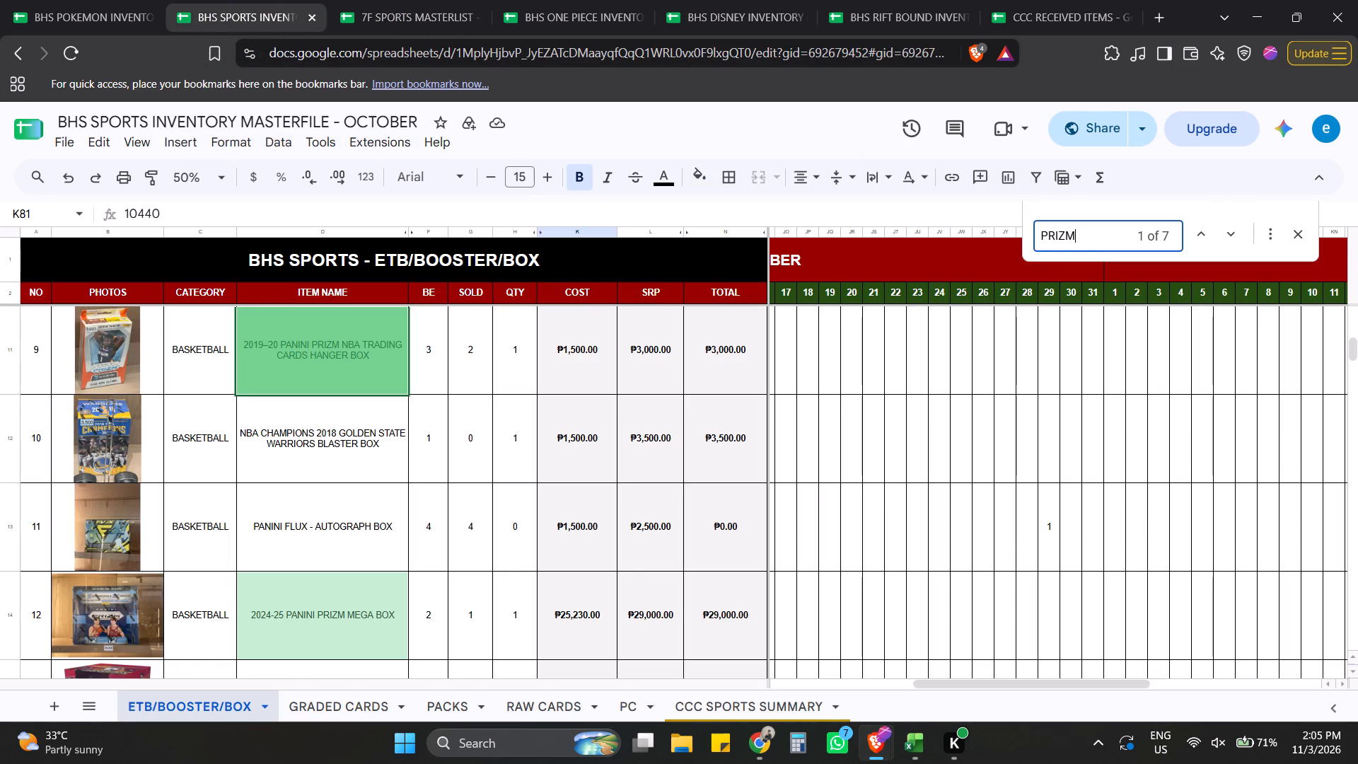
drag(1086, 227, 918, 211)
text(MOSIA)
key(BackSpace)
key(BackSpace)
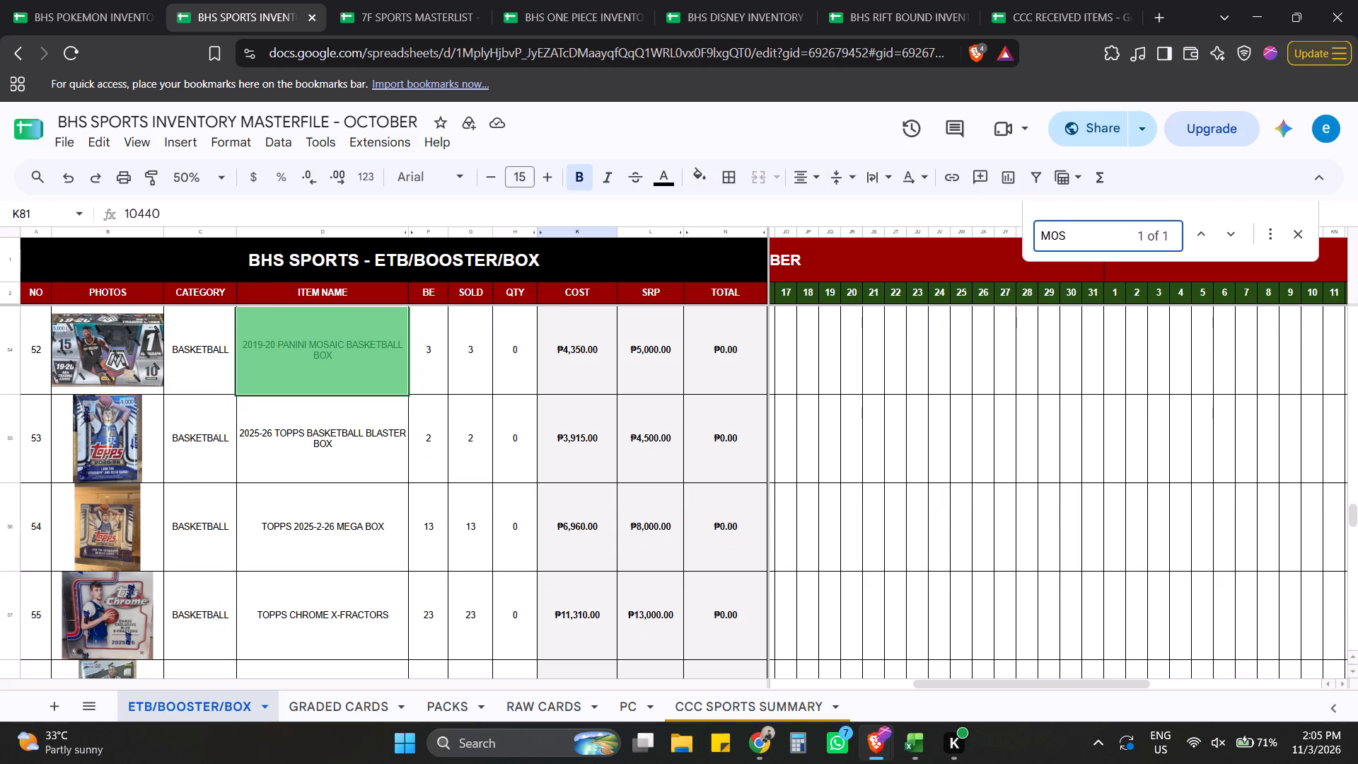
Compare the masterlist's MOSAIC 19-20 NBA TRADING CARD BOX row with the BHS inventory's 2019-20 PANINI MOSAIC BASKETBALL BOX row, including photo, cost and SRP.
click(407, 0)
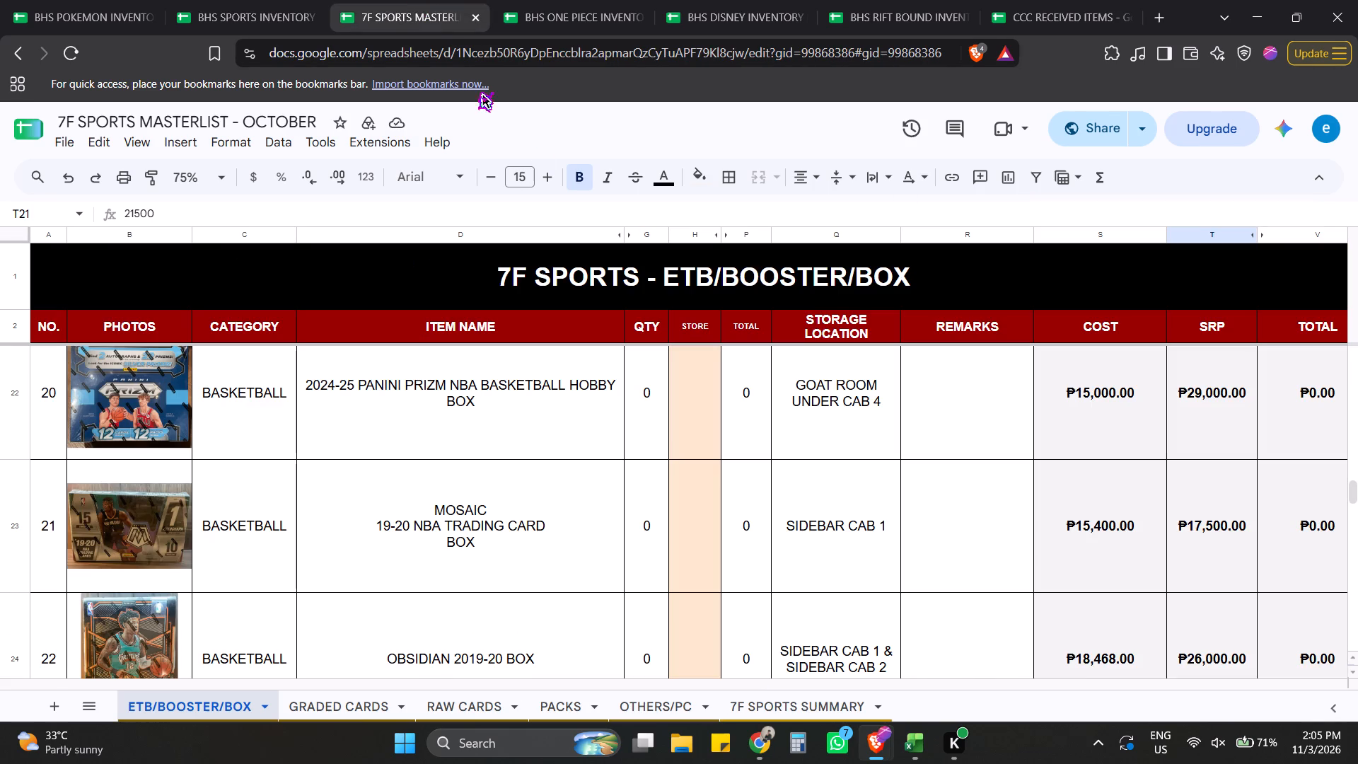
scroll(432, 231, down, 1)
scroll(476, 436, down, 1)
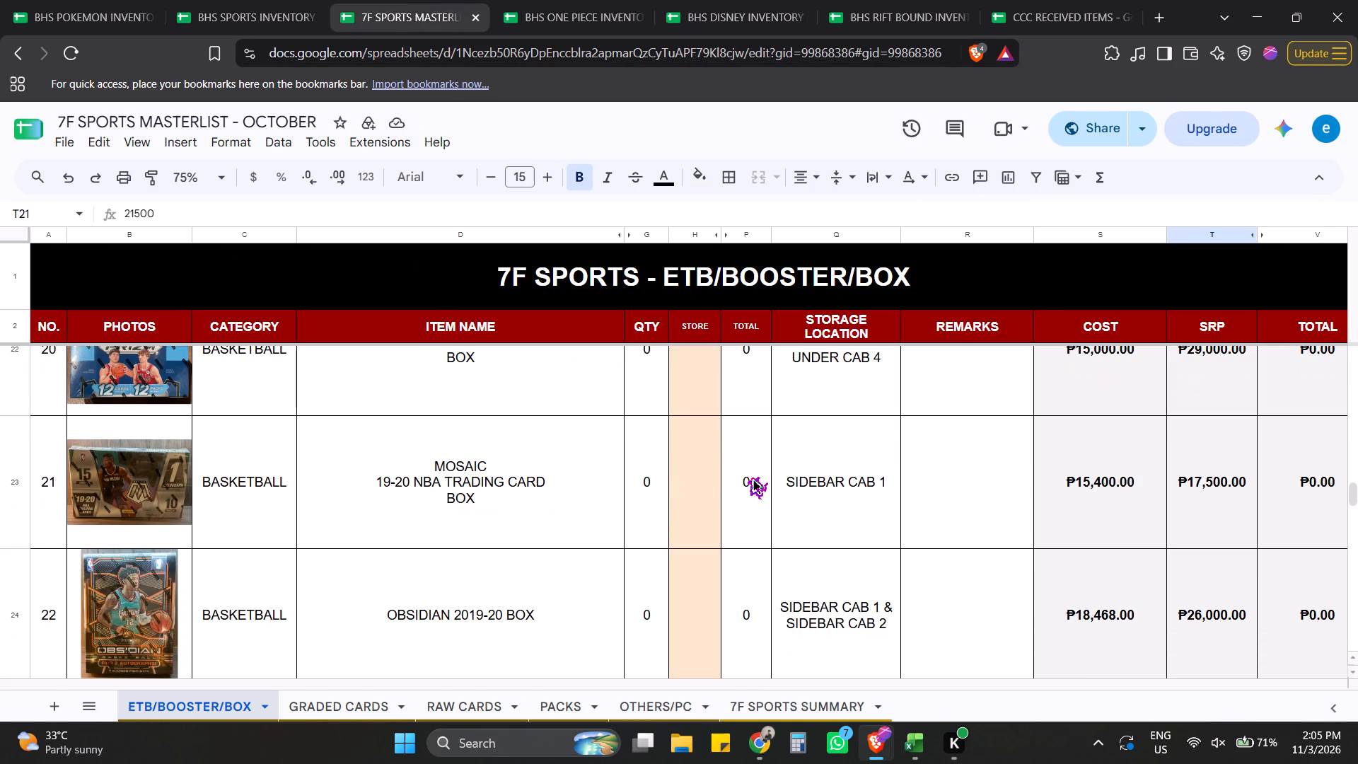
click(224, 0)
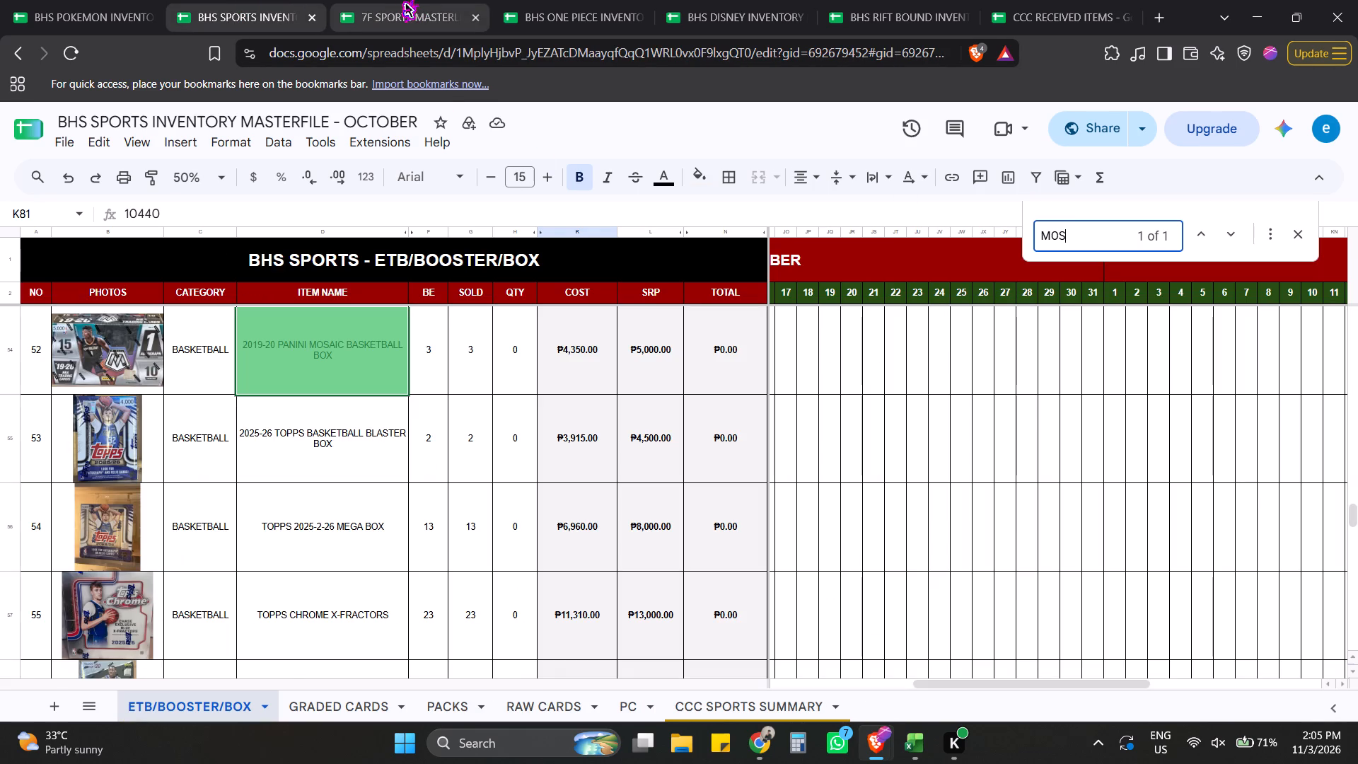
click(399, 0)
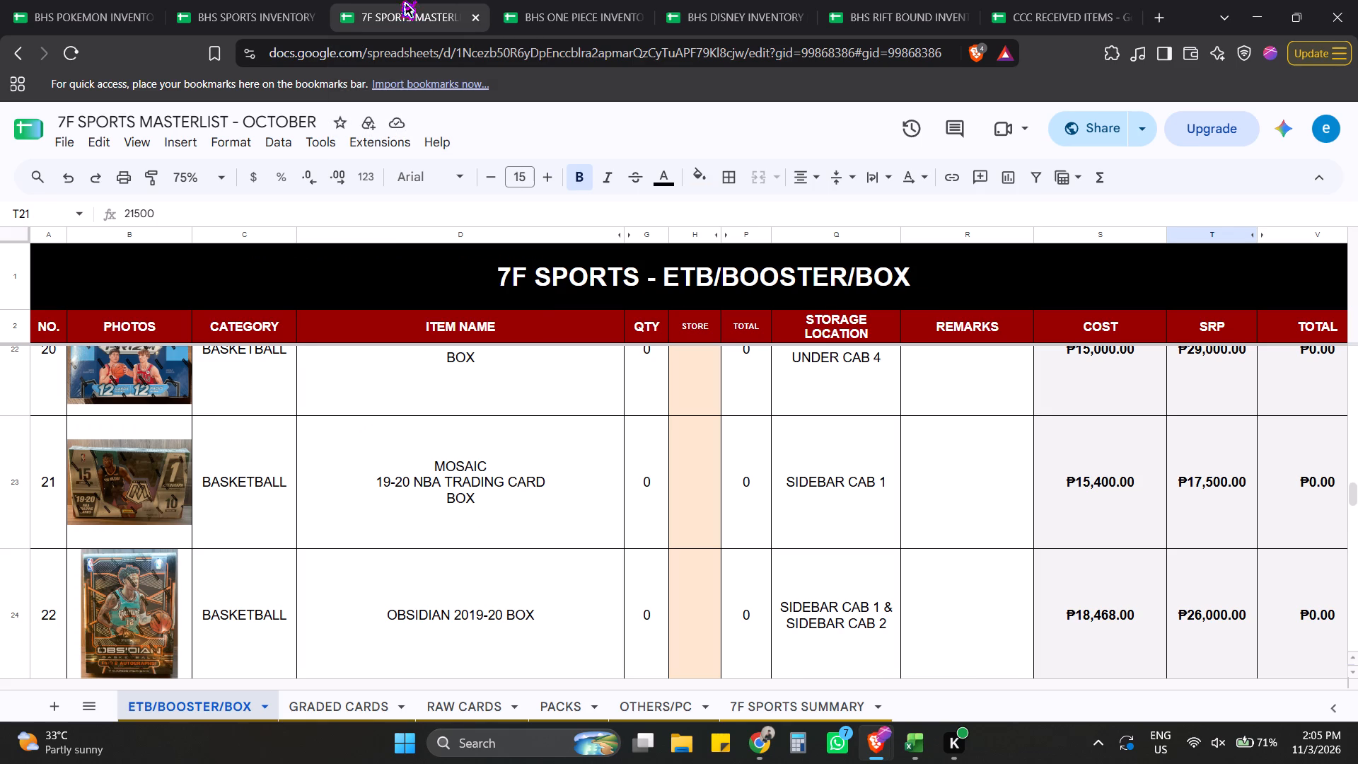
click(250, 0)
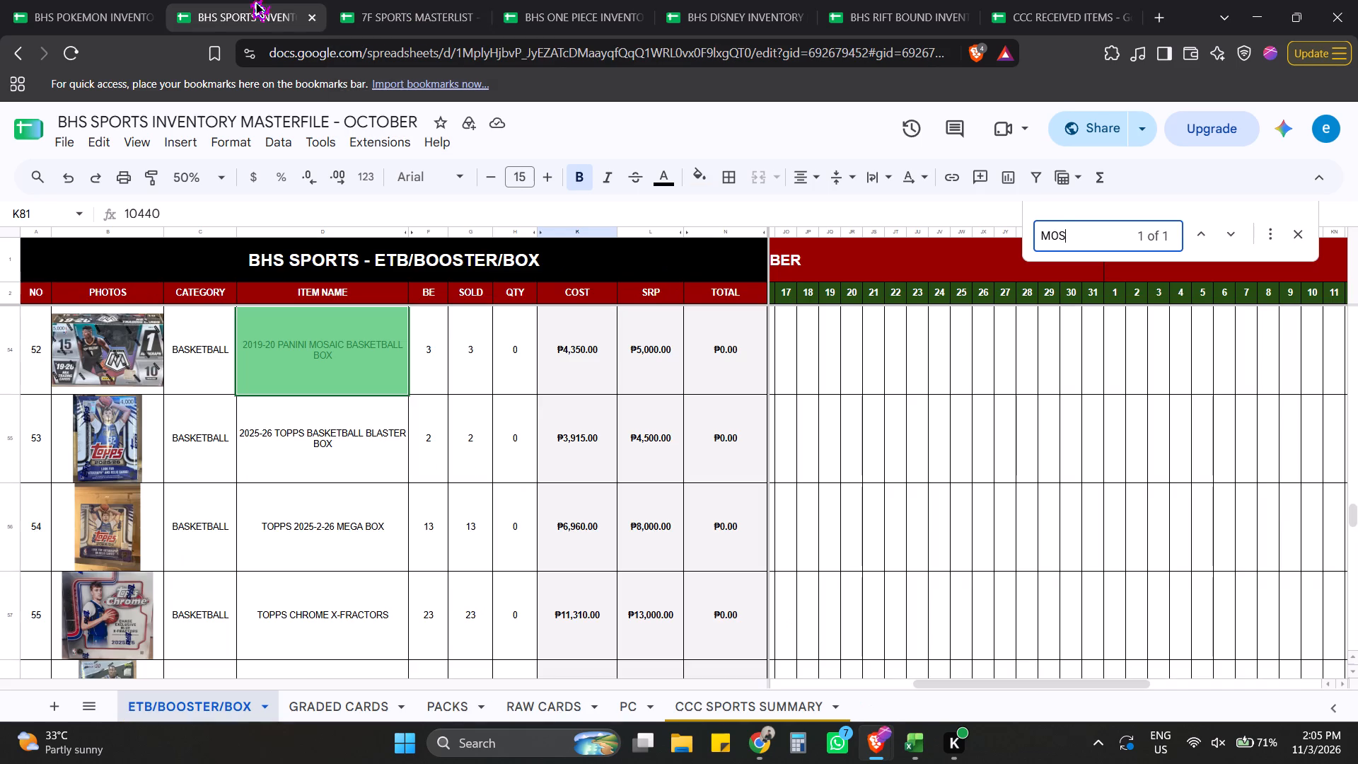
click(378, 0)
click(270, 0)
click(422, 0)
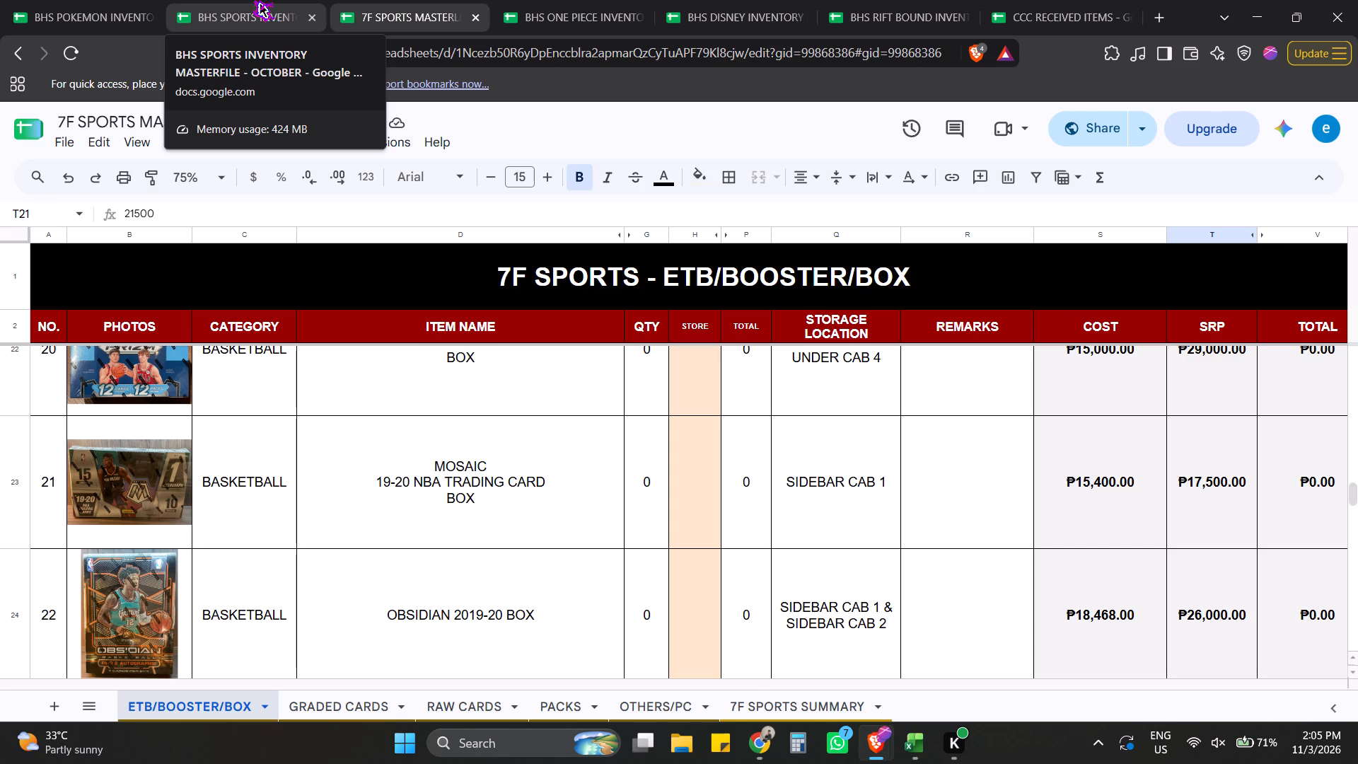
click(253, 0)
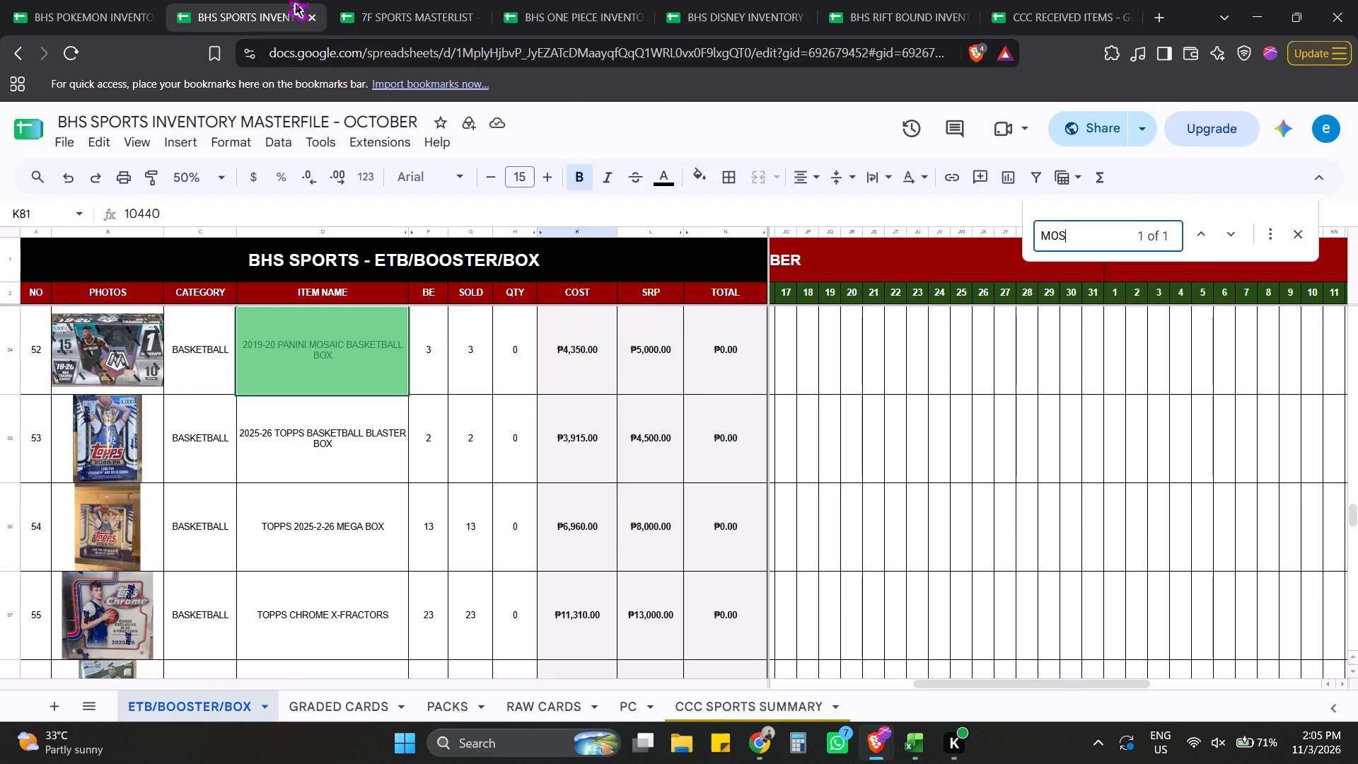
click(393, 0)
click(286, 0)
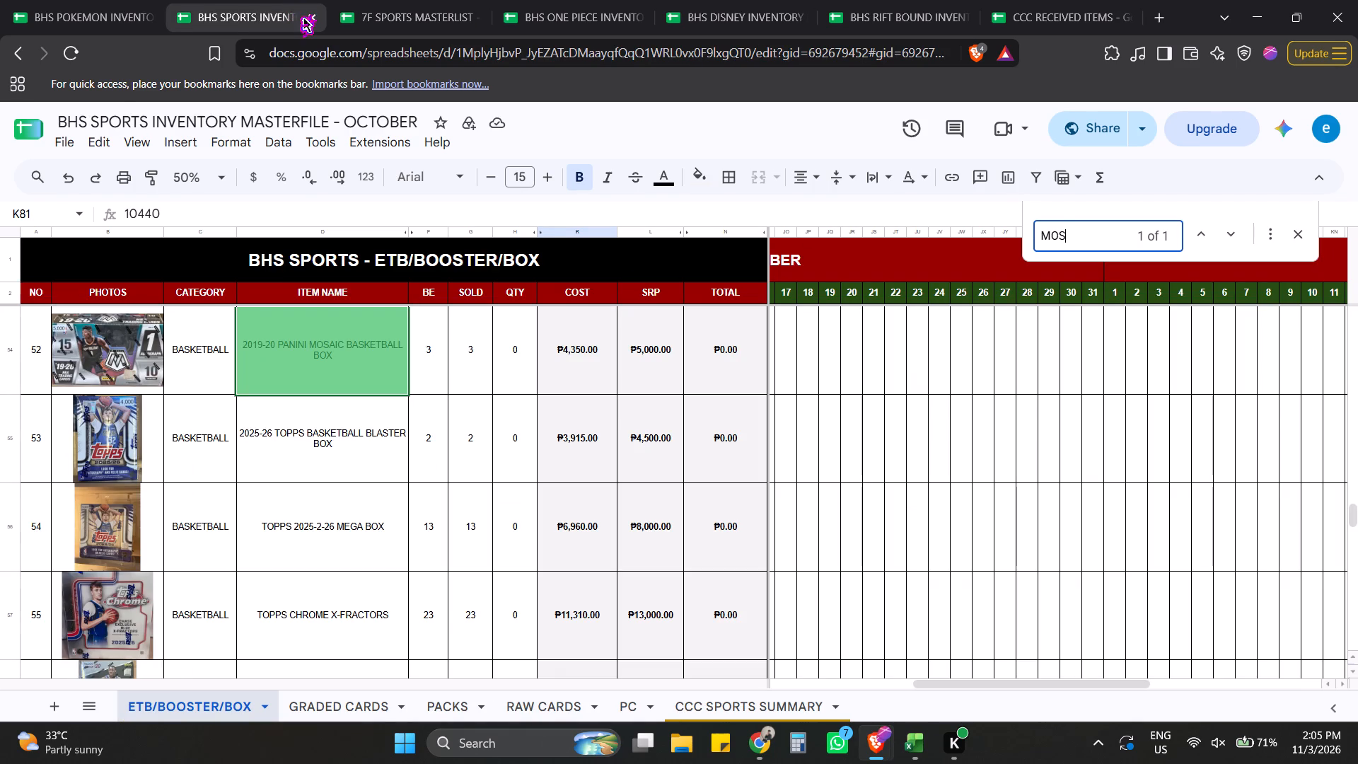
click(371, 0)
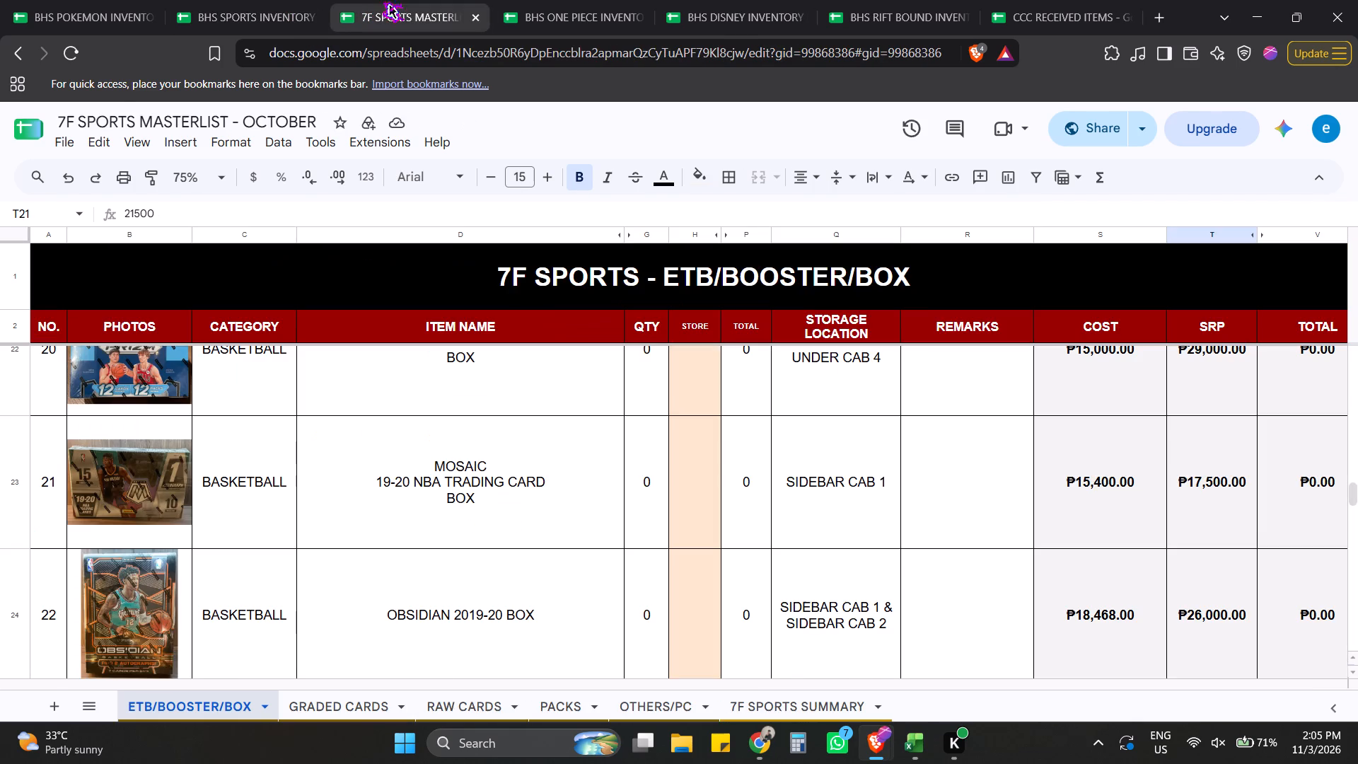
click(743, 0)
click(424, 0)
click(304, 0)
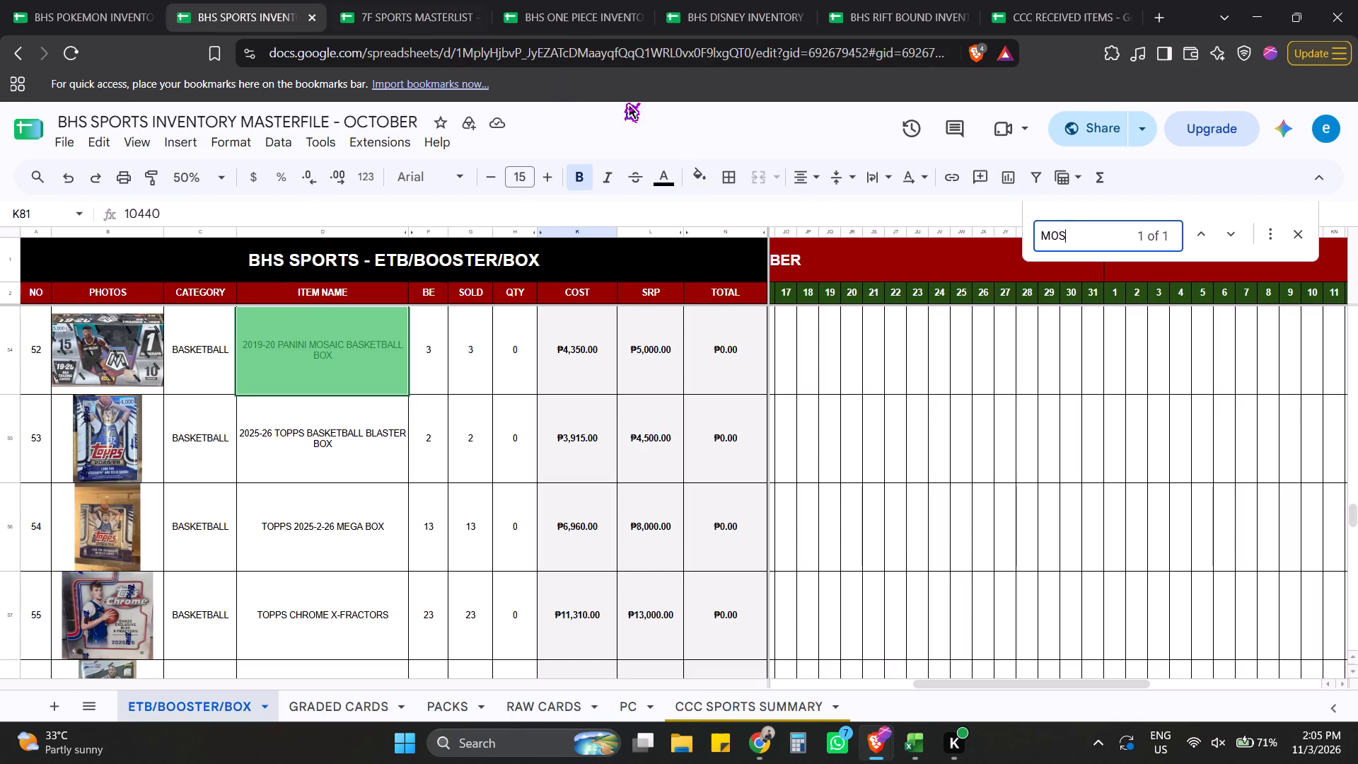
Search the BHS detailed daily sales for MOSIAC, then recheck the matching box's name in the BHS sports inventory.
key(alt+Tab)
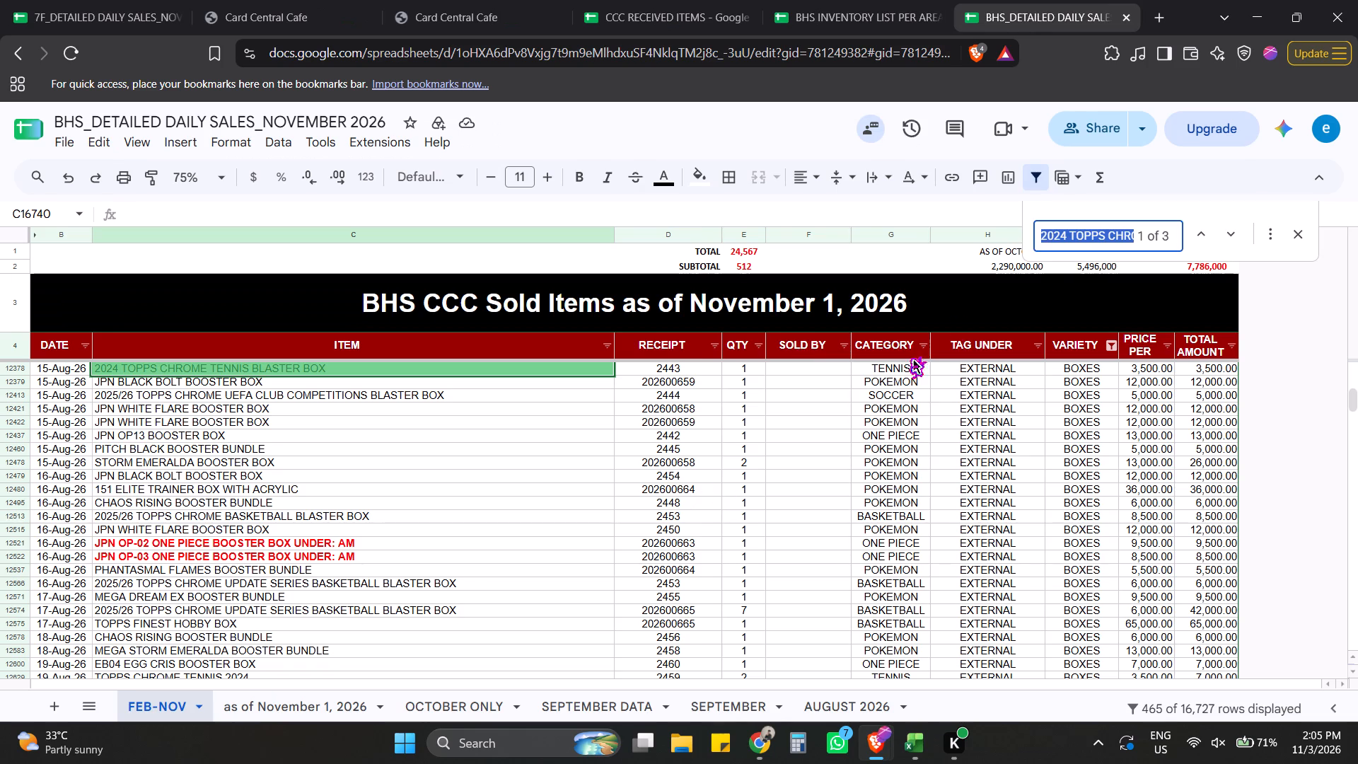
key(ctrl+f)
text(MOSIA)
key(c)
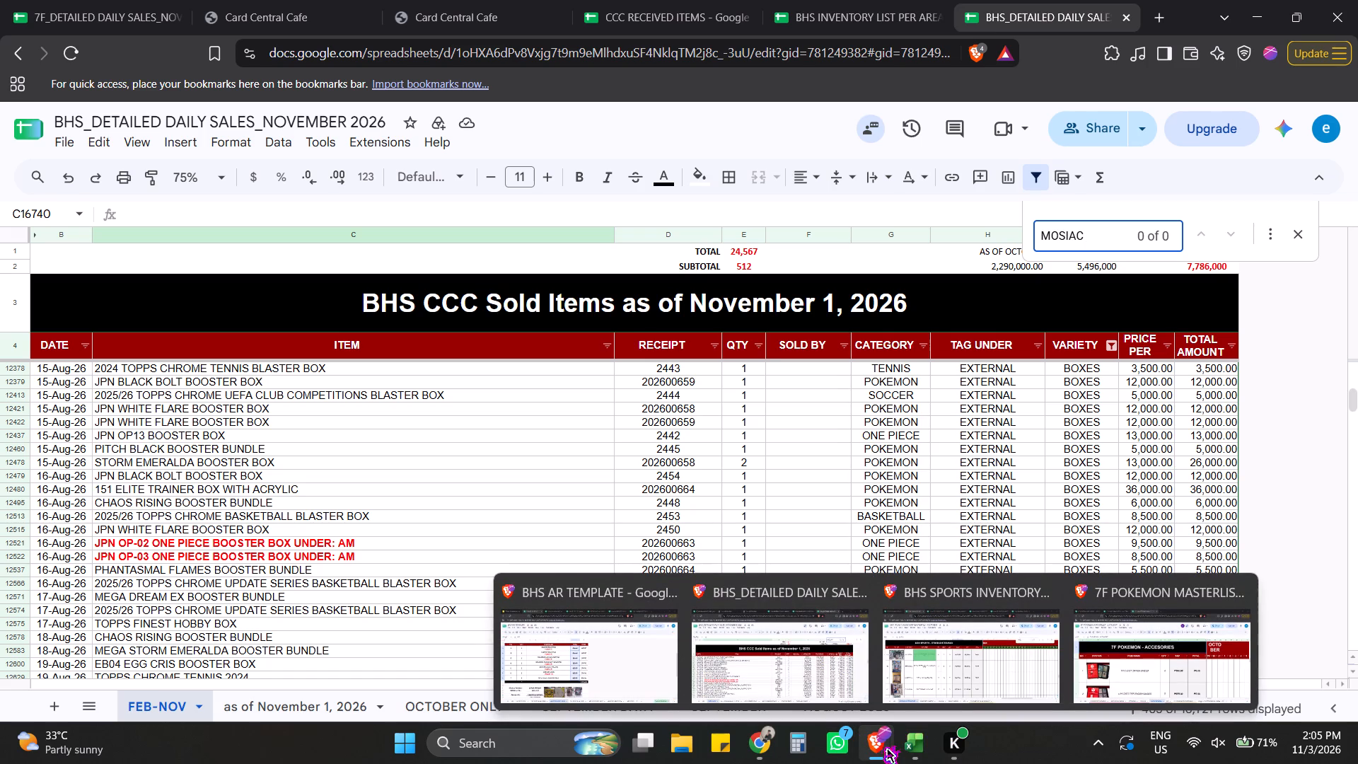
click(936, 678)
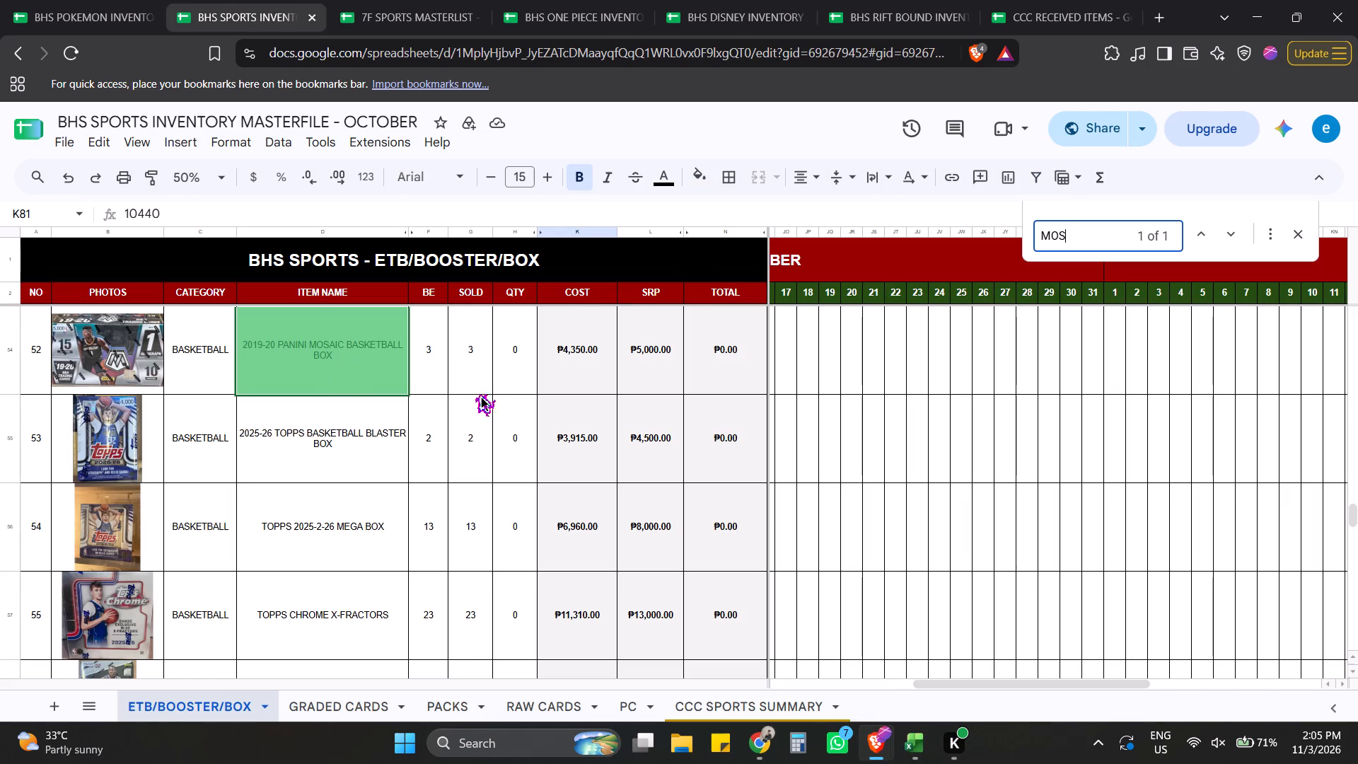
Replace the search term in the BHS detailed daily sales with PANINI.
key(alt+Tab)
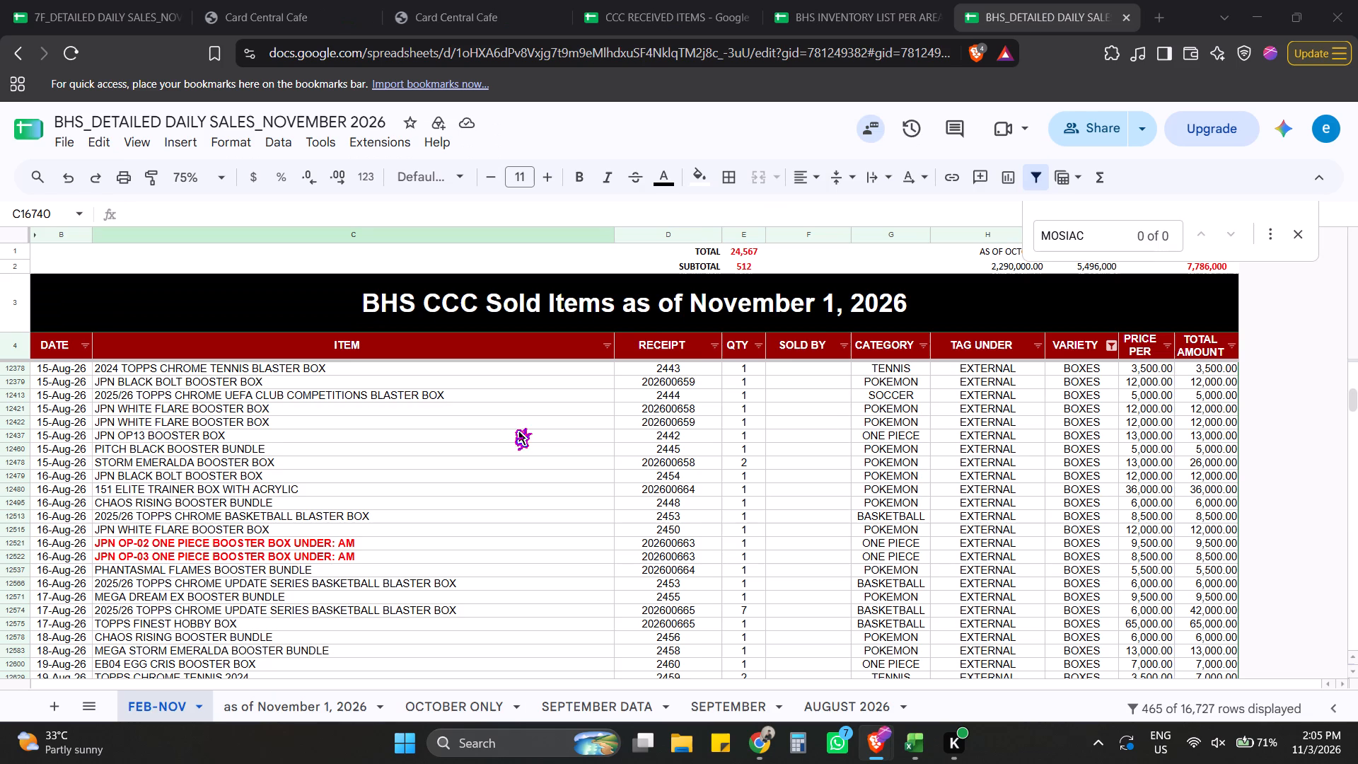
key(BackSpace)
key(BackSpace)
key(BackSpace)
key(BackSpace)
key(BackSpace)
key(BackSpace)
key(BackSpace)
key(BackSpace)
key(BackSpace)
key(BackSpace)
key(BackSpace)
key(BackSpace)
key(BackSpace)
key(BackSpace)
key(BackSpace)
key(BackSpace)
key(BackSpace)
key(BackSpace)
key(BackSpace)
key(BackSpace)
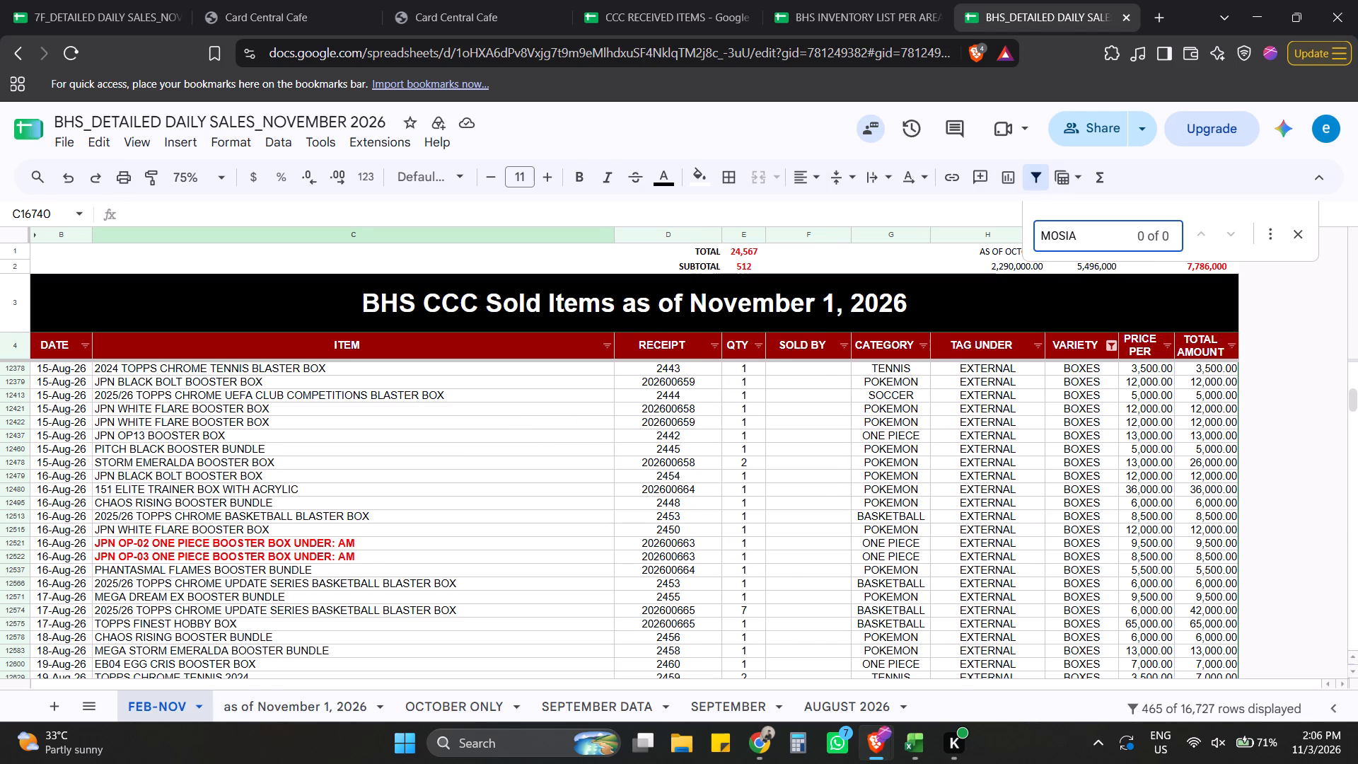
text(PANINI)
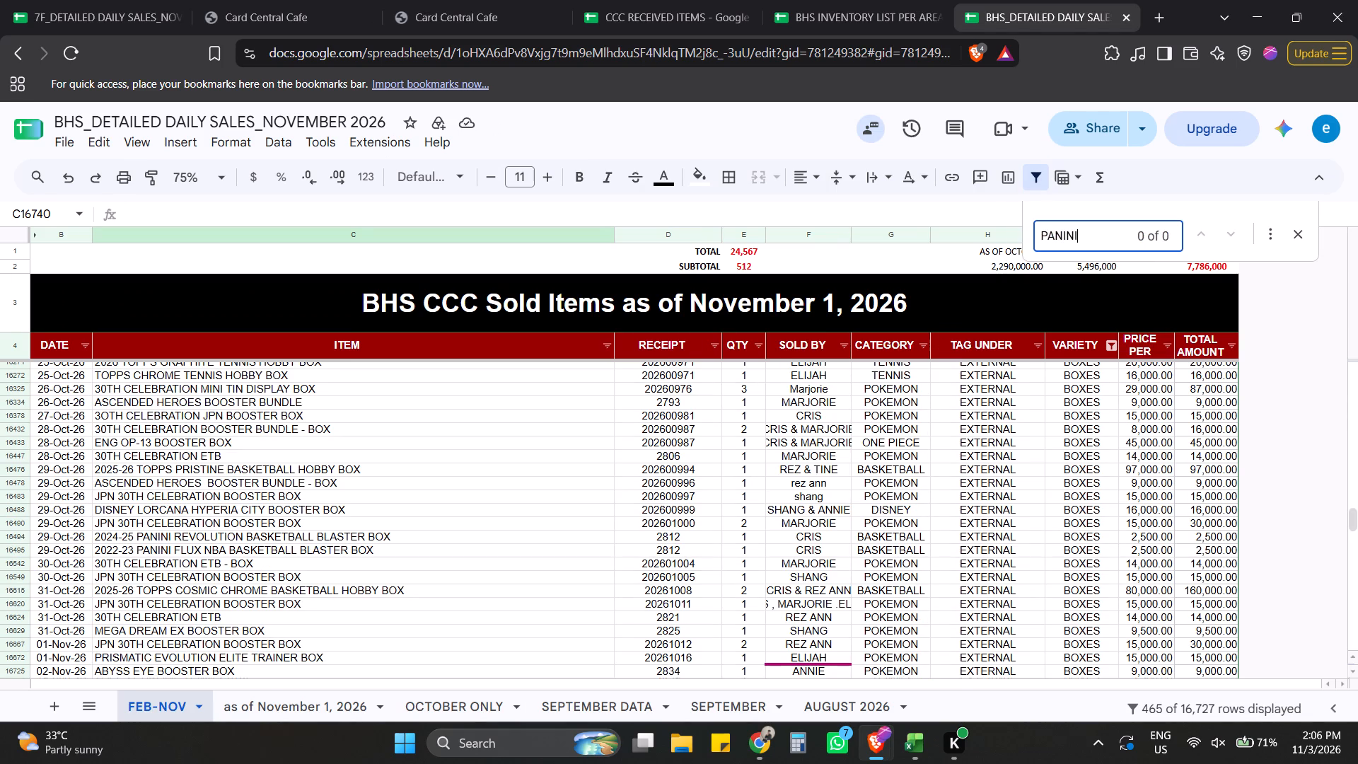
scroll(953, 493, up, 12)
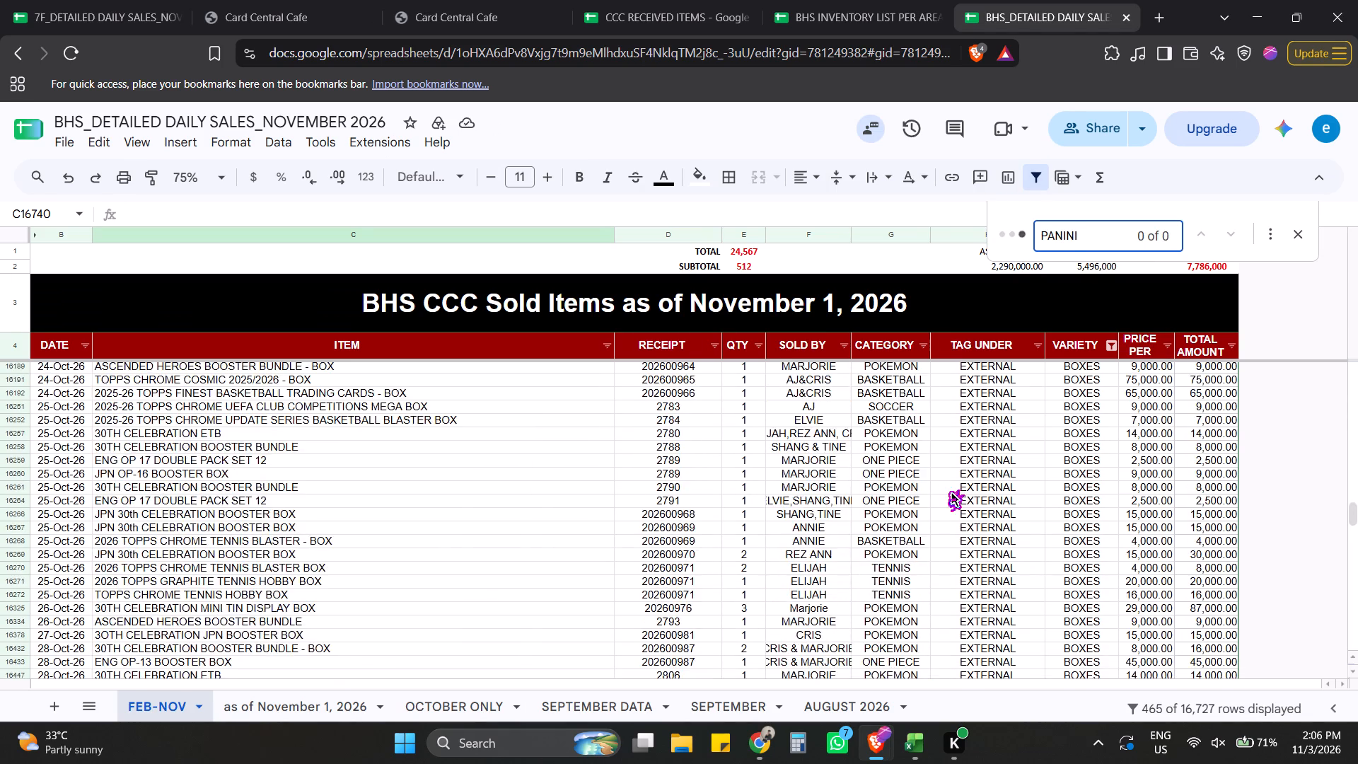
scroll(945, 490, up, 3)
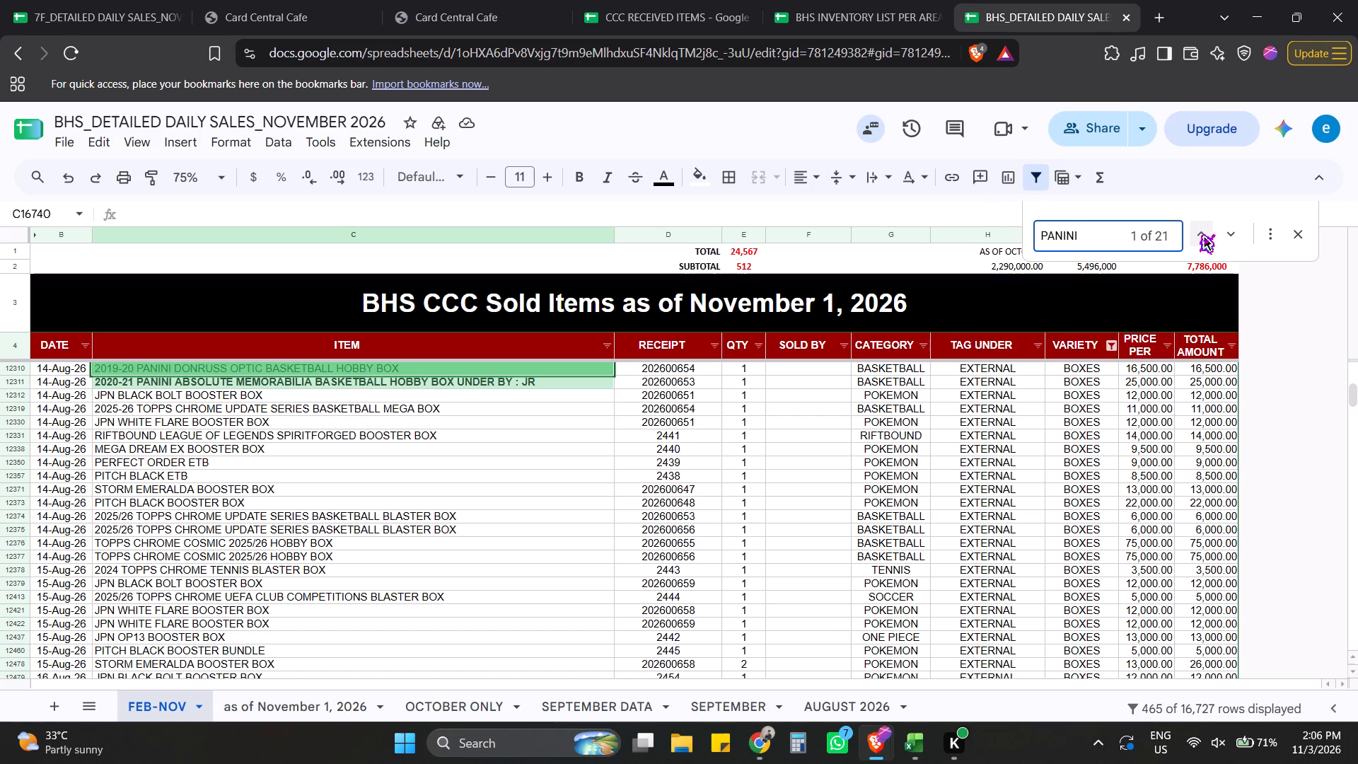
Go through the PANINI matches in the BHS detailed daily sales, checking sold box names and prices for the Mosaic basketball box.
drag(1197, 233, 1212, 407)
click(1234, 232)
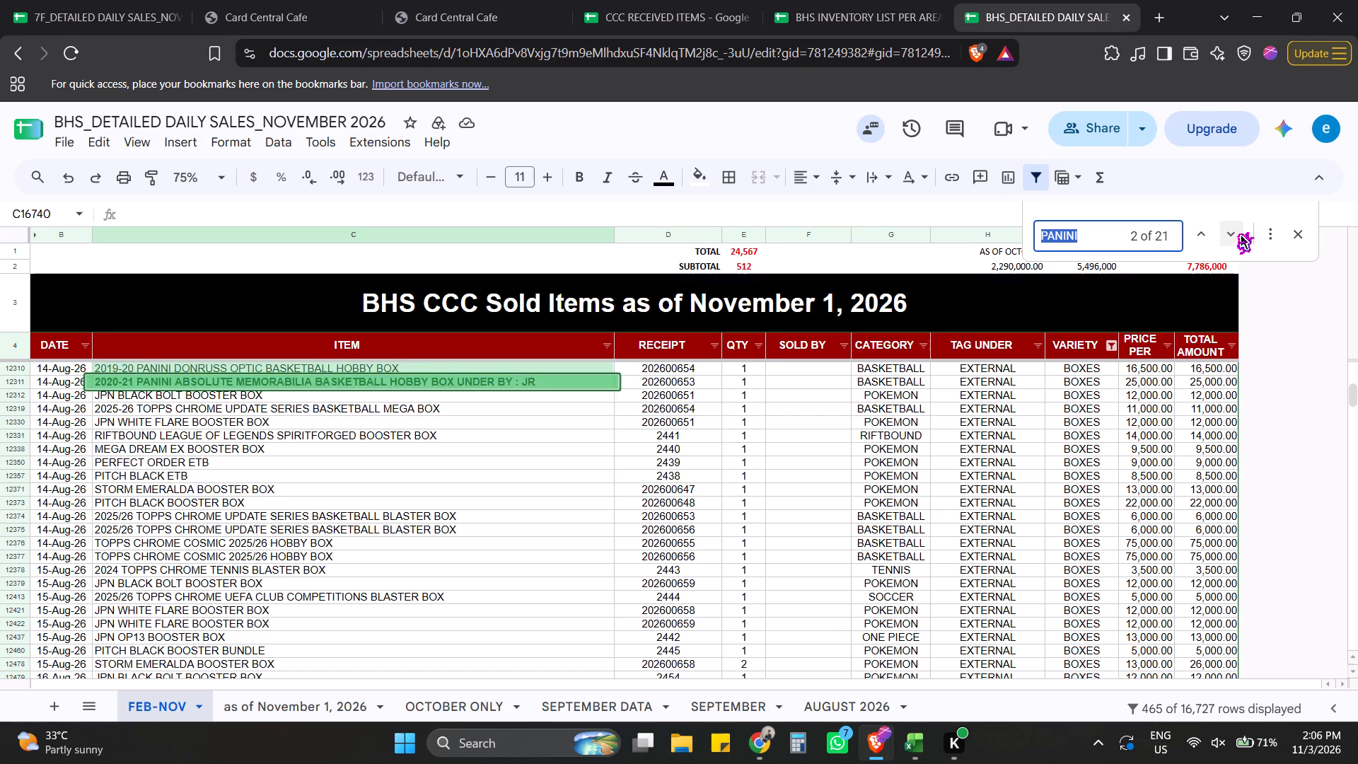
double_click(1202, 235)
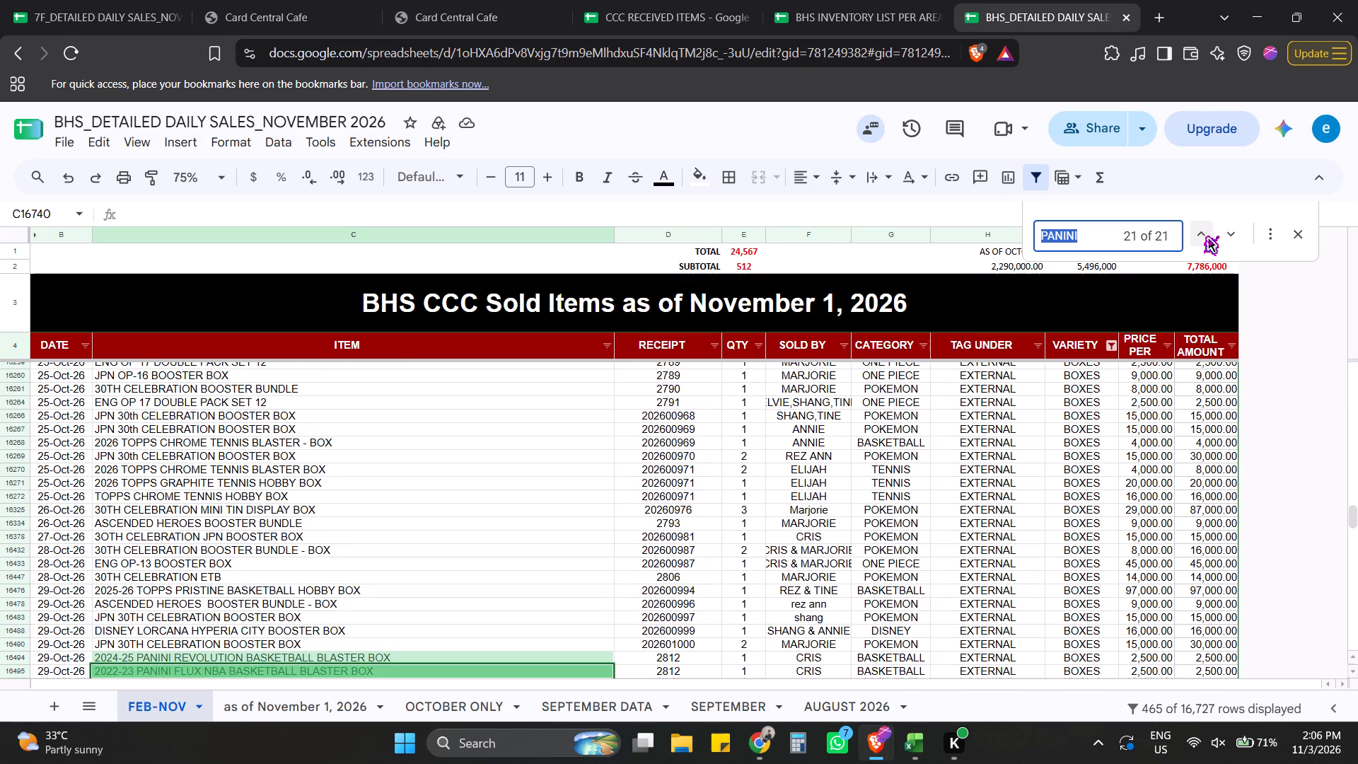
click(1202, 235)
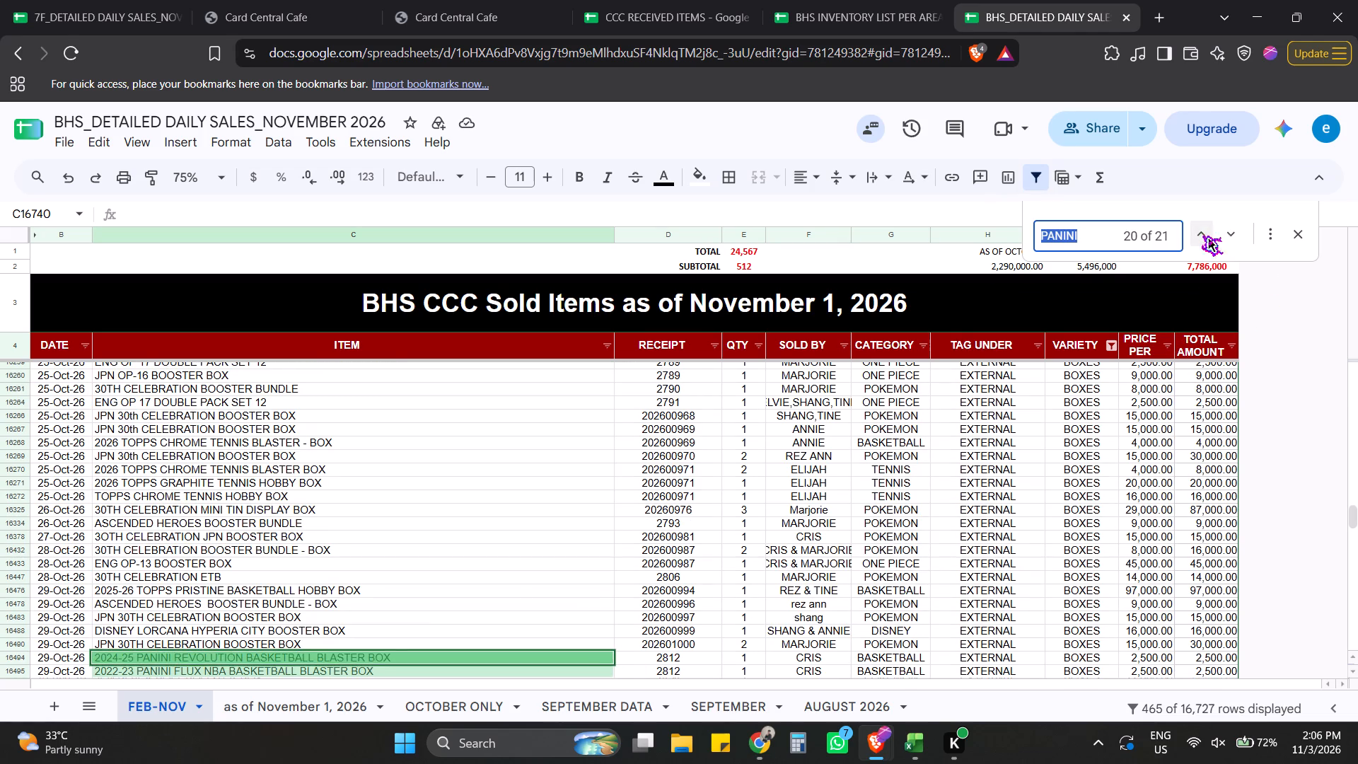
click(1202, 235)
click(1202, 235)
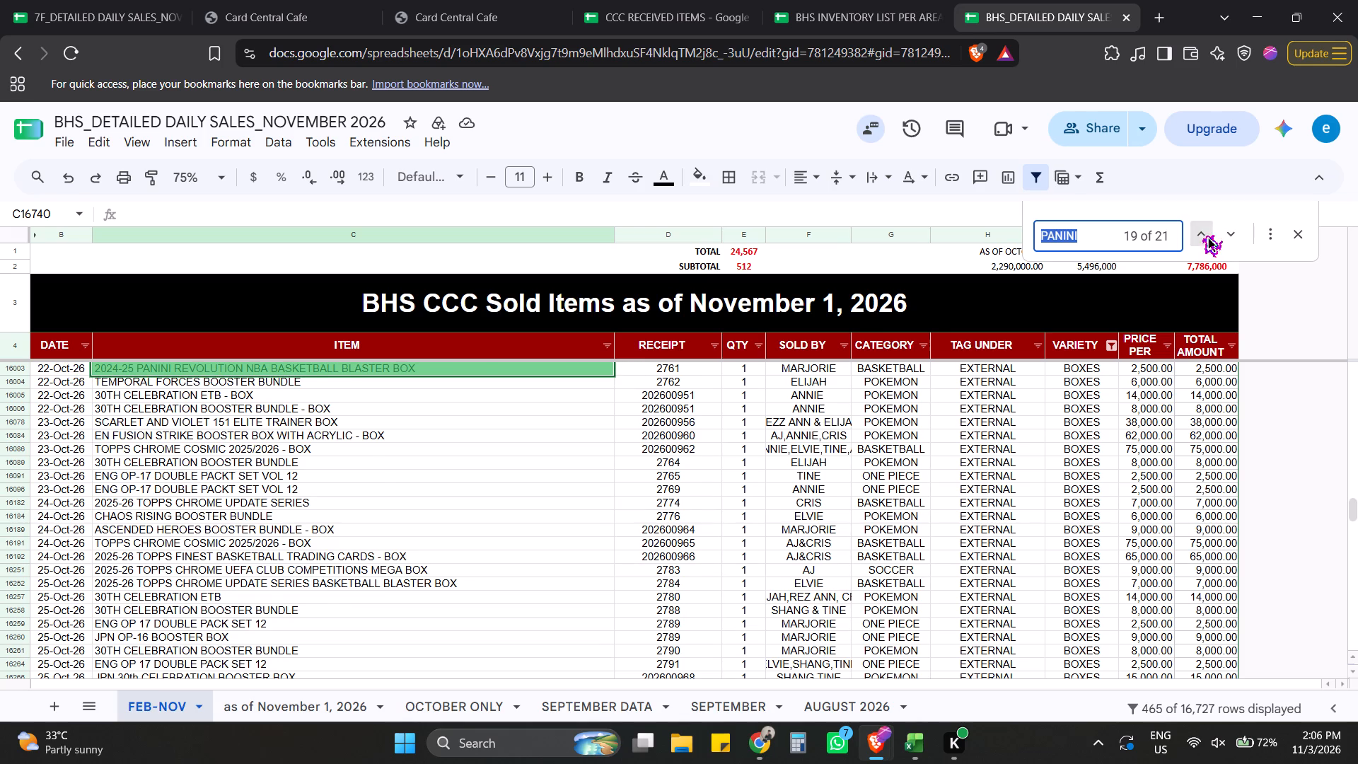
click(1202, 235)
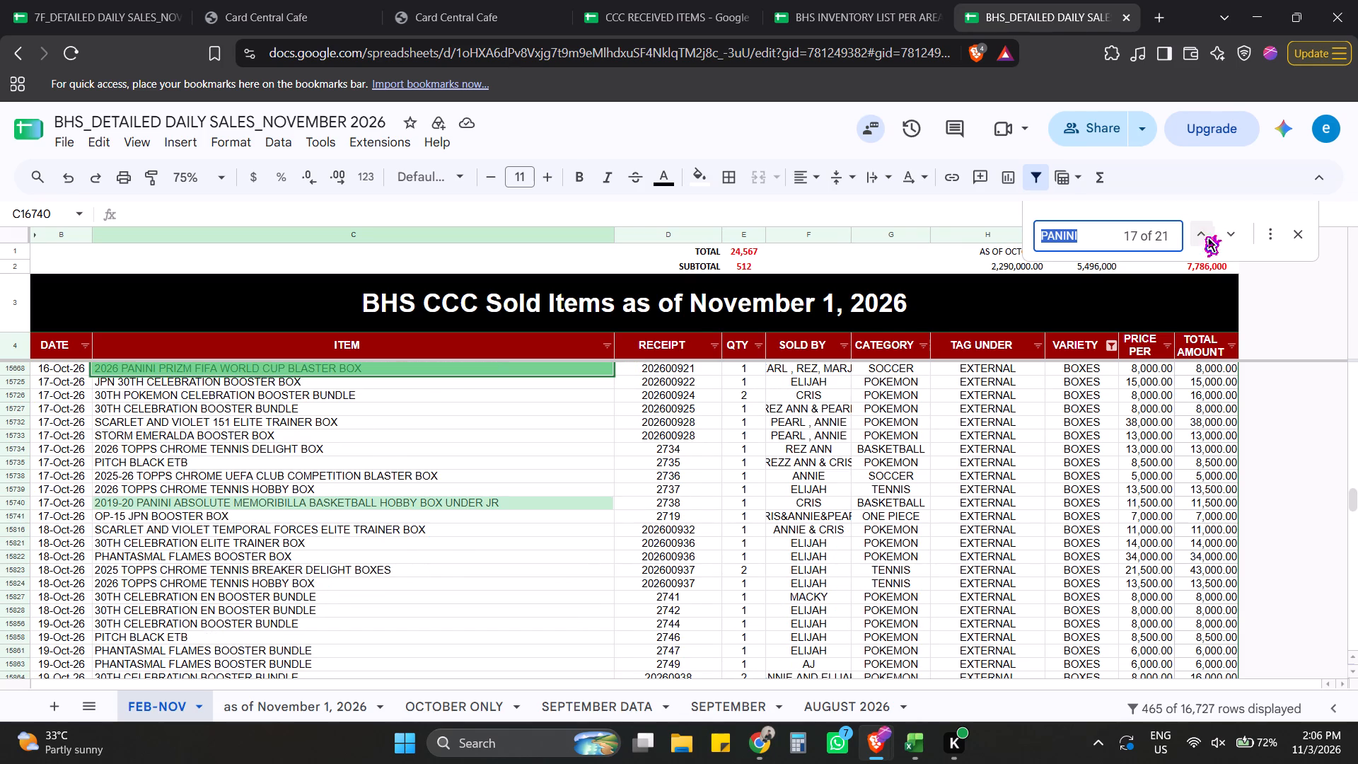
click(1202, 235)
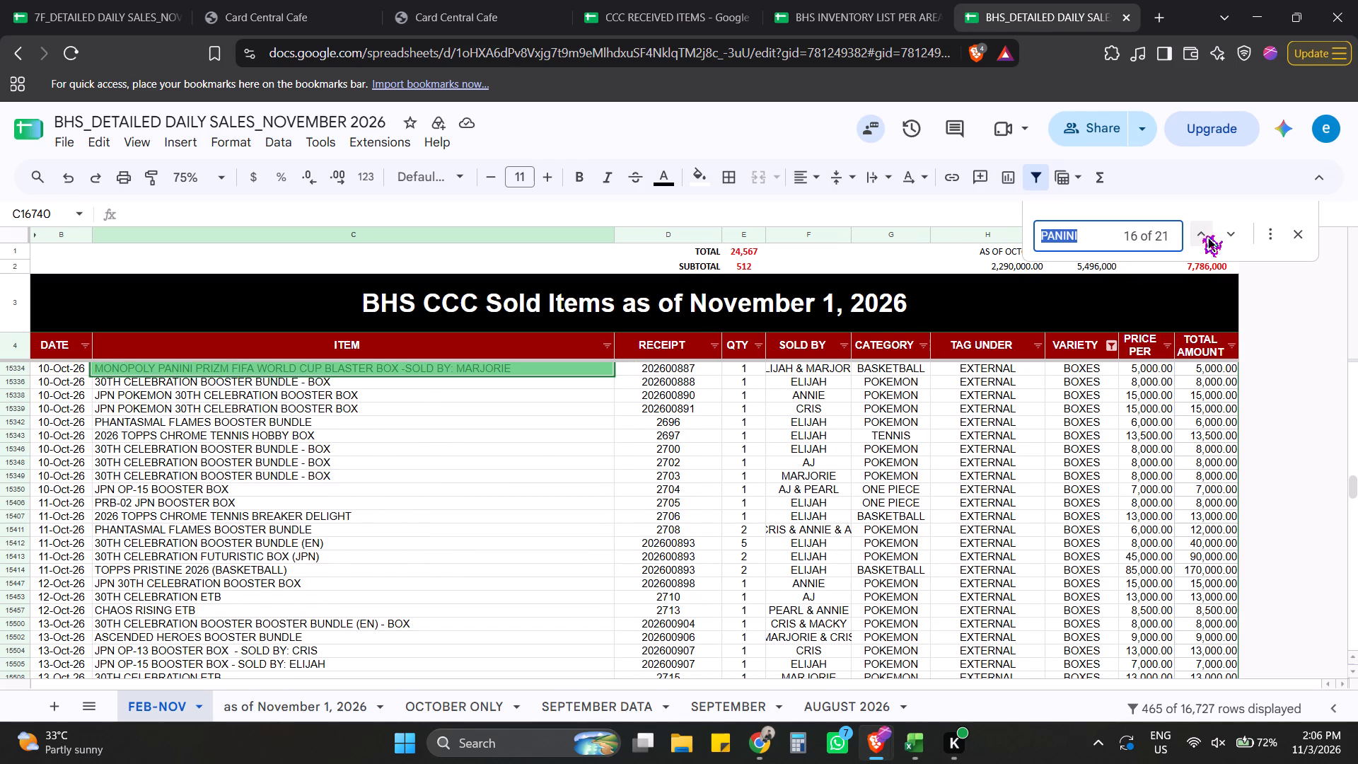
click(1202, 235)
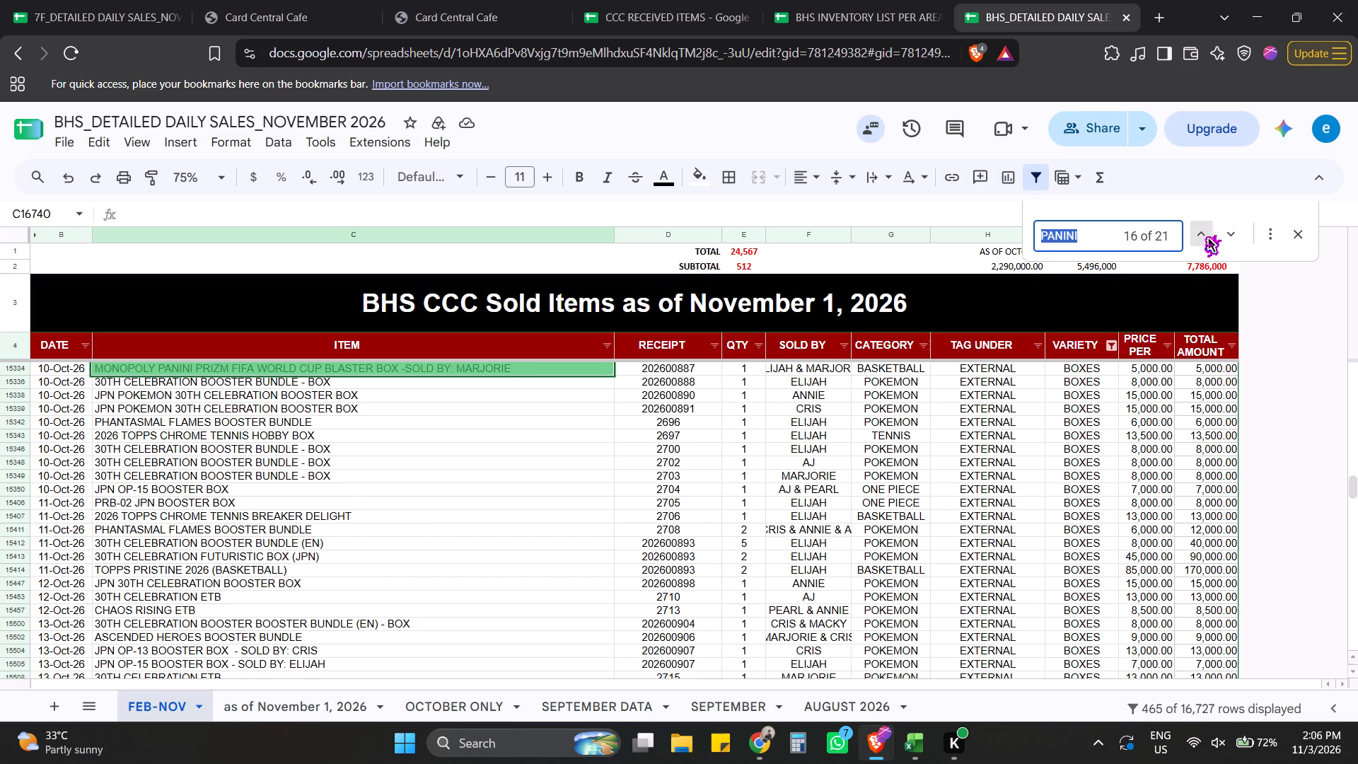
click(1202, 235)
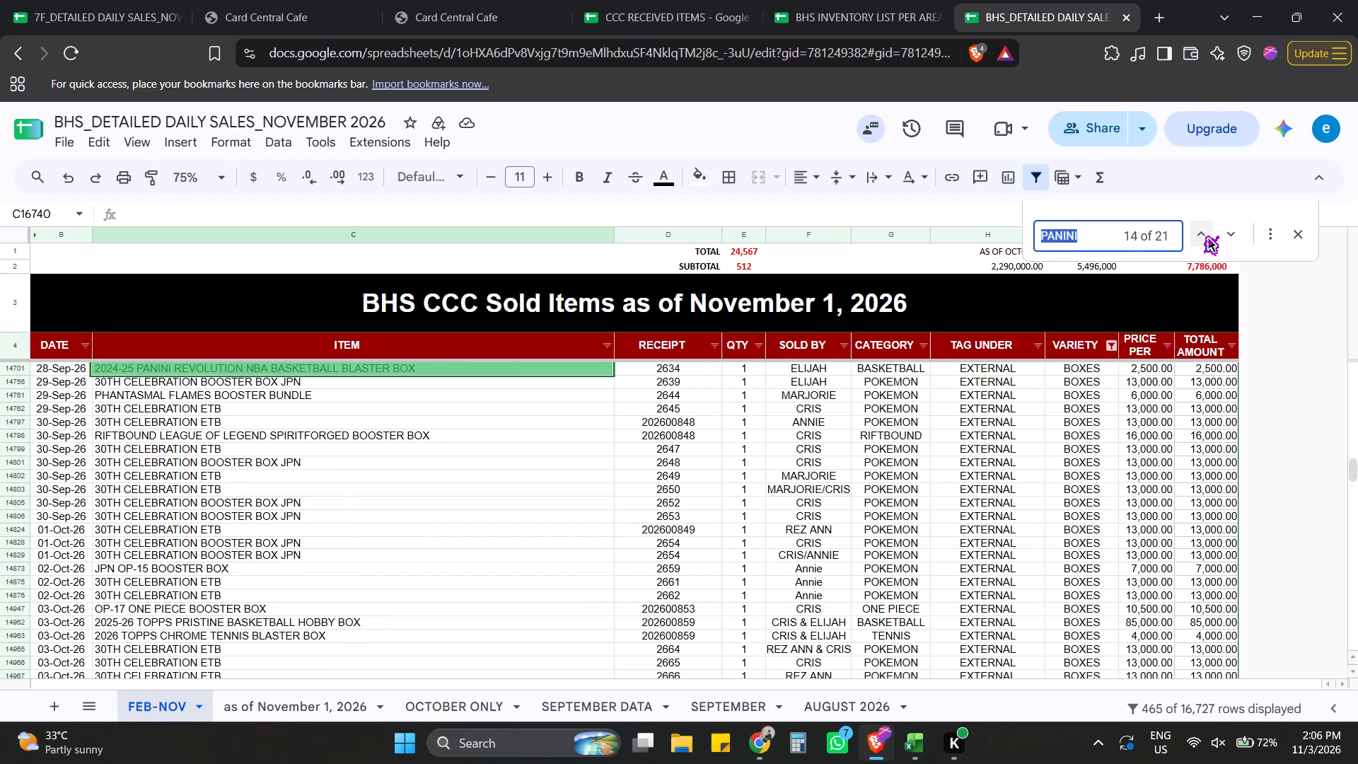
click(1202, 235)
click(1202, 235)
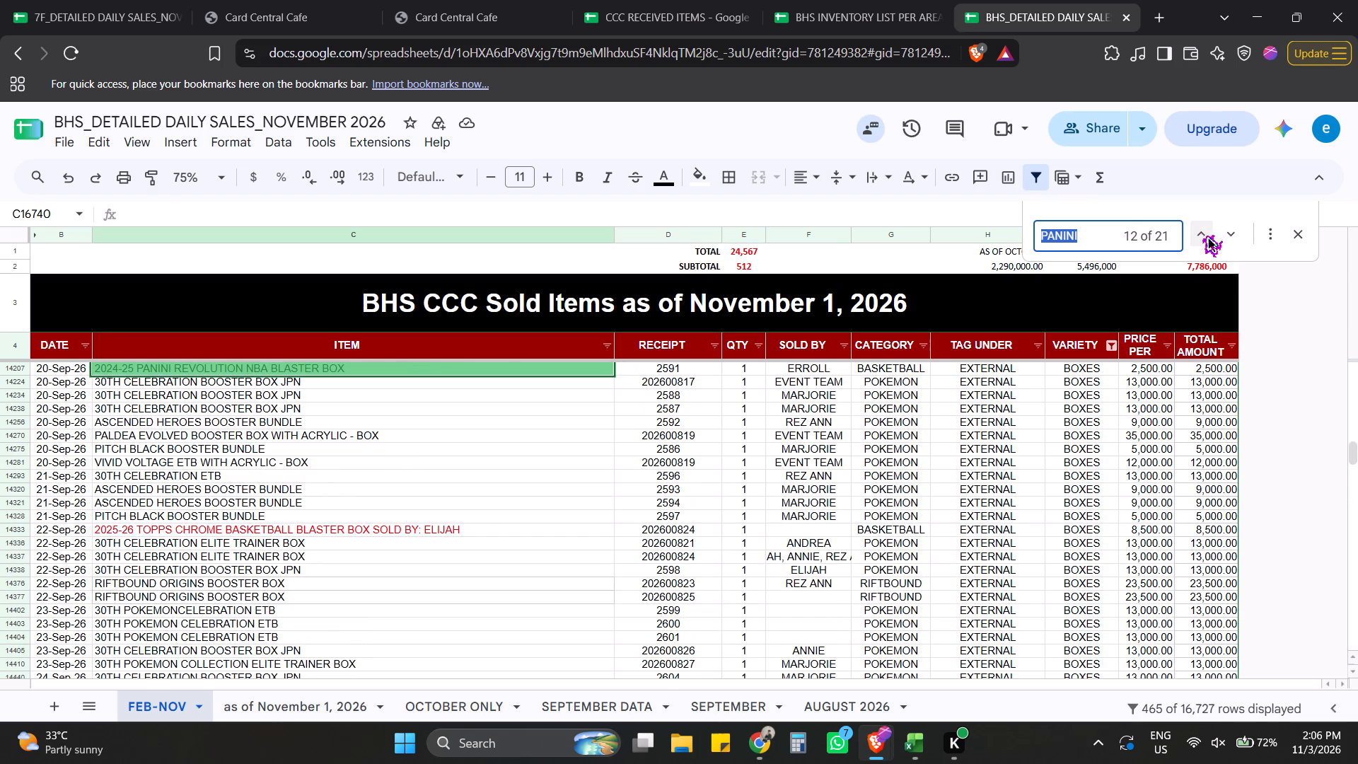
click(1202, 235)
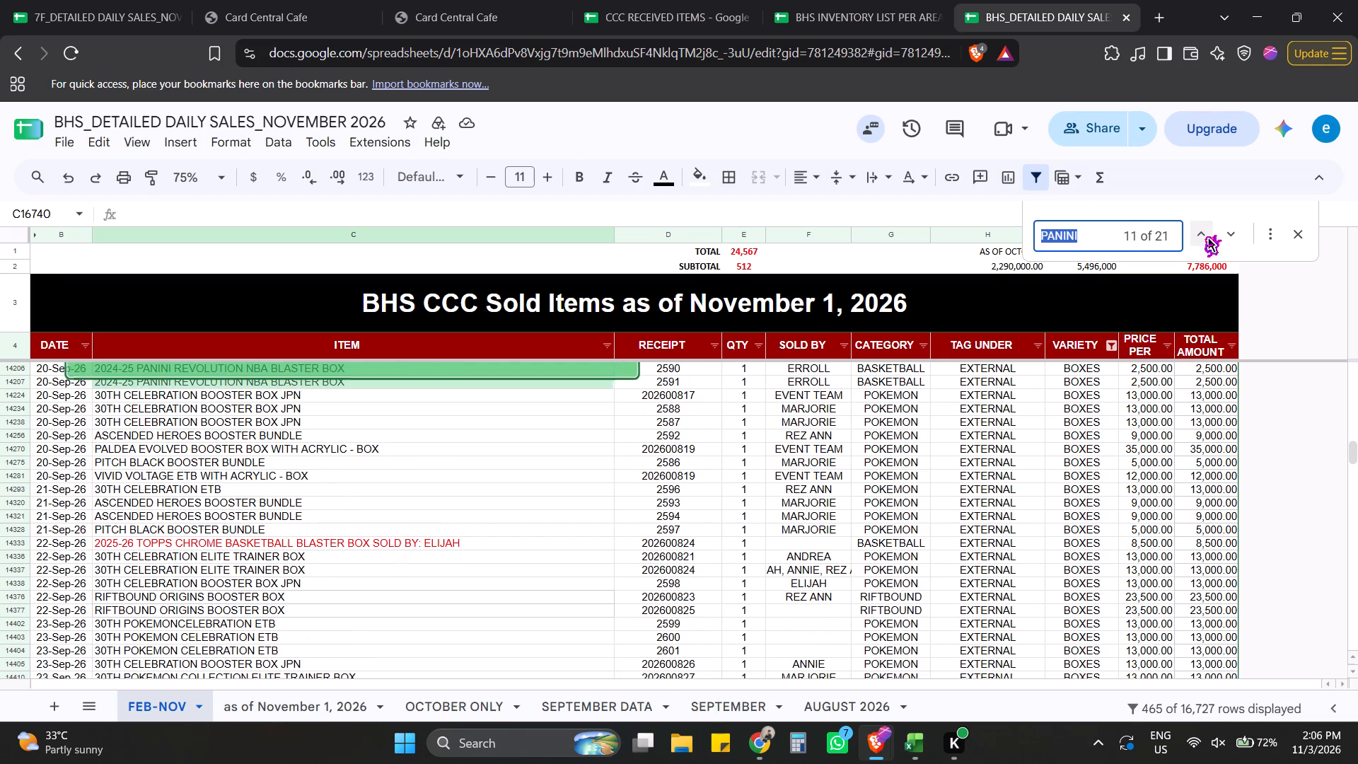
click(1202, 235)
click(1202, 235)
click(1202, 235)
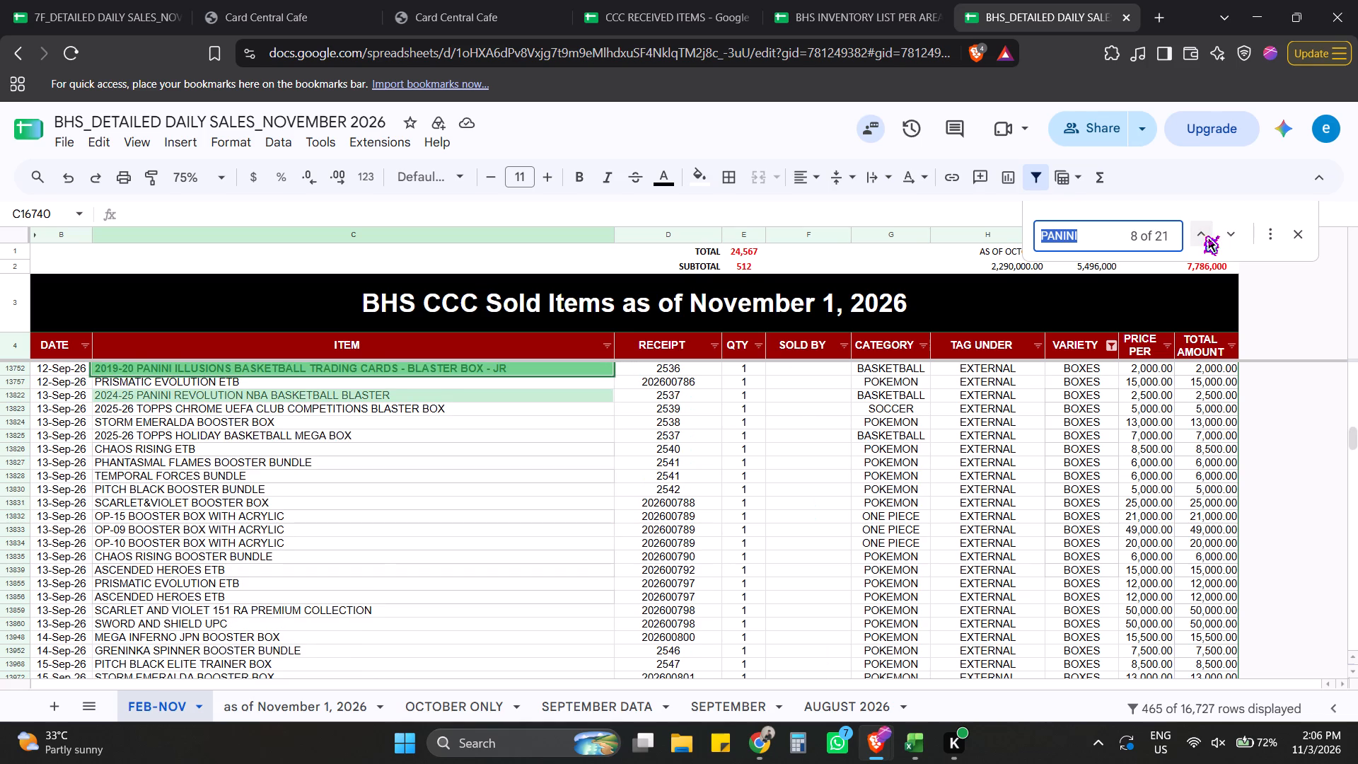
click(1202, 235)
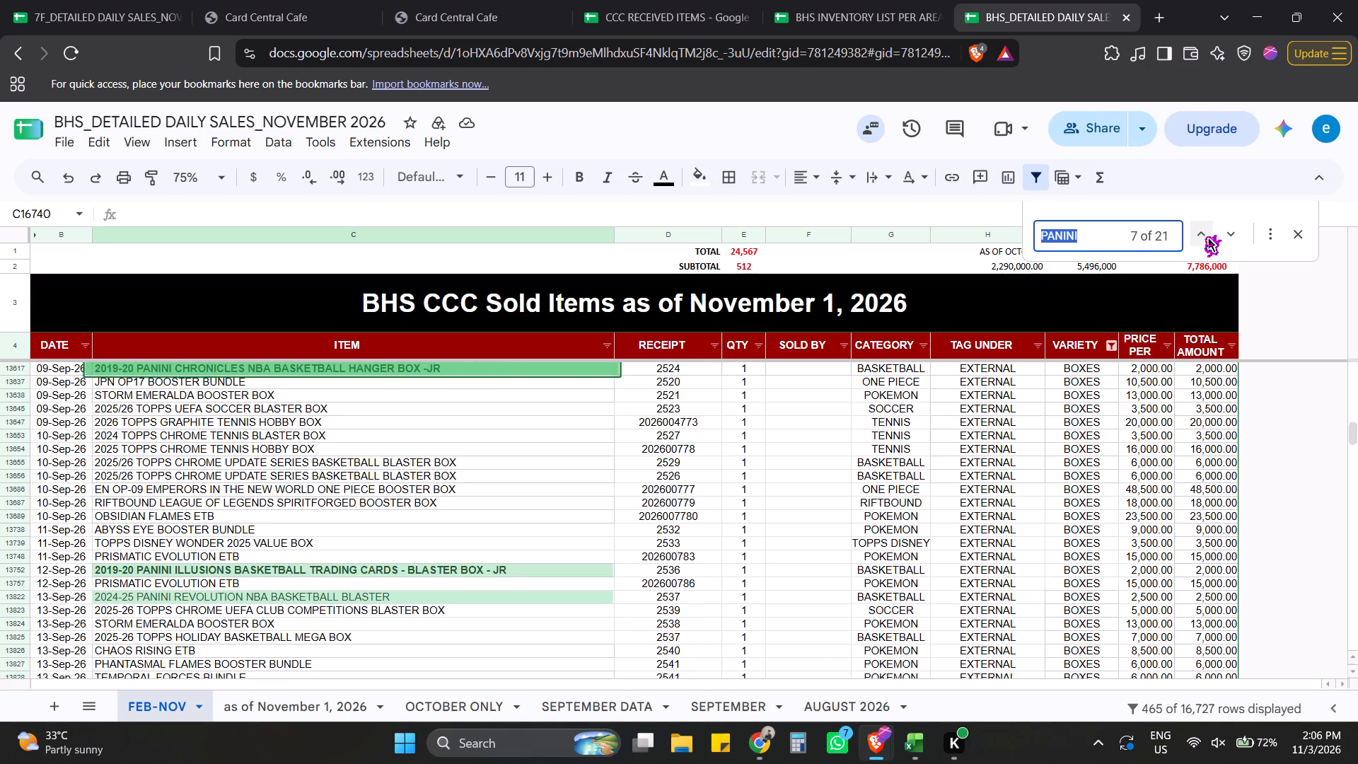
click(1202, 235)
click(1202, 235)
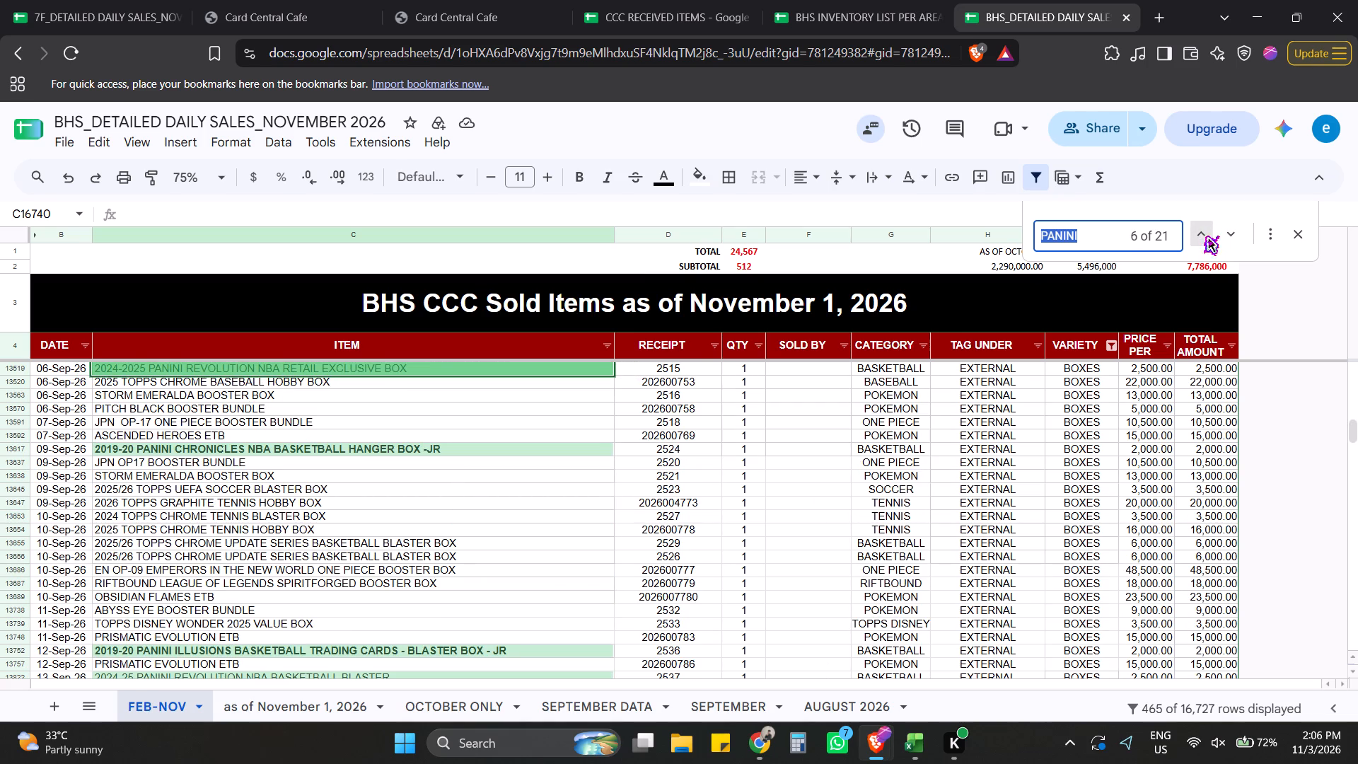
click(1202, 235)
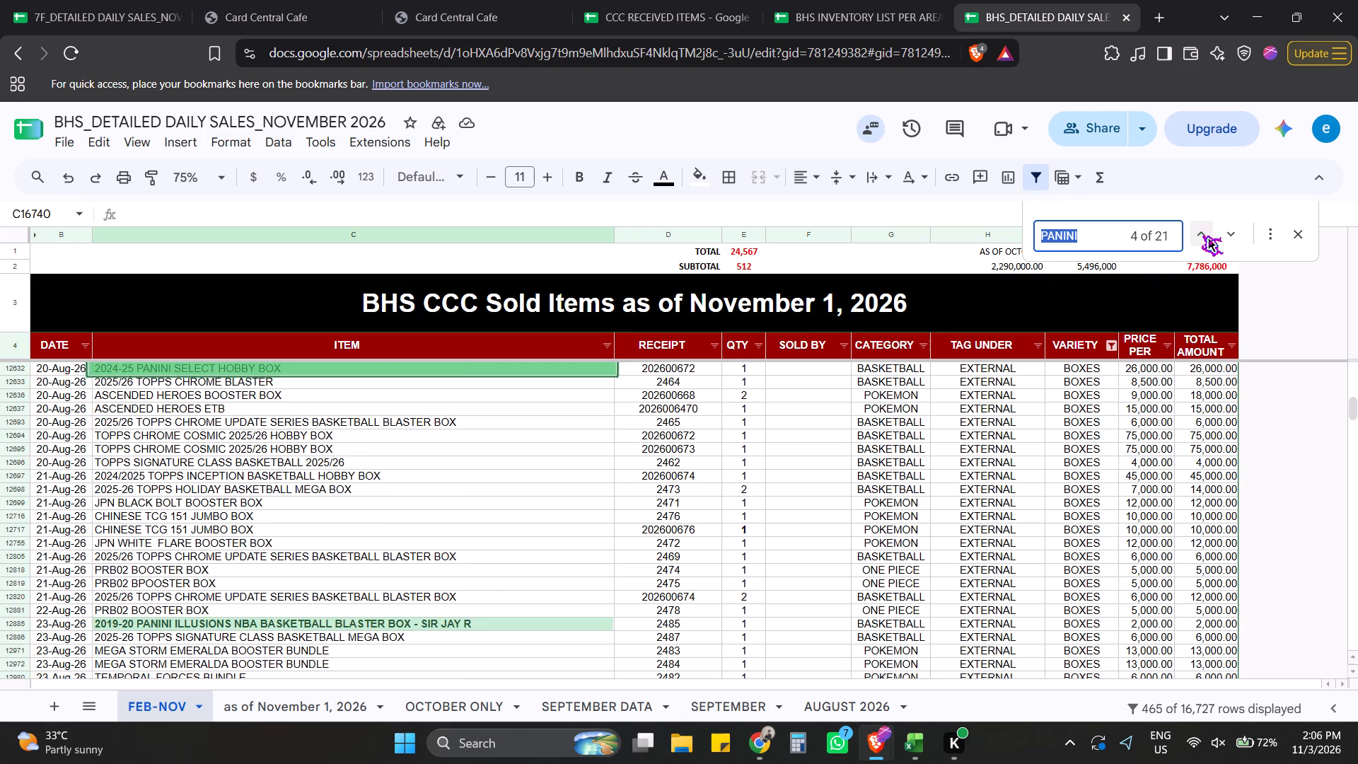
click(1202, 235)
click(1202, 235)
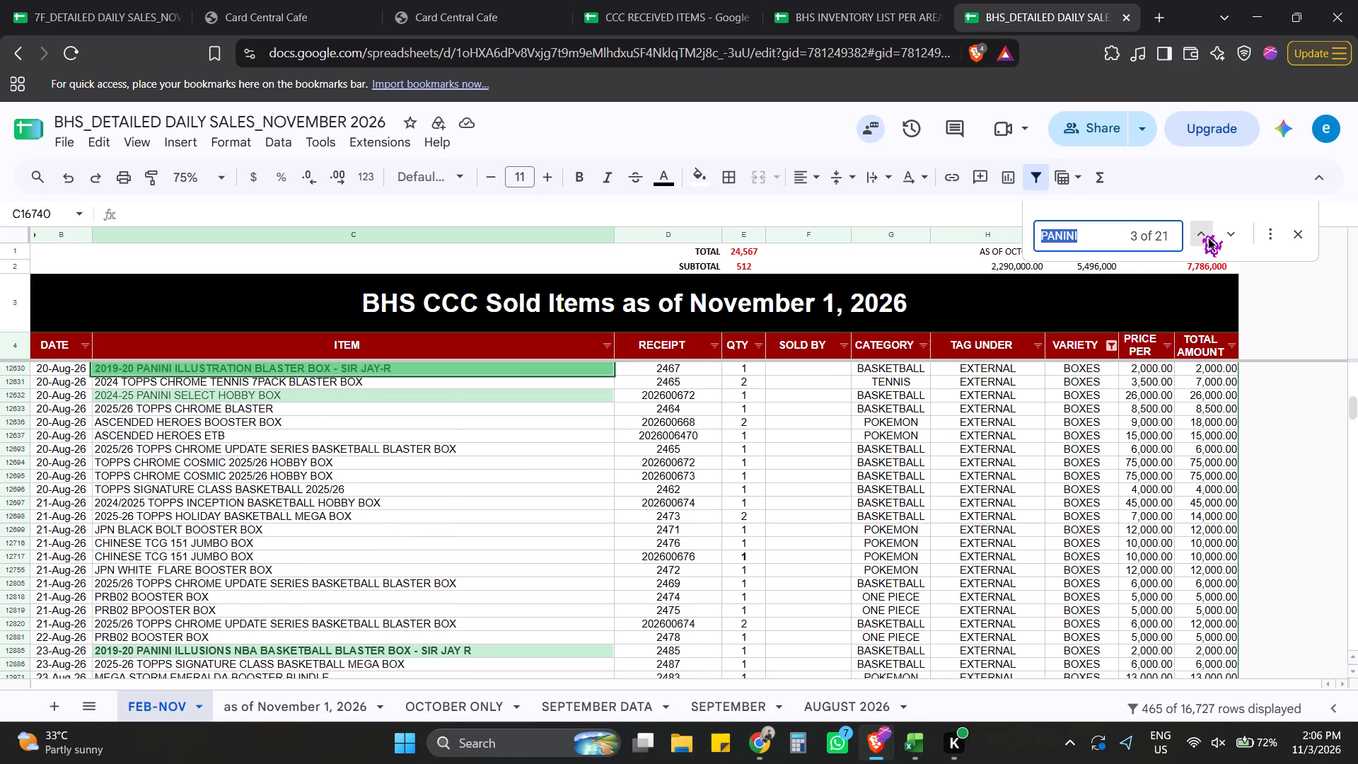
click(1202, 235)
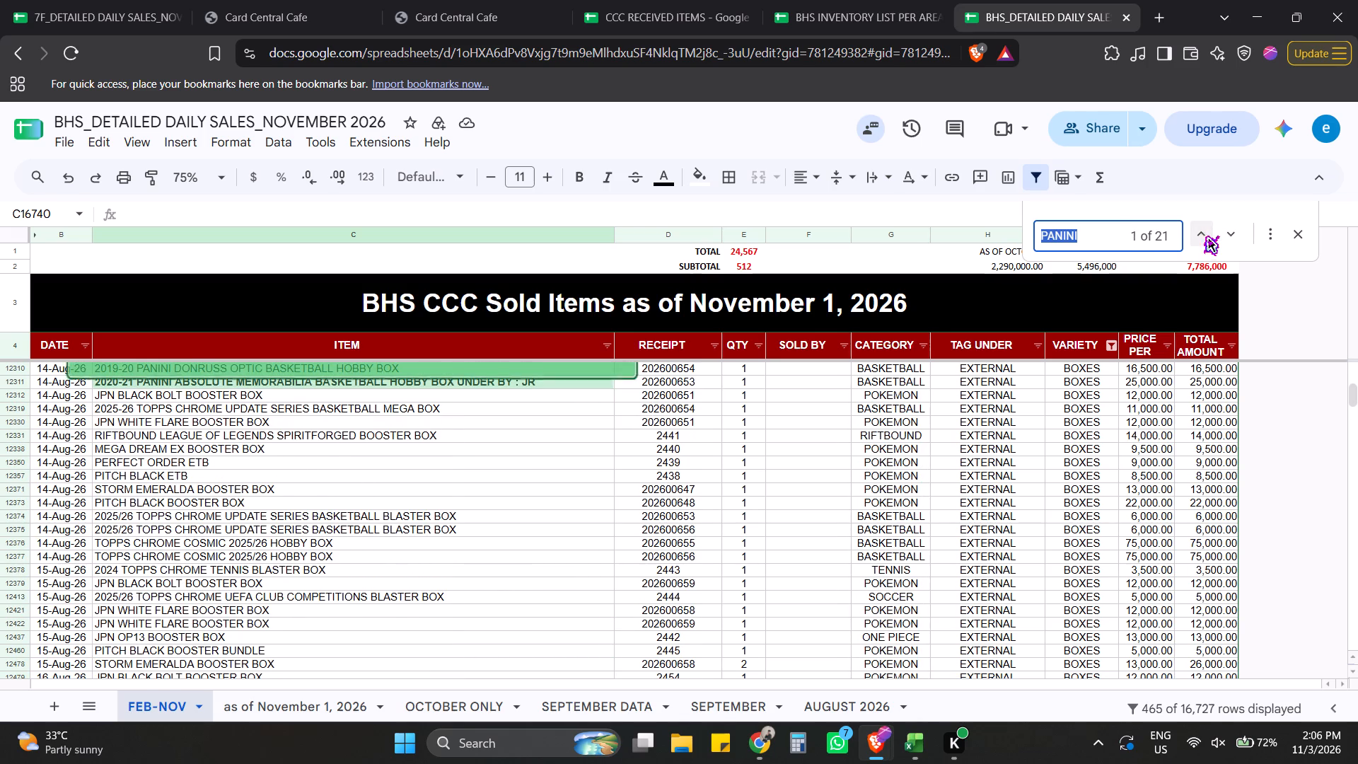
click(1224, 239)
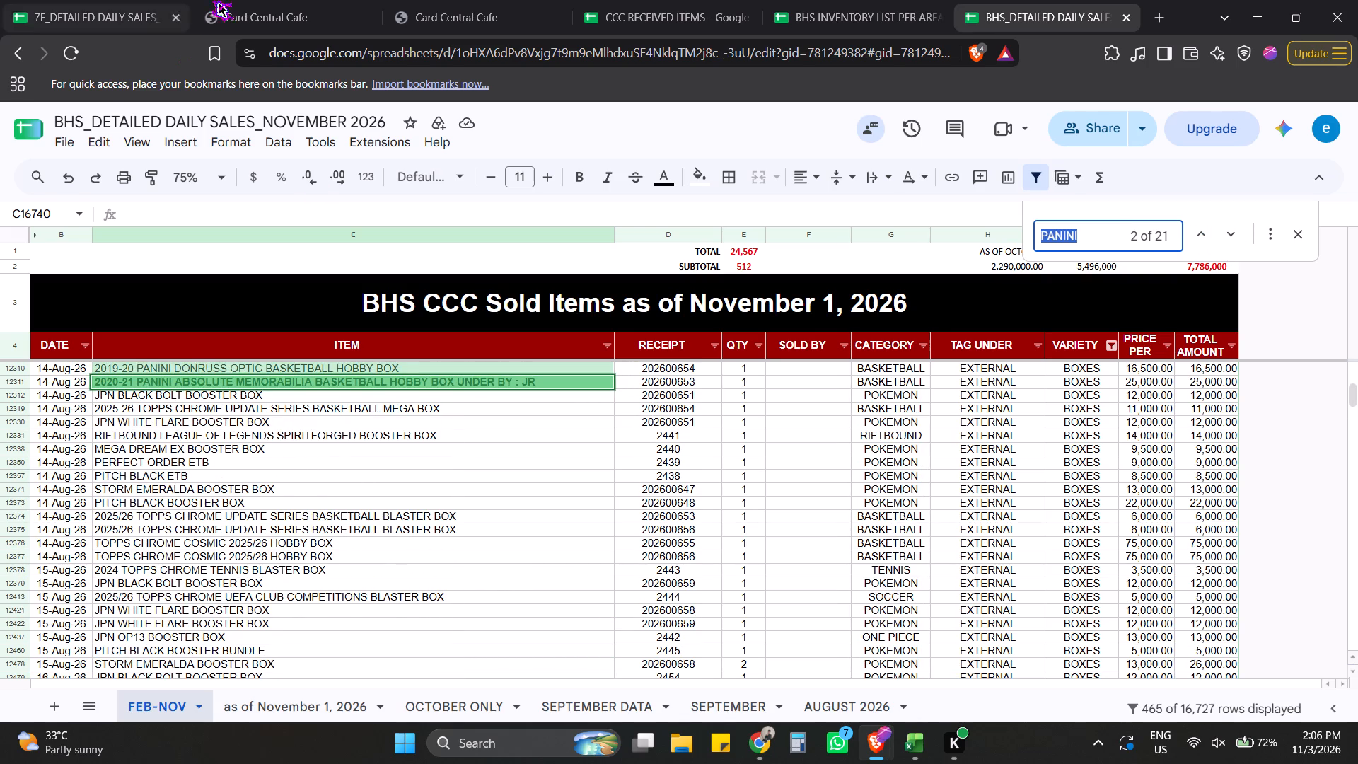
Recheck the BHS inventory's 2019-20 PANINI MOSAIC BASKETBALL BOX against the 7F masterlist's MOSAIC 19-20 NBA TRADING CARD BOX.
key(alt+Tab)
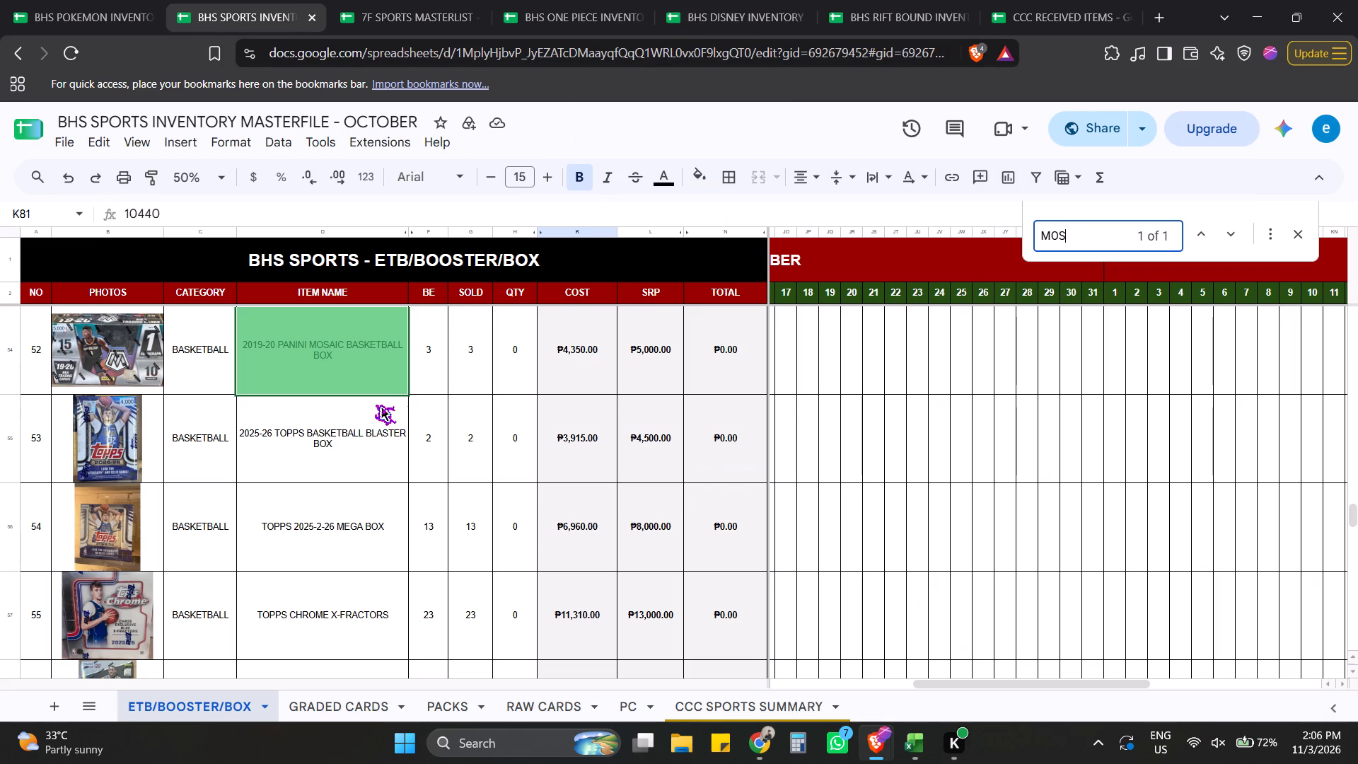
click(431, 18)
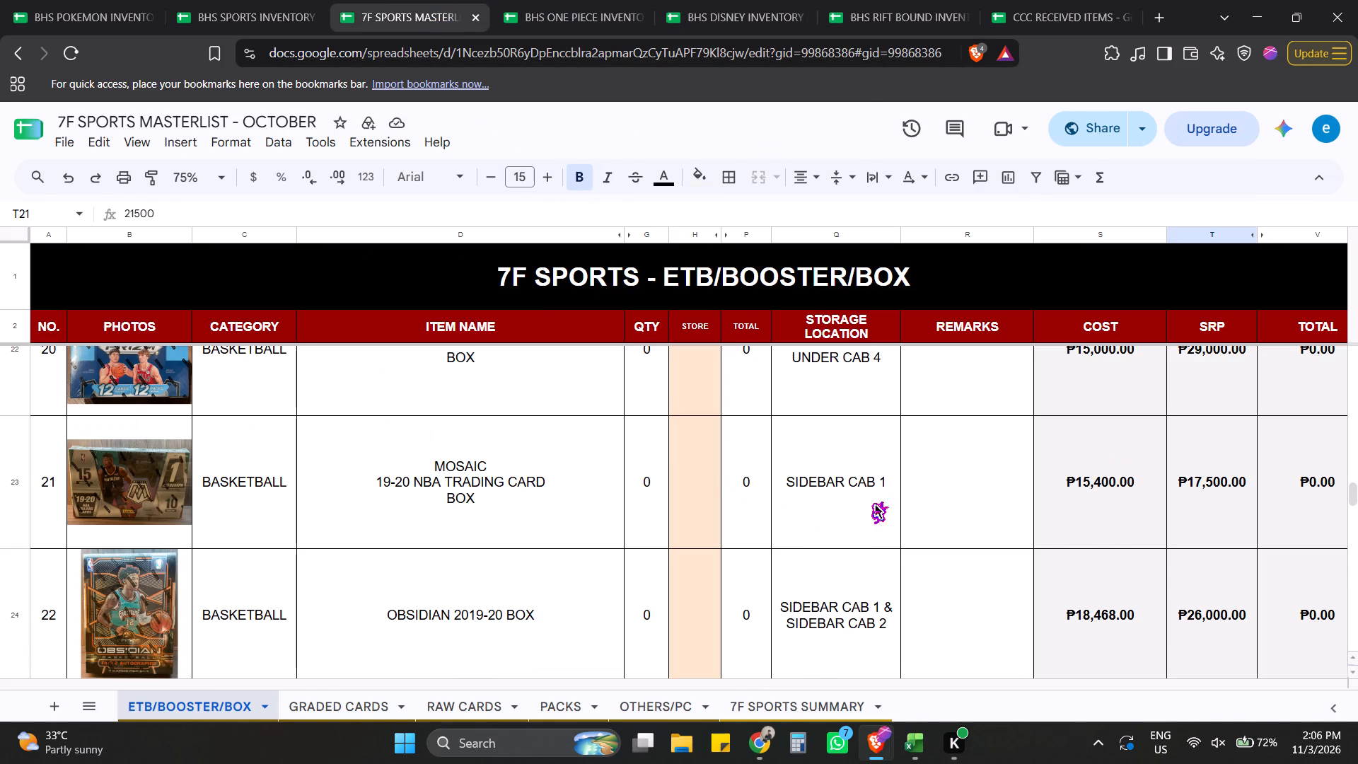
scroll(574, 499, down, 3)
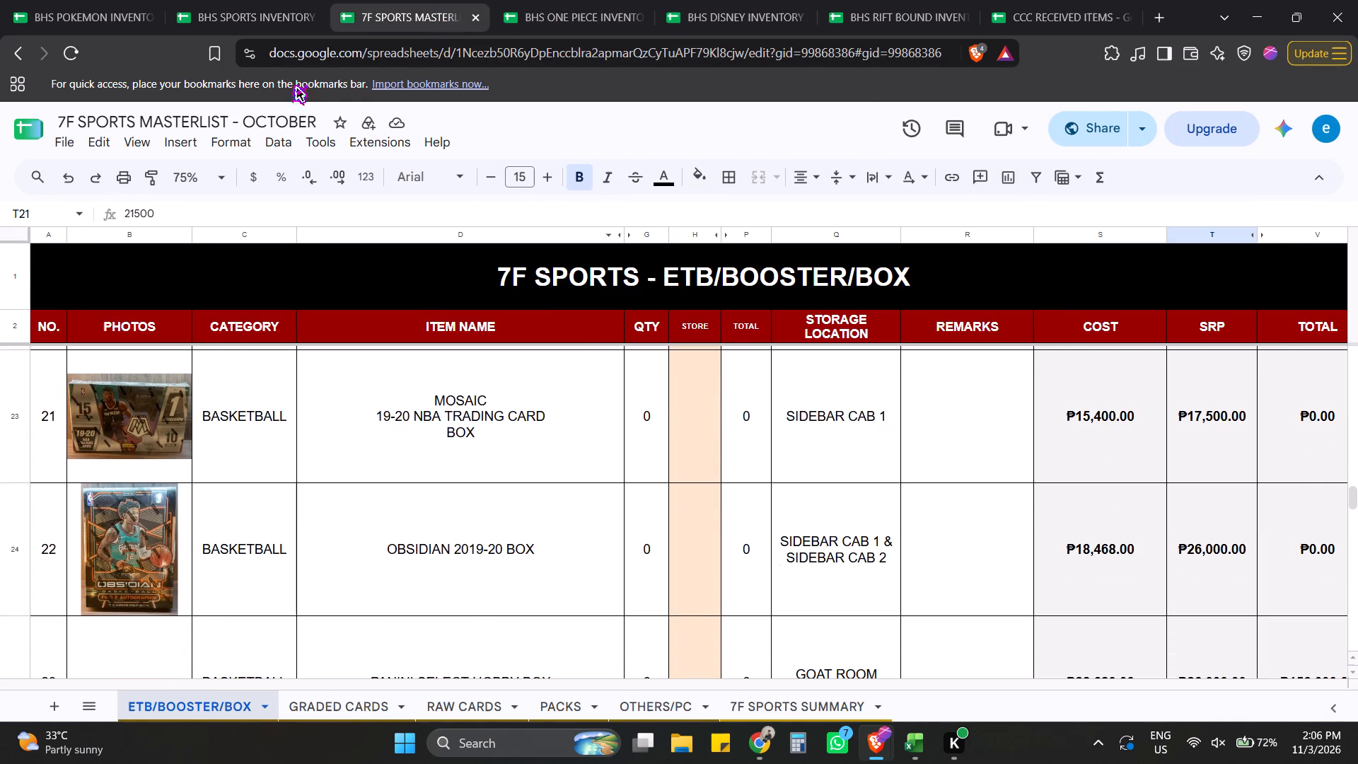
click(228, 0)
click(476, 375)
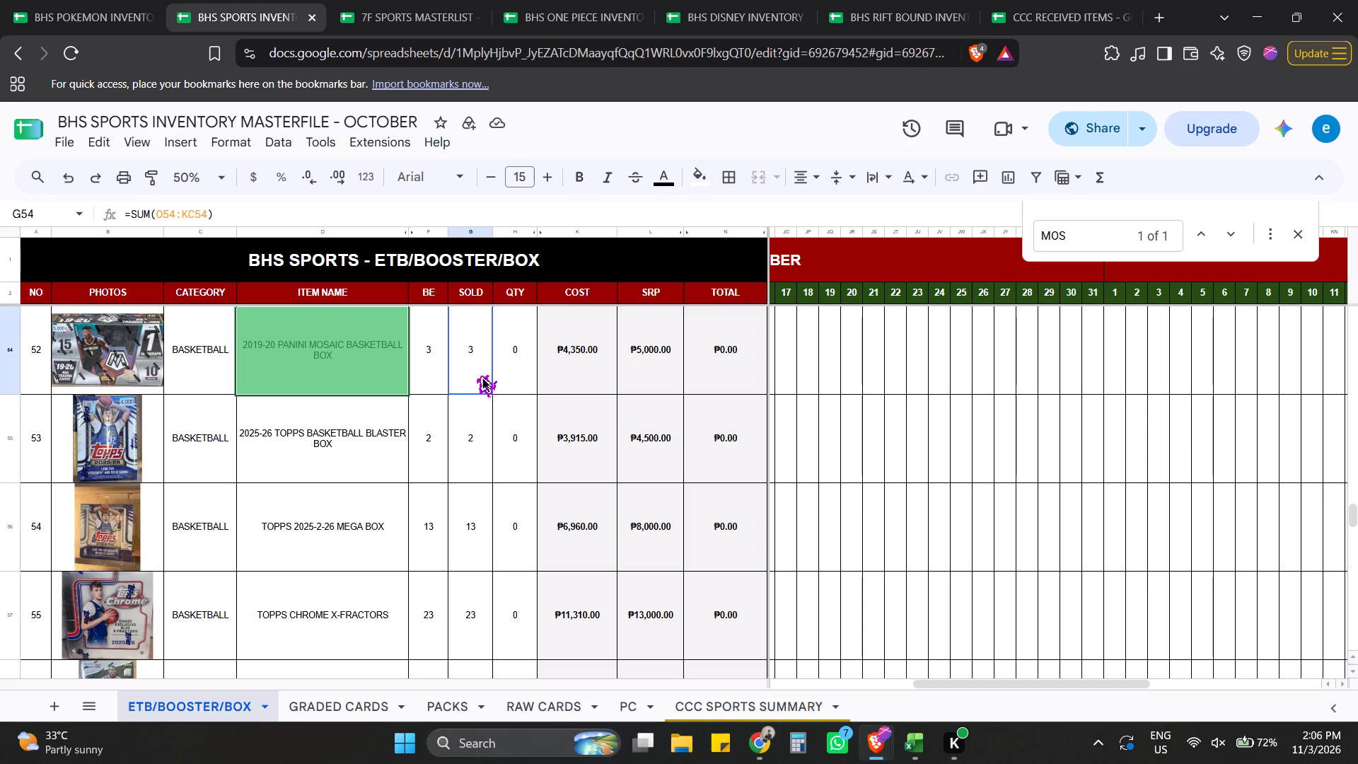
click(383, 0)
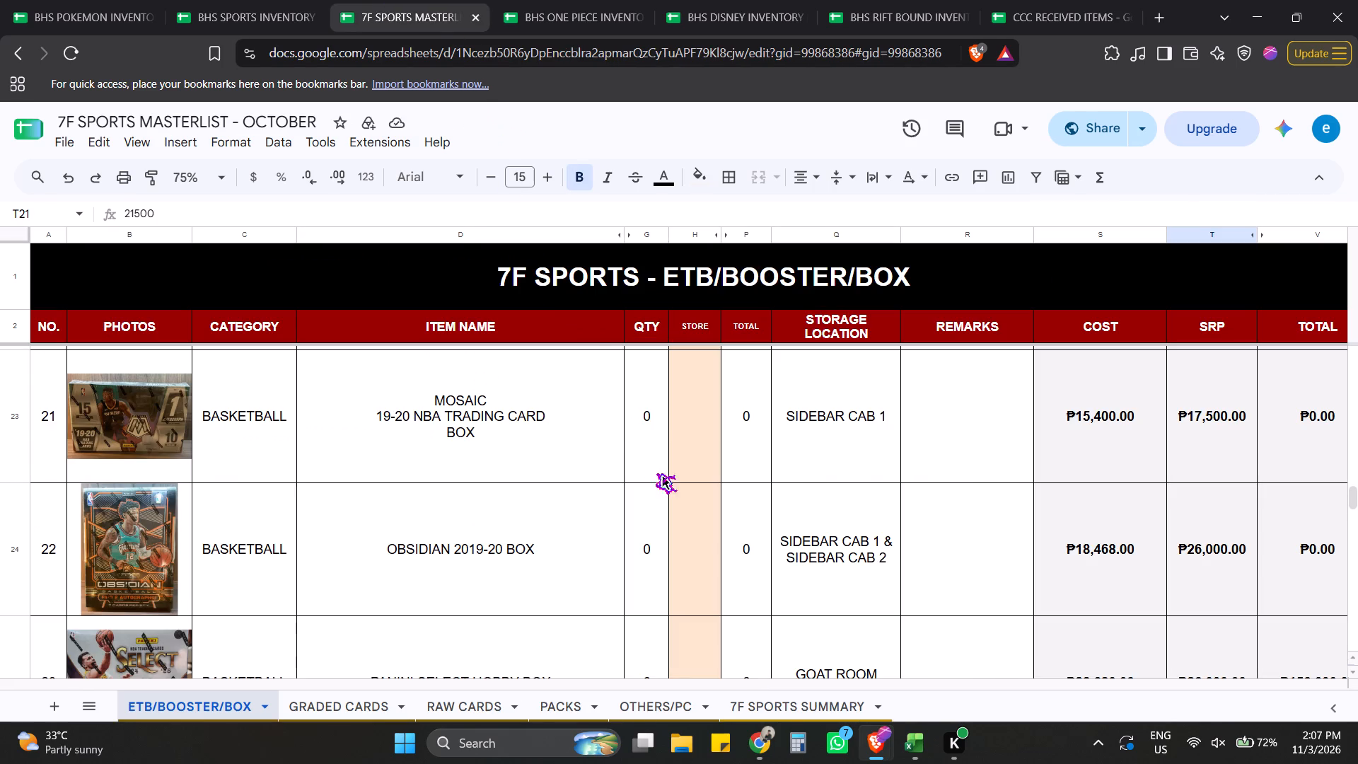
Review the 7F masterlist rows from OBSIDIAN 2019-20 BOX through 2025-26 TOPPS HOLIDAY MEGA BOX, including quantity, cost and SRP.
scroll(656, 473, down, 5)
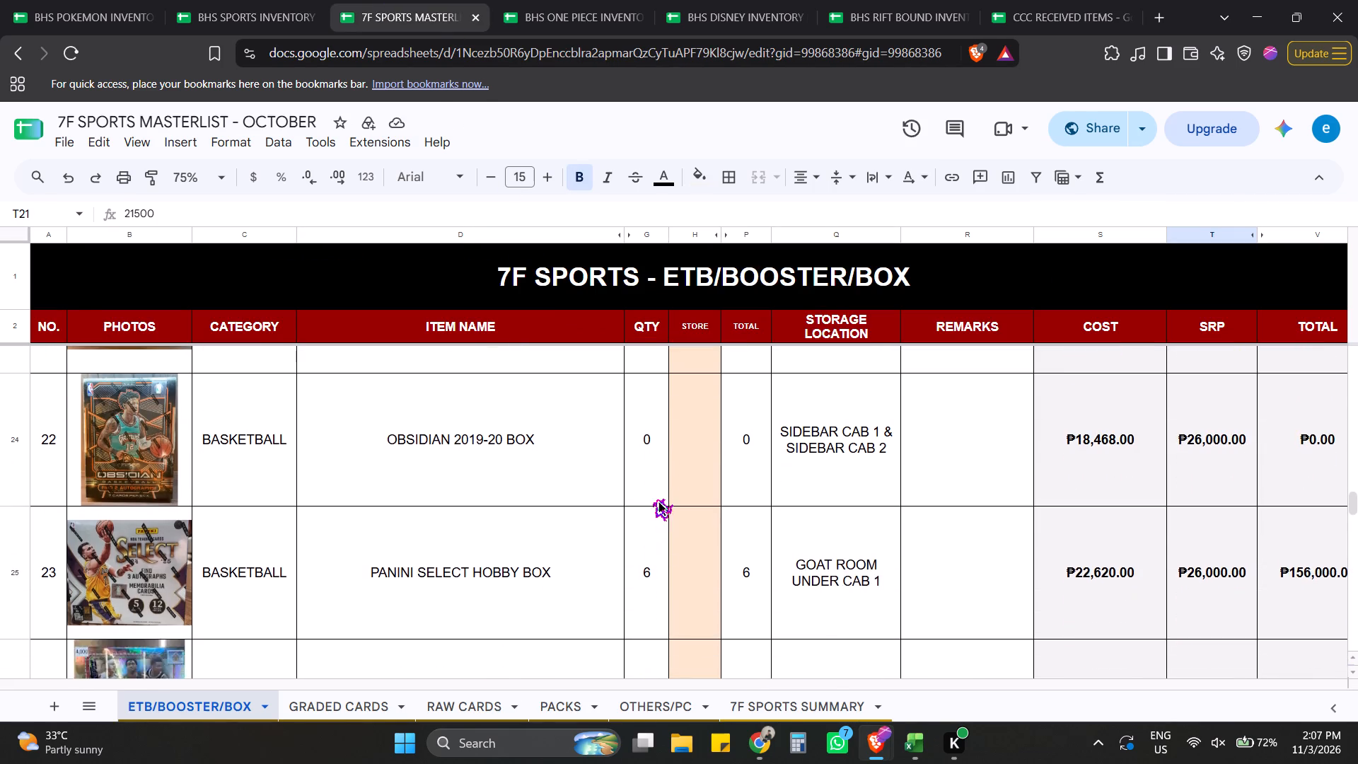
scroll(652, 494, up, 5)
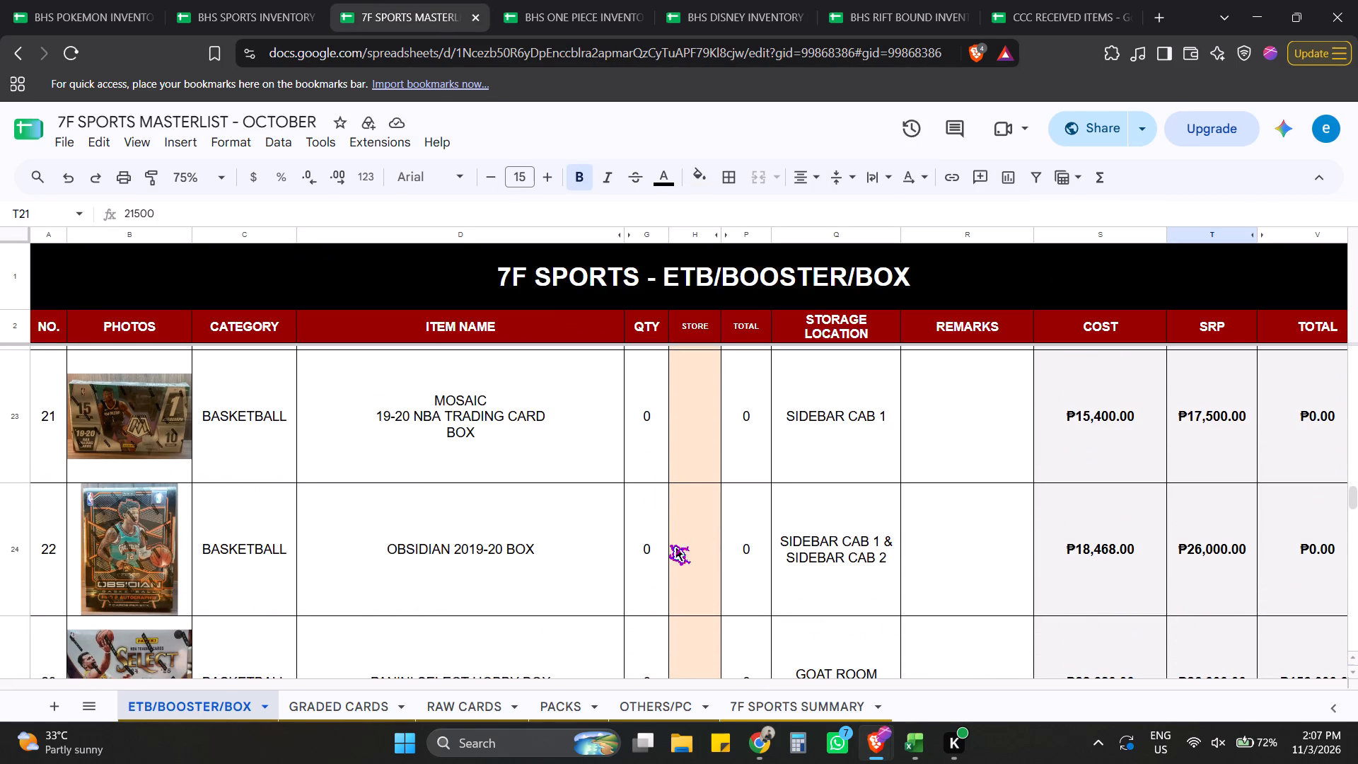
scroll(666, 569, down, 2)
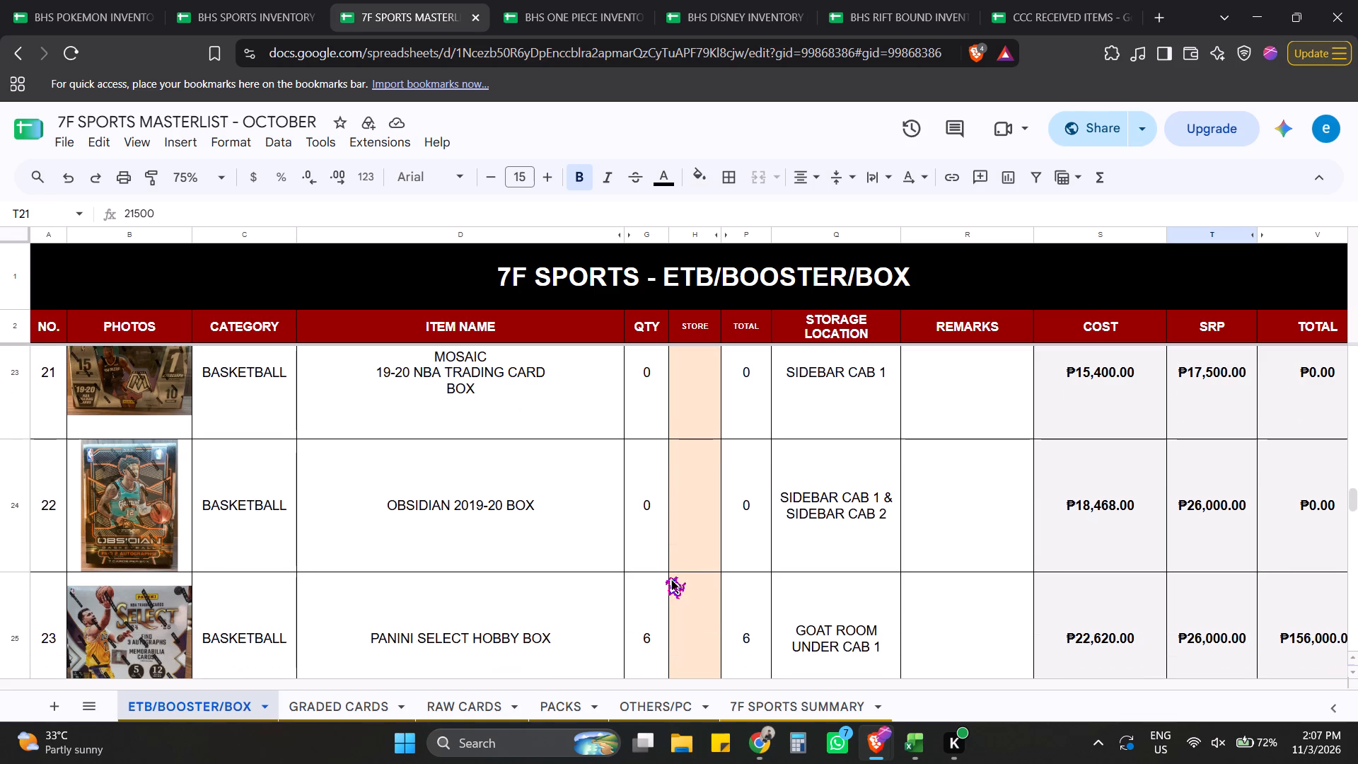
scroll(665, 577, down, 3)
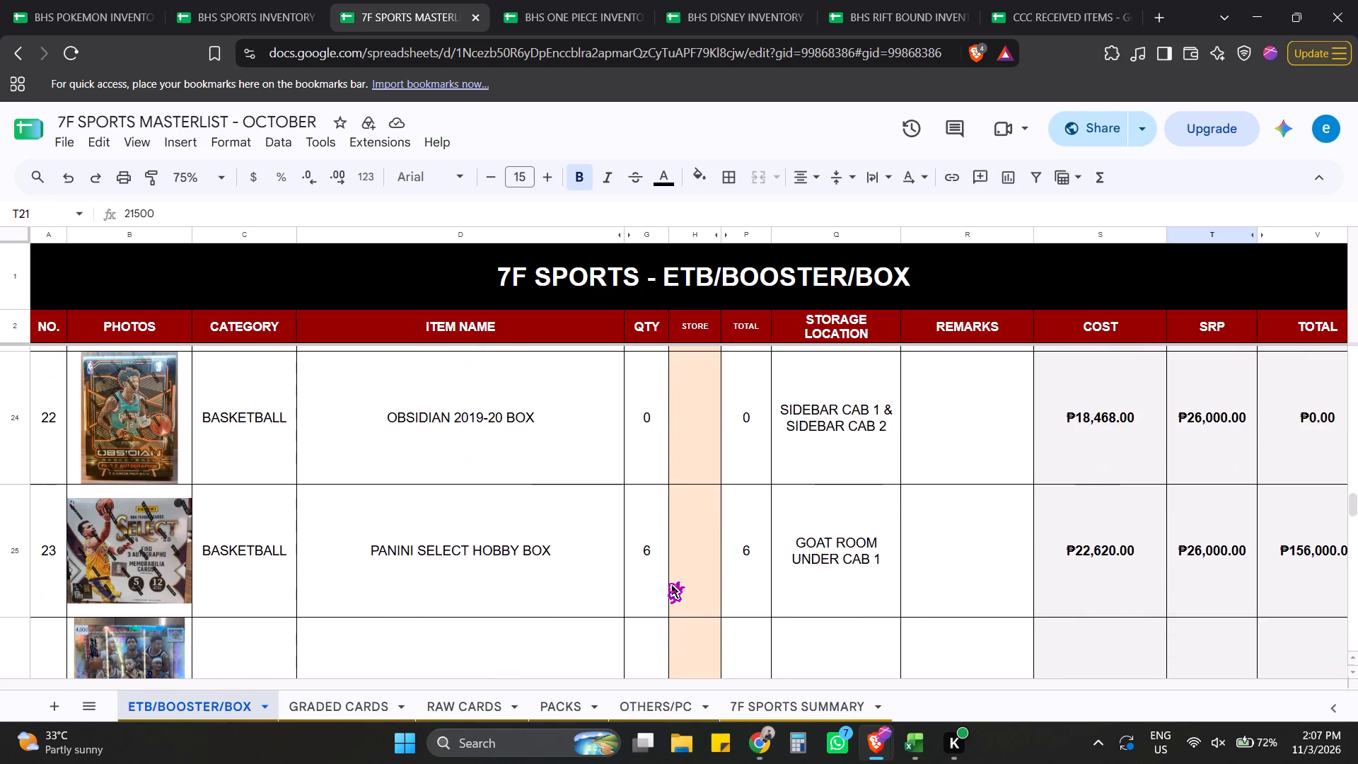
scroll(665, 581, down, 3)
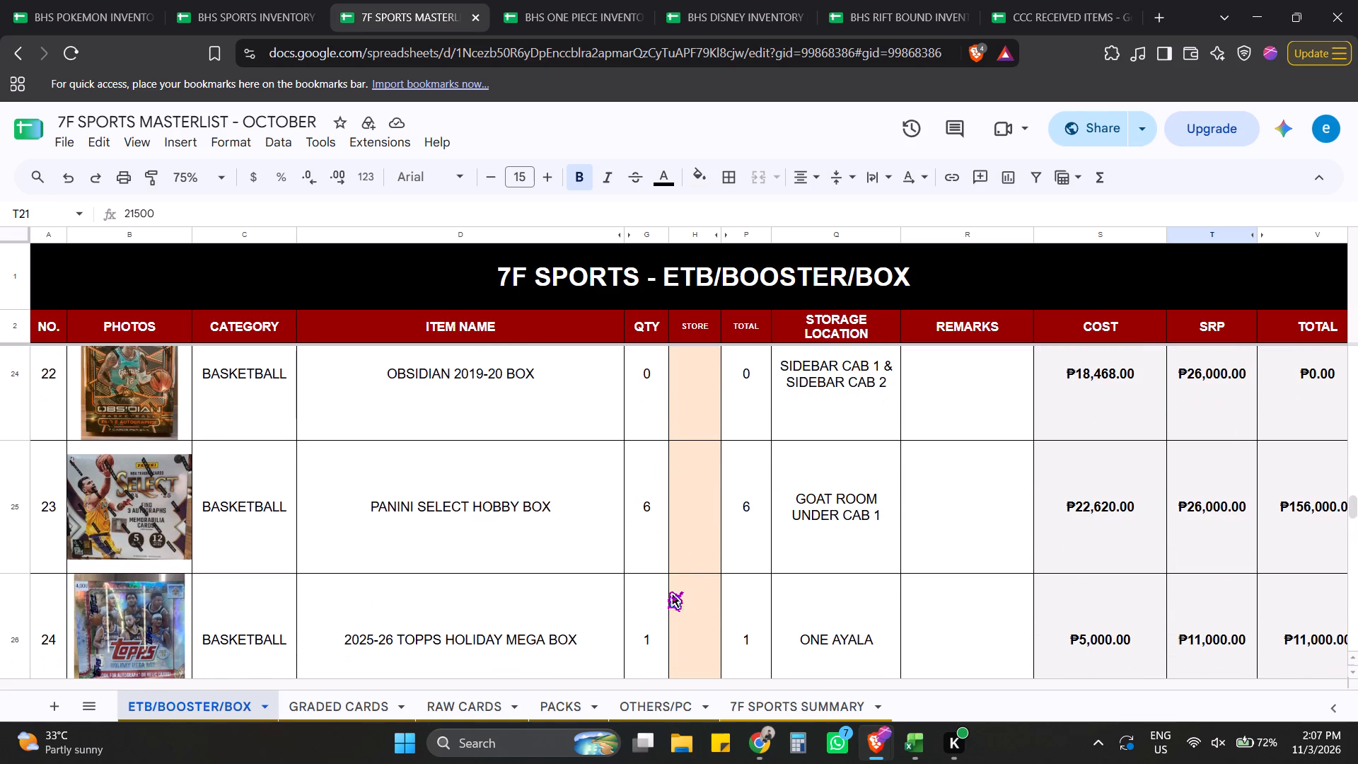
scroll(666, 591, down, 2)
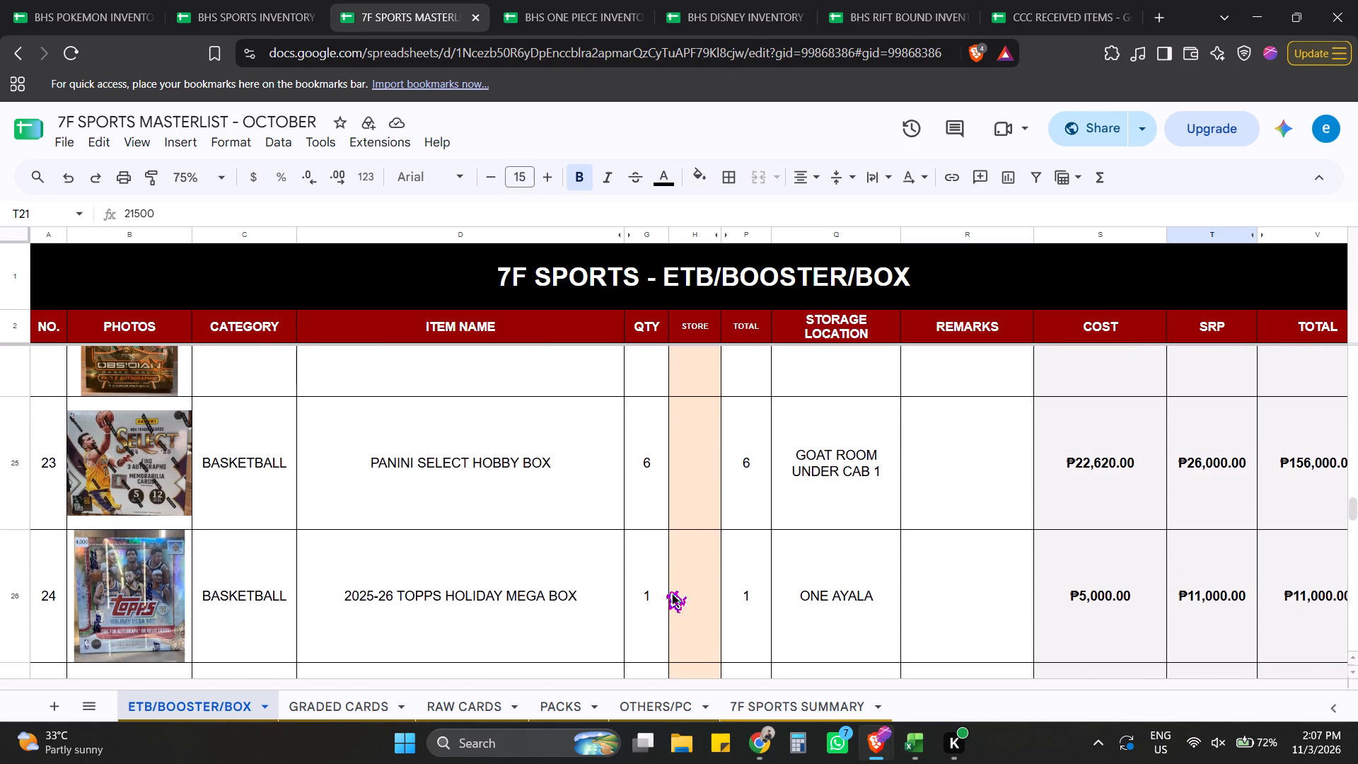
Search the BHS sports inventory for SELEC and compare with the masterlist's PANINI SELECT HOBBY BOX row.
click(261, 0)
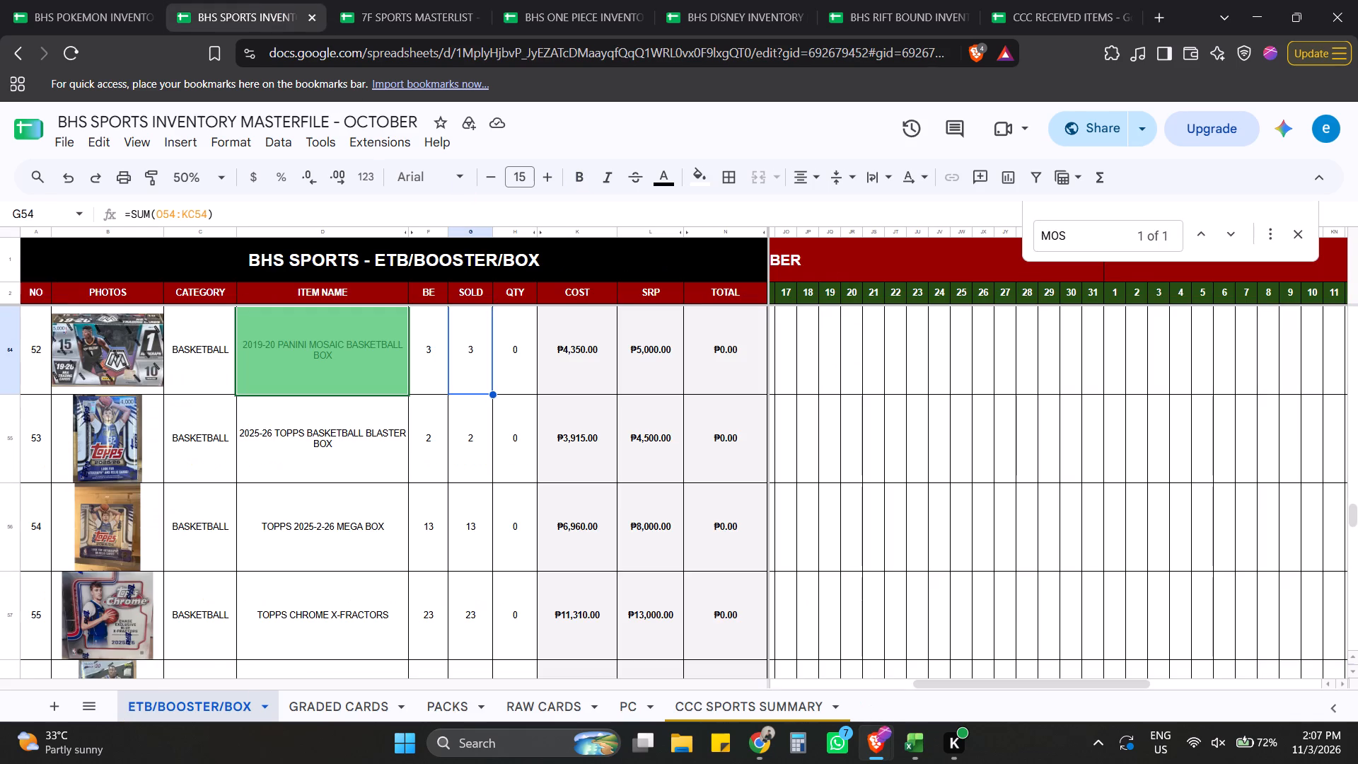
drag(1069, 231, 960, 225)
text(SELEC)
click(349, 0)
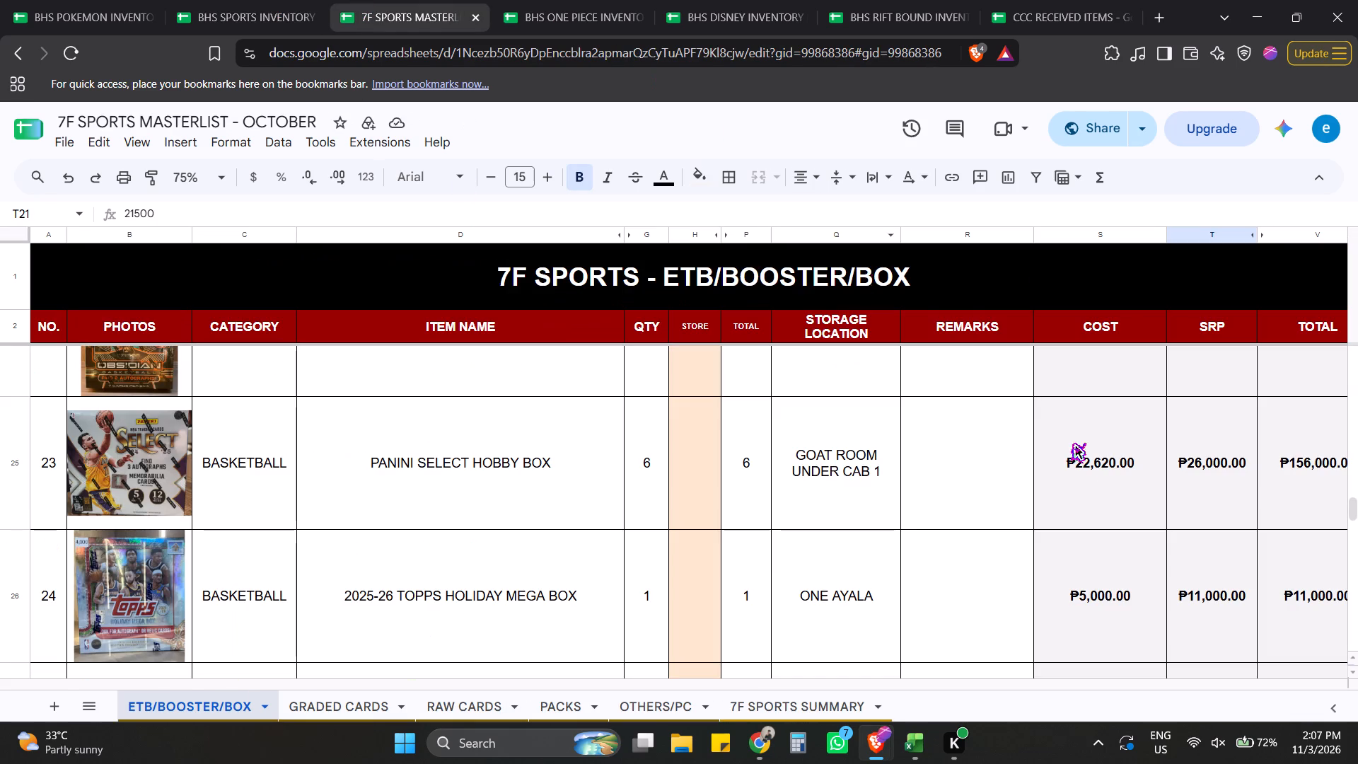
Search the BHS sports inventory for HOLIDAY and compare the matches with the 7F masterlist's 2025-26 TOPPS HOLIDAY MEGA BOX cost and SRP.
click(242, 0)
drag(1089, 235, 916, 230)
text(HOLIDAT)
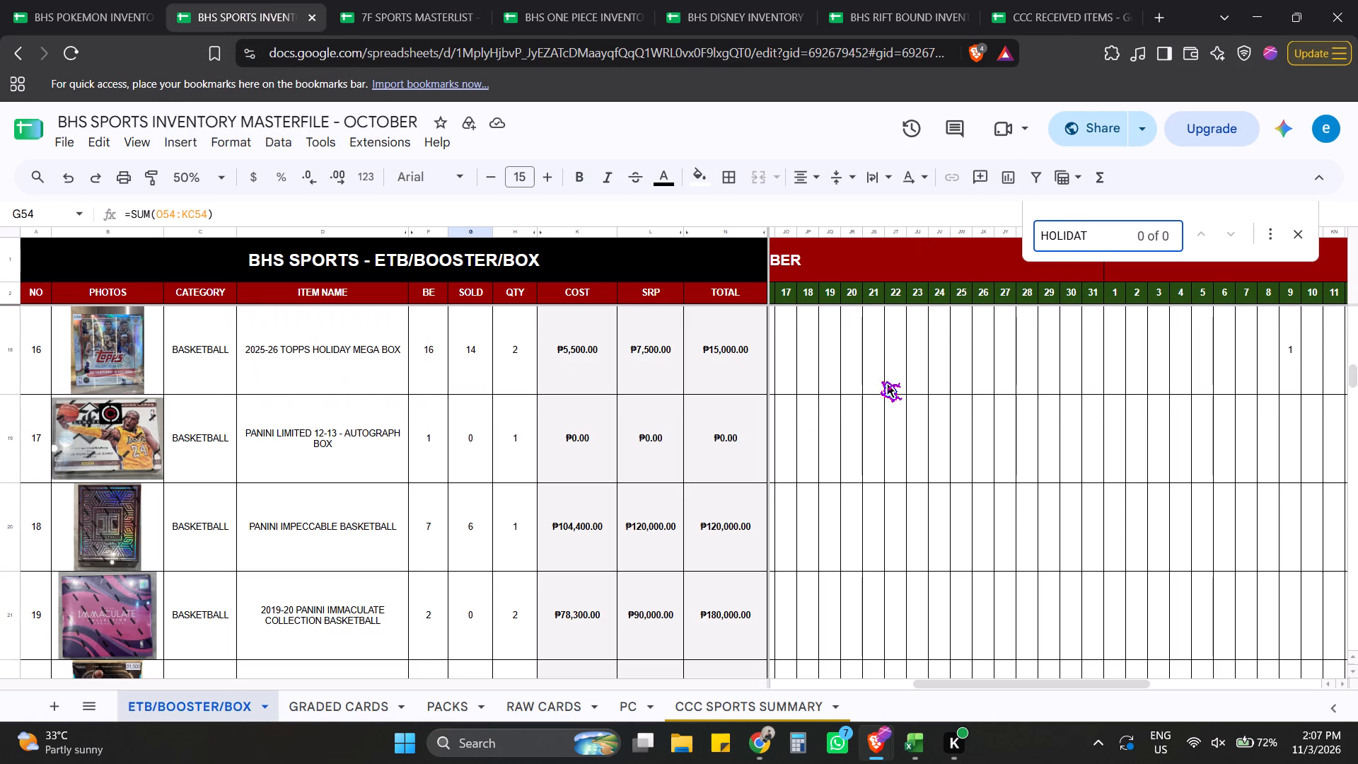
key(BackSpace)
key(y)
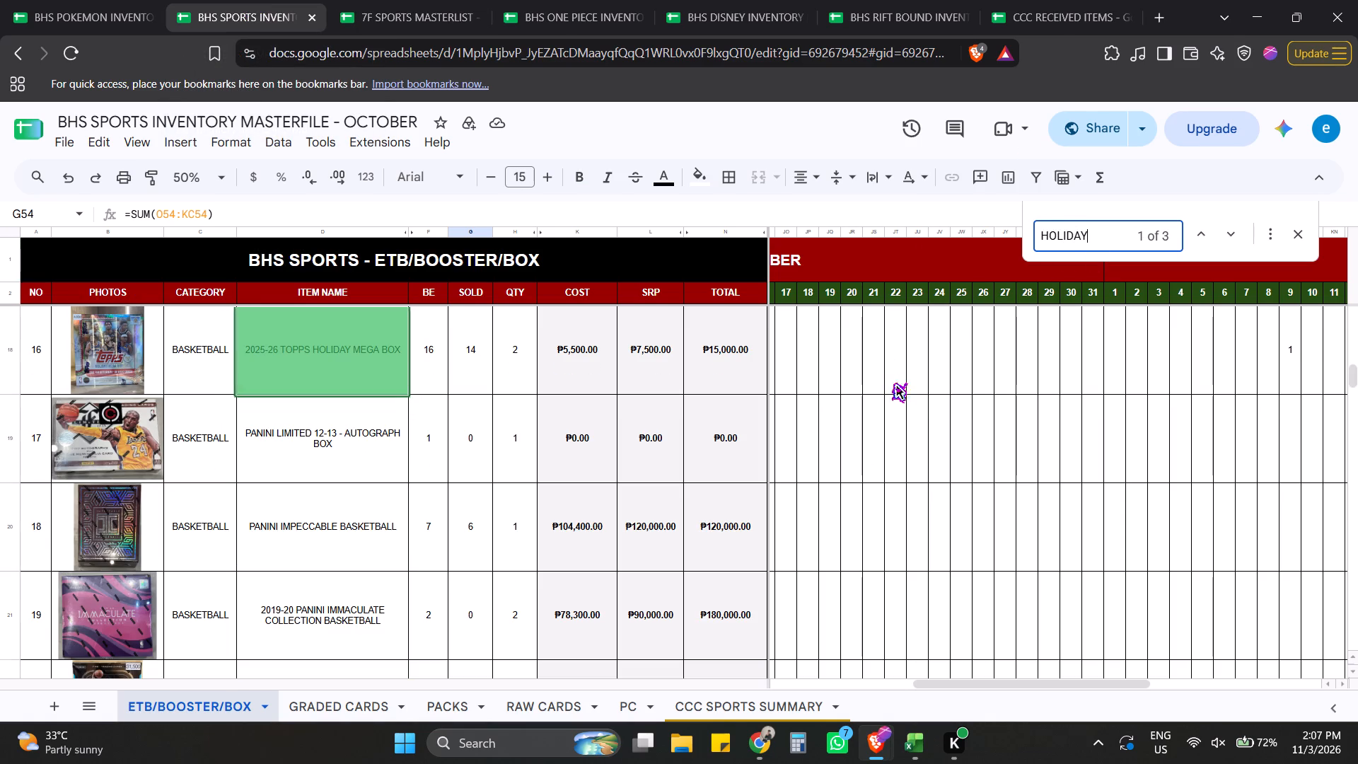
click(385, 0)
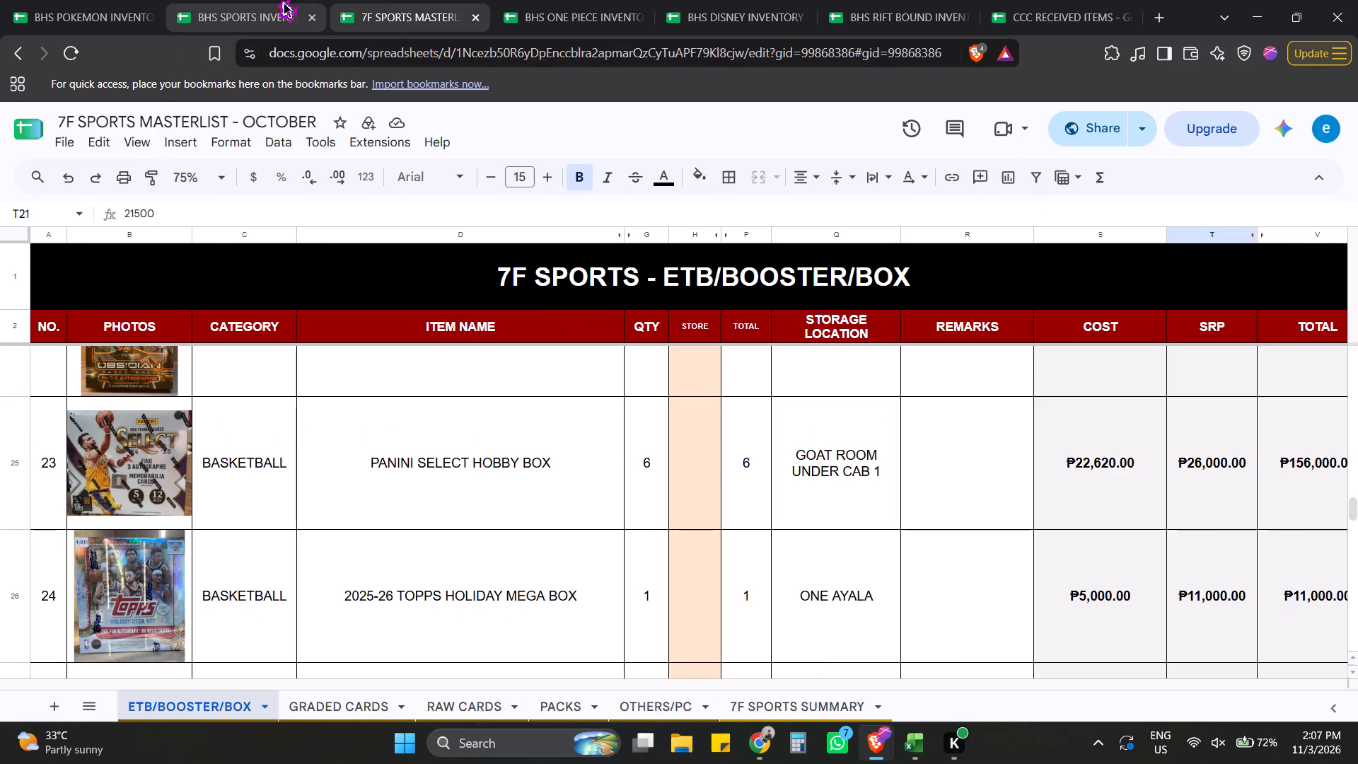
click(277, 0)
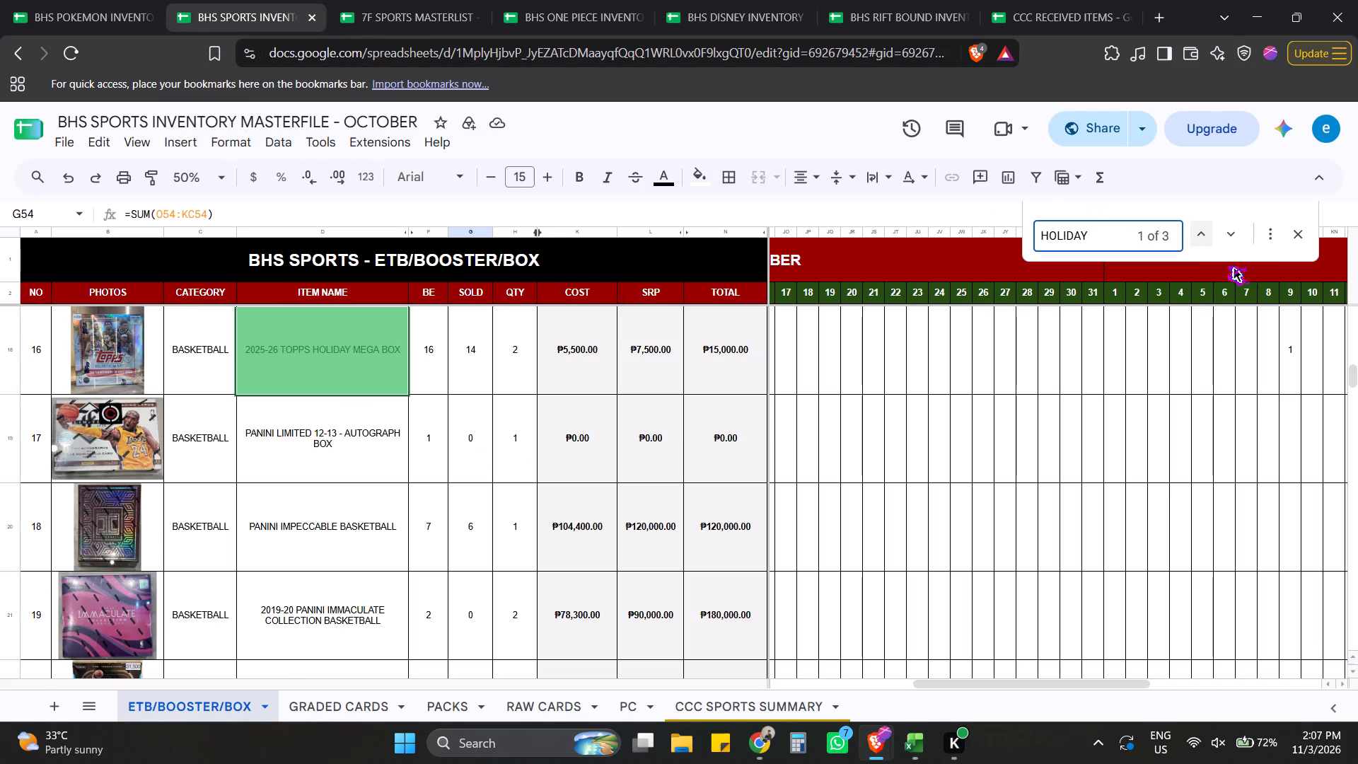
click(1238, 238)
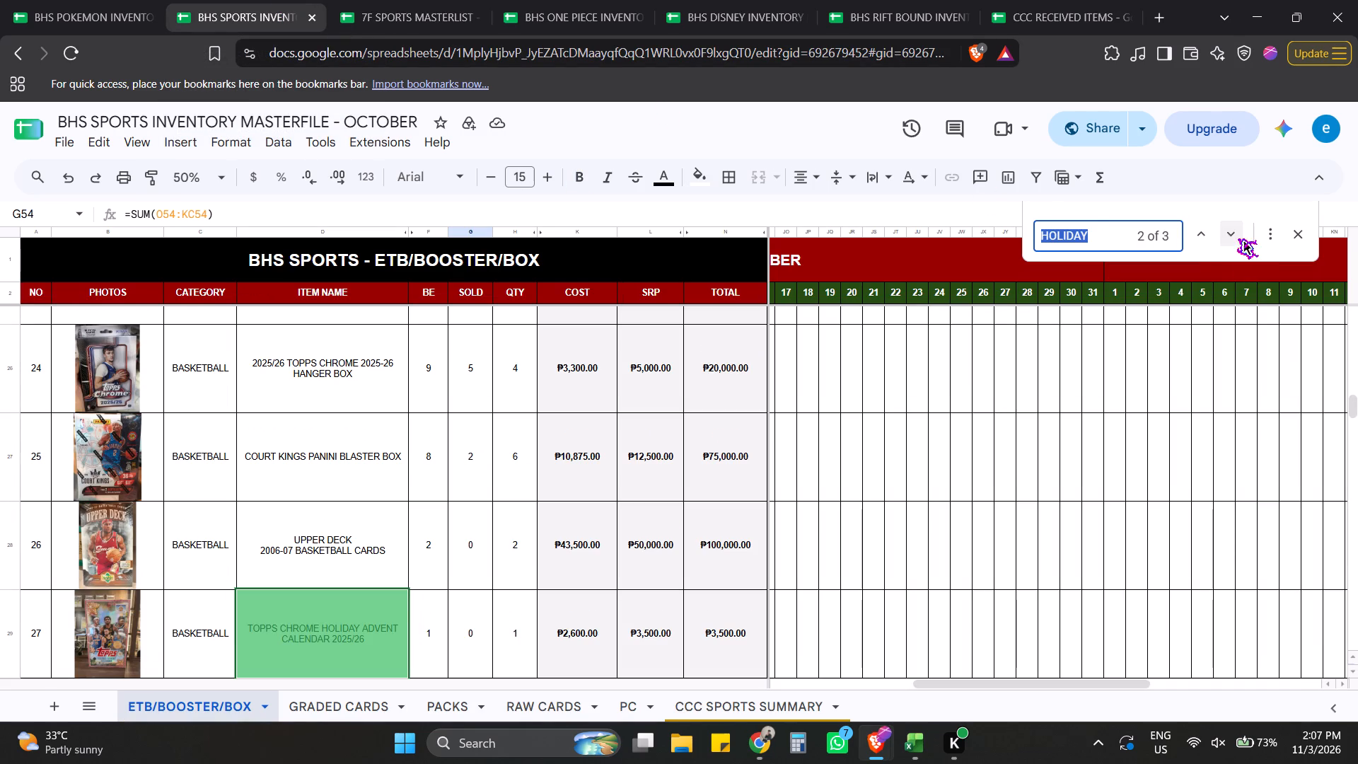
click(1237, 238)
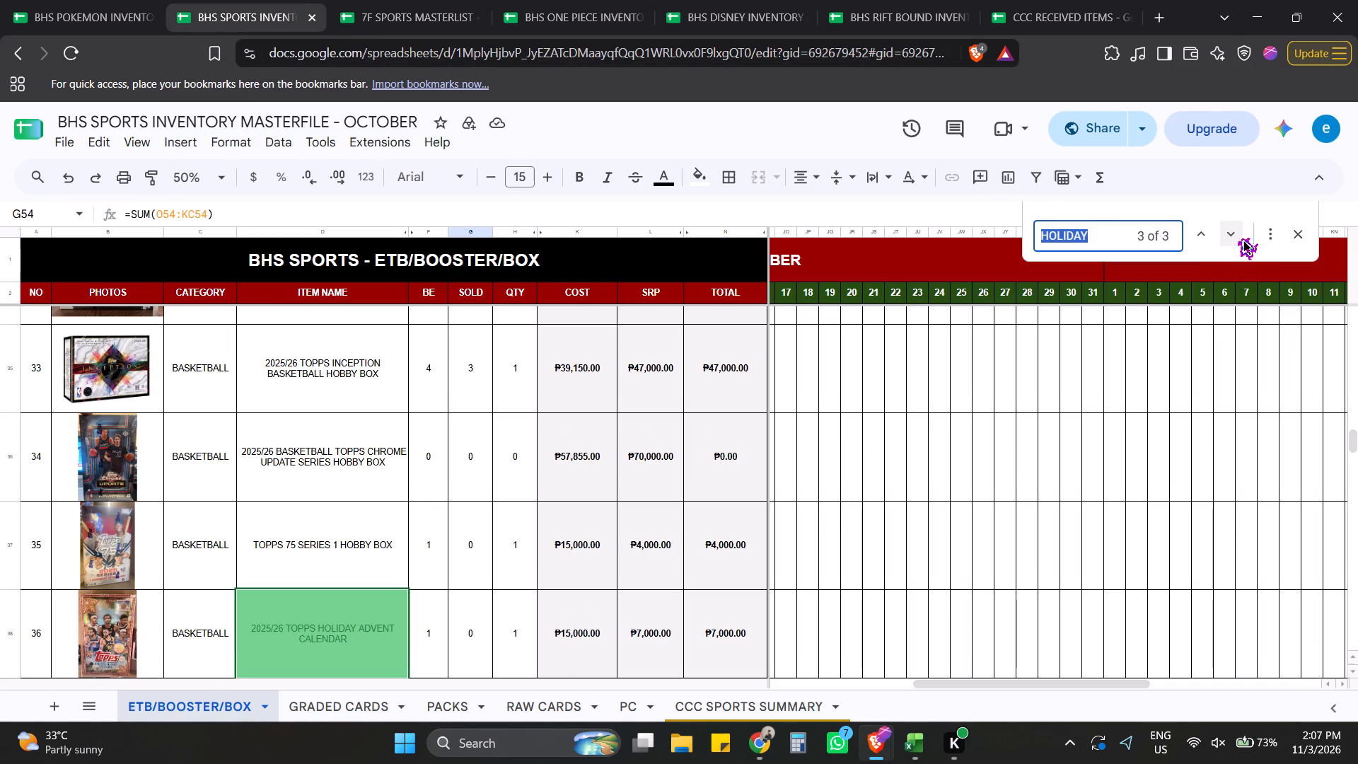
click(1237, 238)
click(1237, 238)
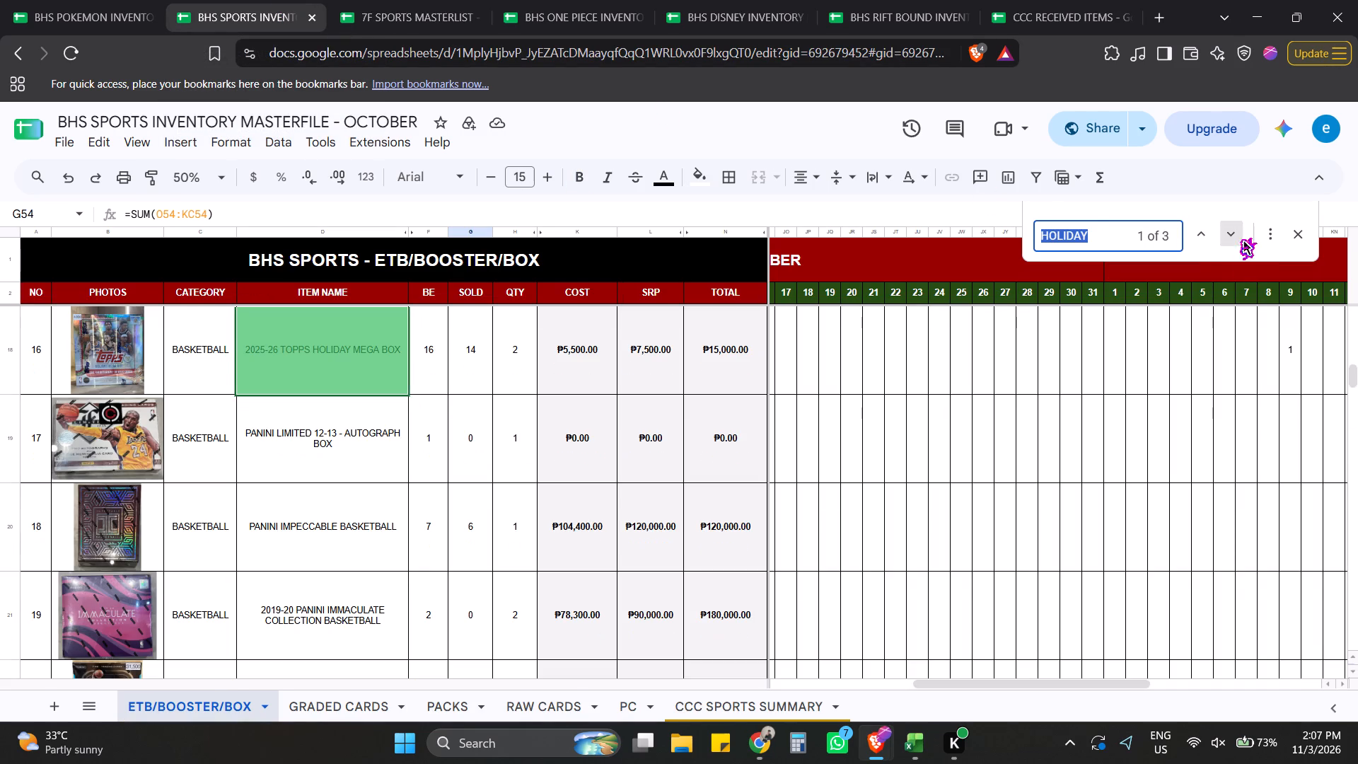
click(460, 0)
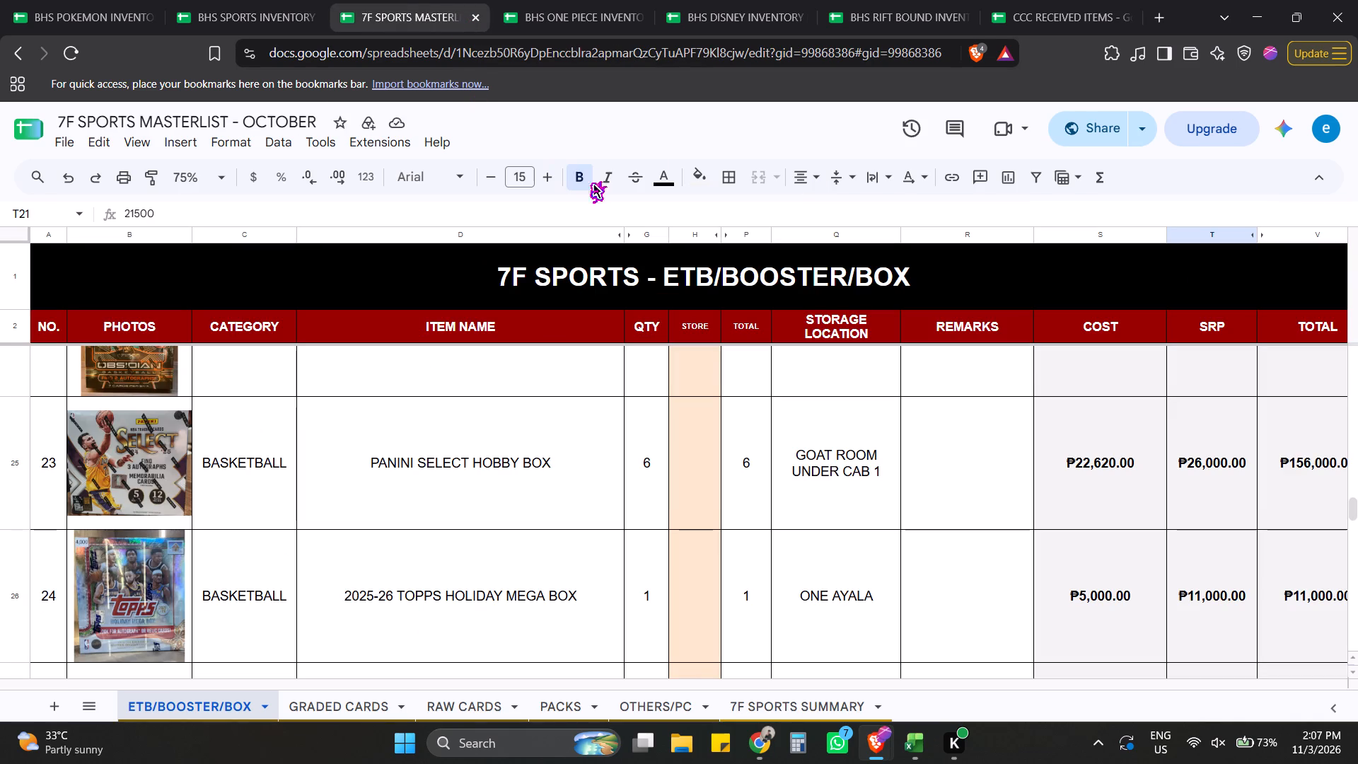
Search the BHS sports inventory for DONRUS and compare cost and SRP with the masterlist's DONRUSS SOCCER 2025-26 FIFA WORLD CUP row.
scroll(998, 528, down, 5)
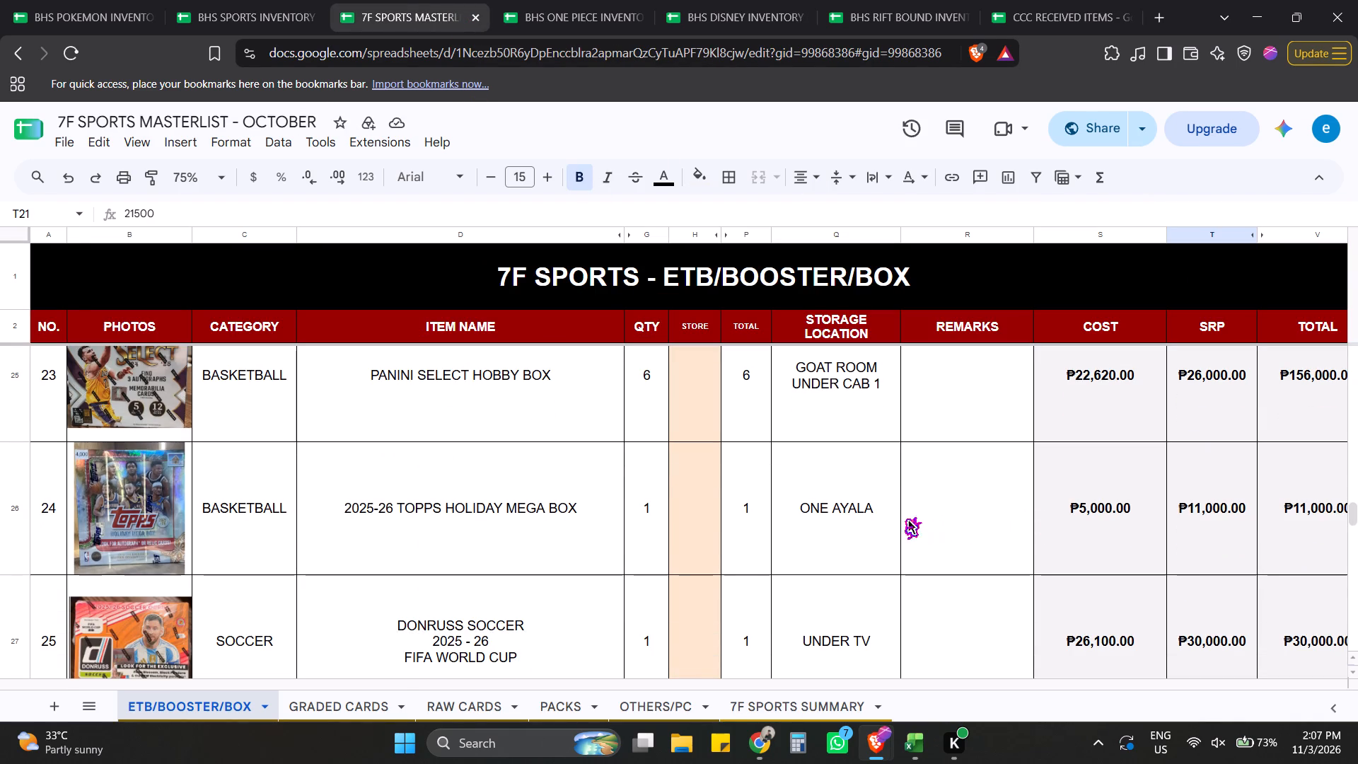
scroll(670, 511, down, 3)
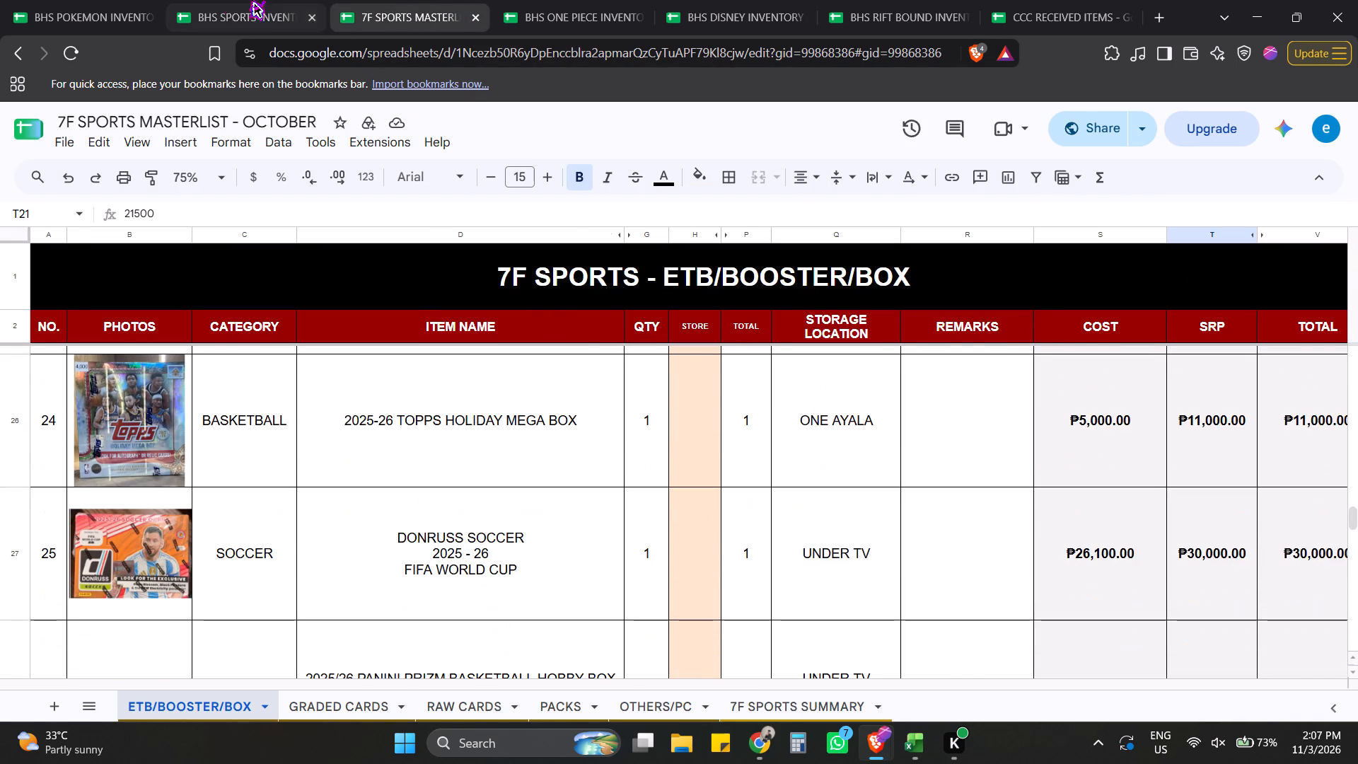
click(225, 0)
text(DONRUS)
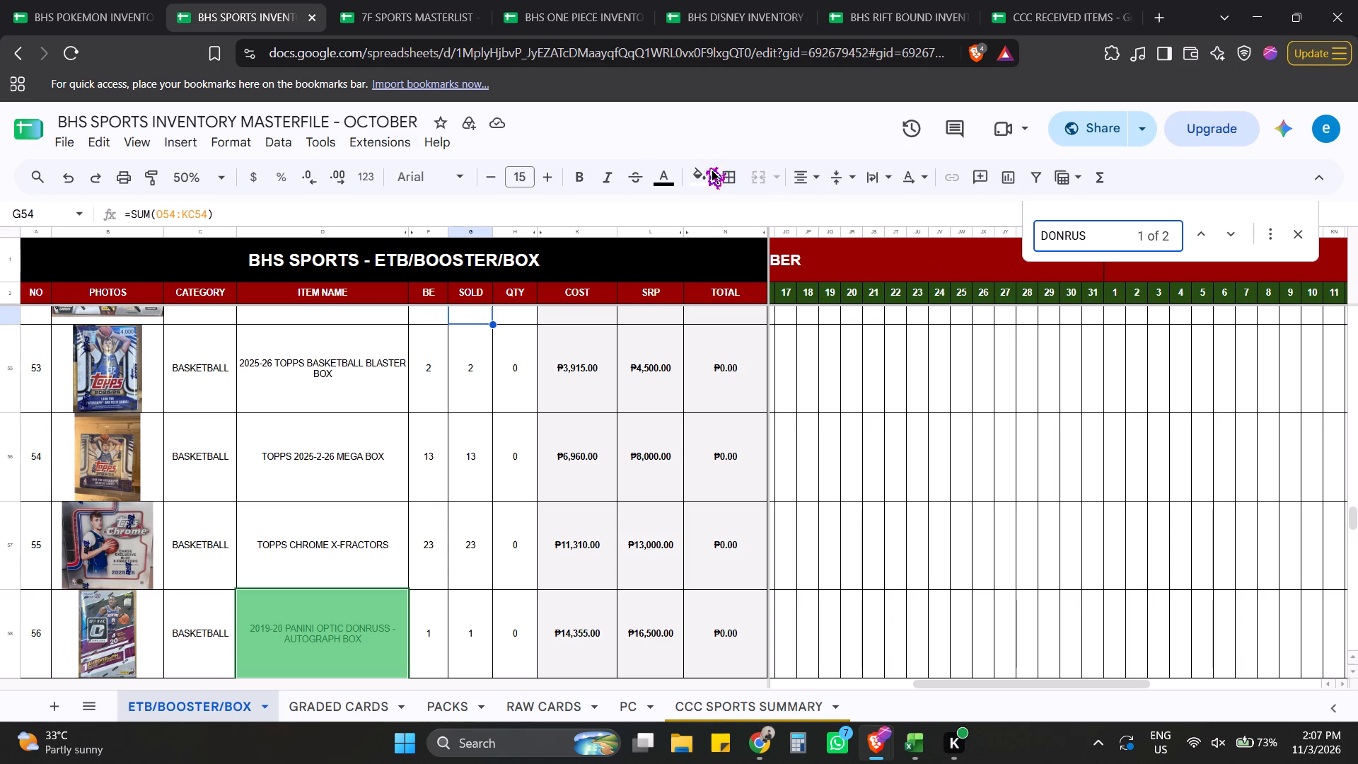
click(1224, 245)
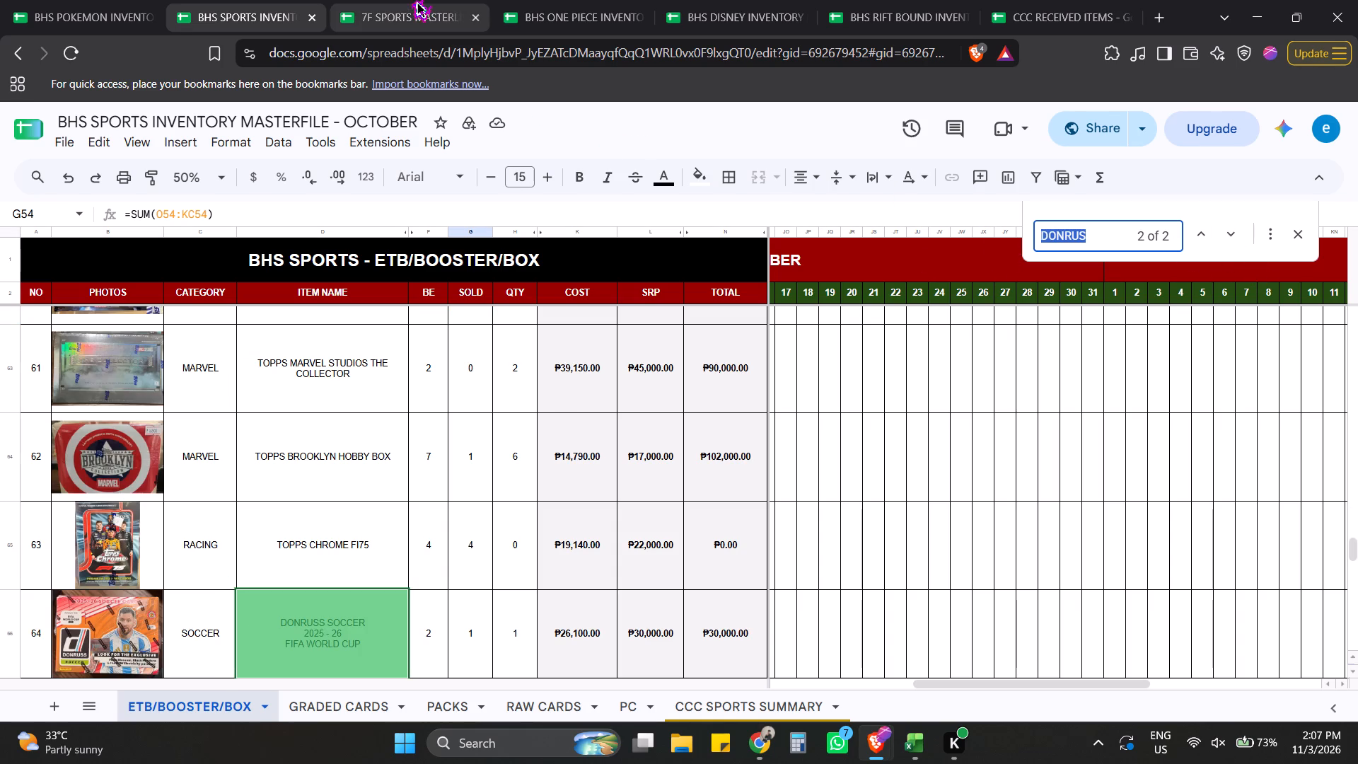
click(411, 0)
Search the BHS sports inventory for PRIZM and compare with the masterlist's 2025/26 PANINI PRIZM BASKETBALL HOBBY BOX (HOBBY EXCLUSIVE PRIZMS) row.
scroll(487, 521, down, 4)
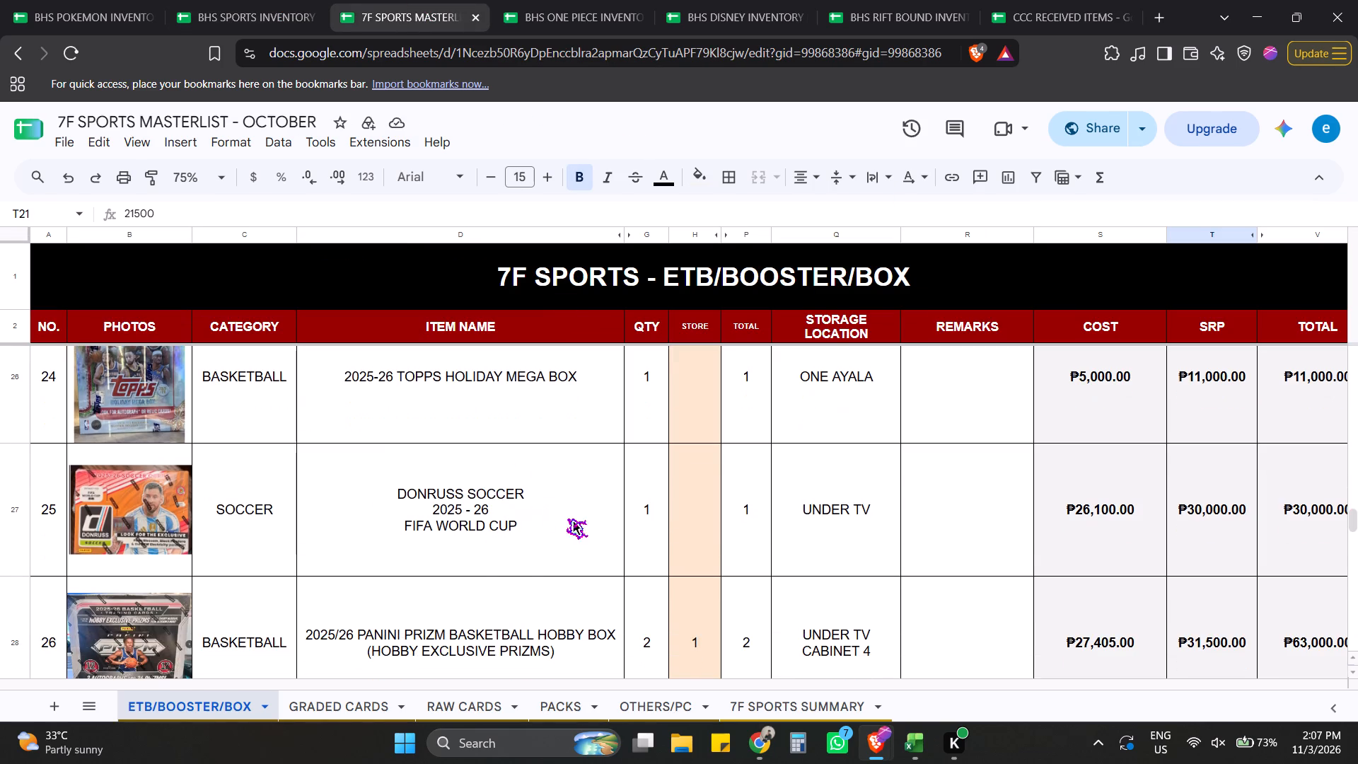
scroll(567, 518, down, 3)
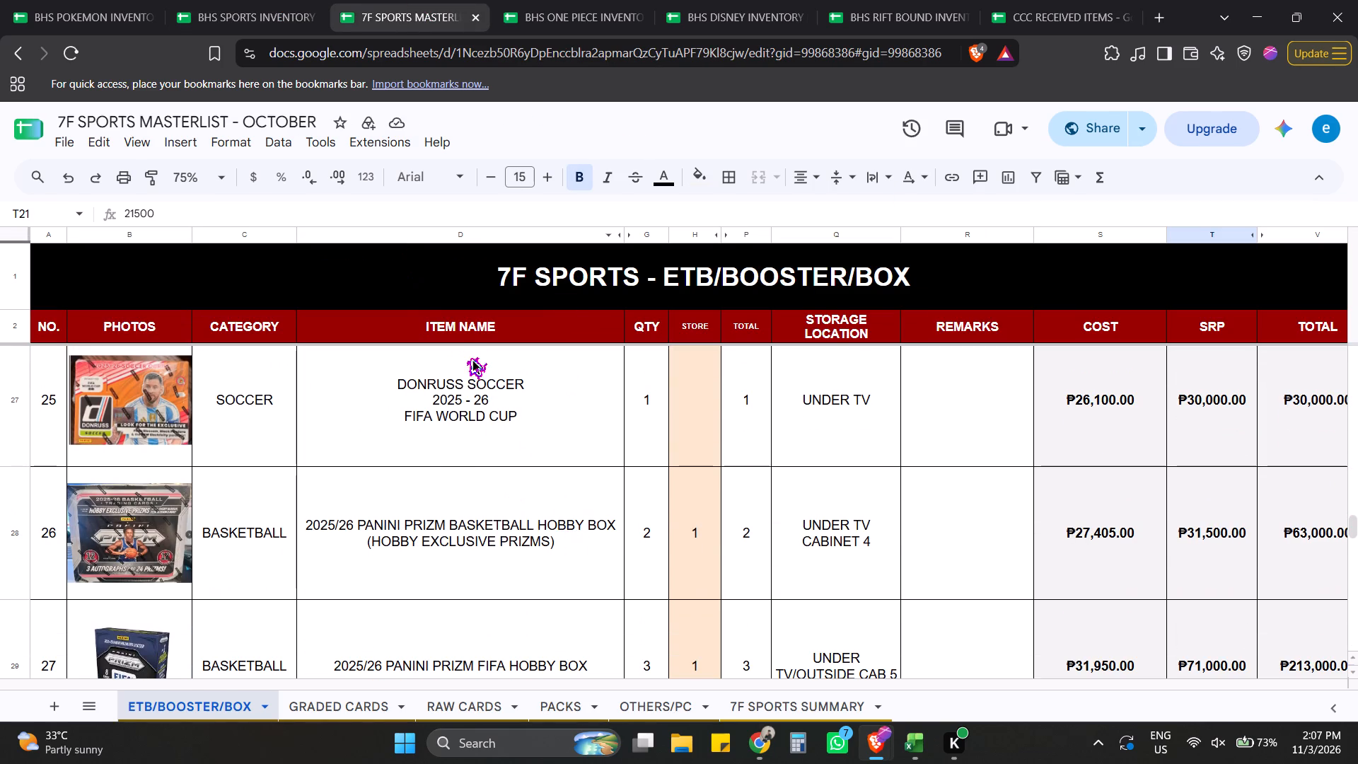
scroll(466, 357, down, 2)
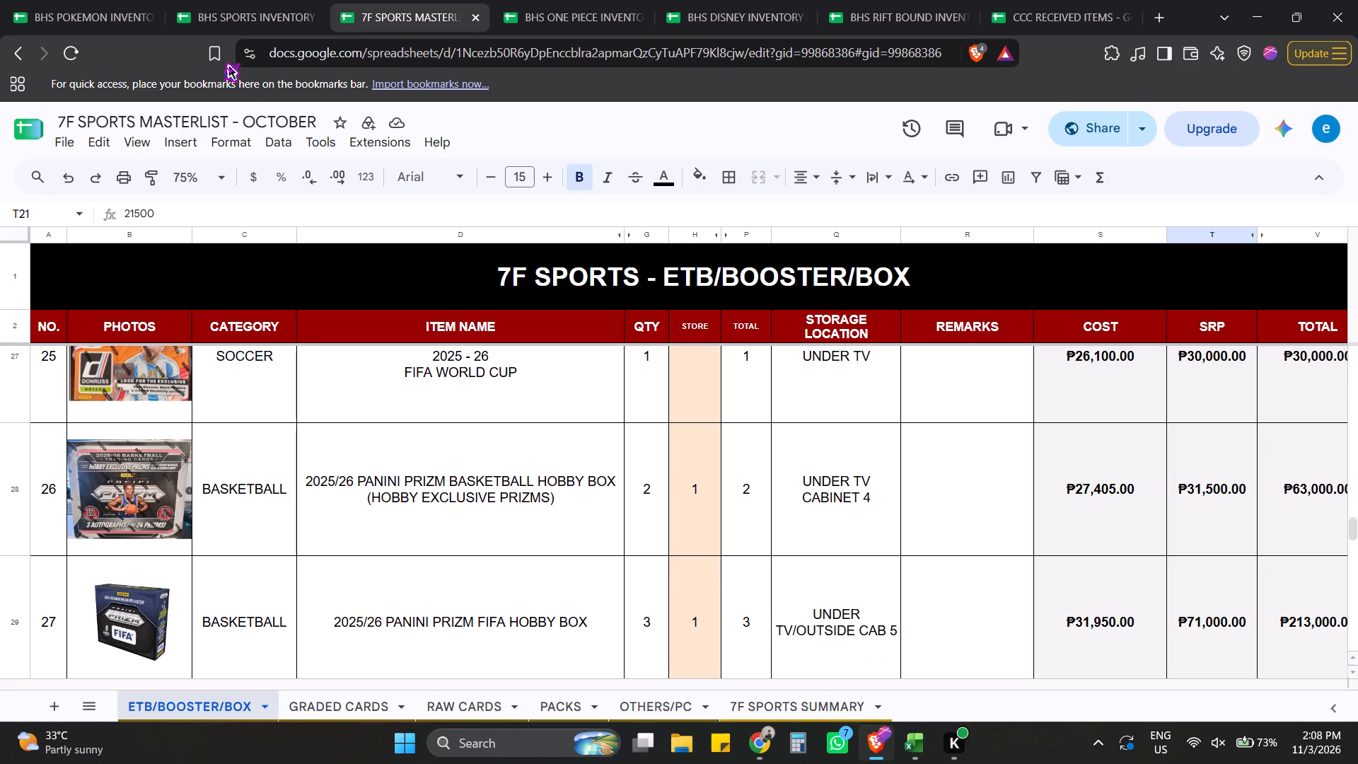
click(260, 0)
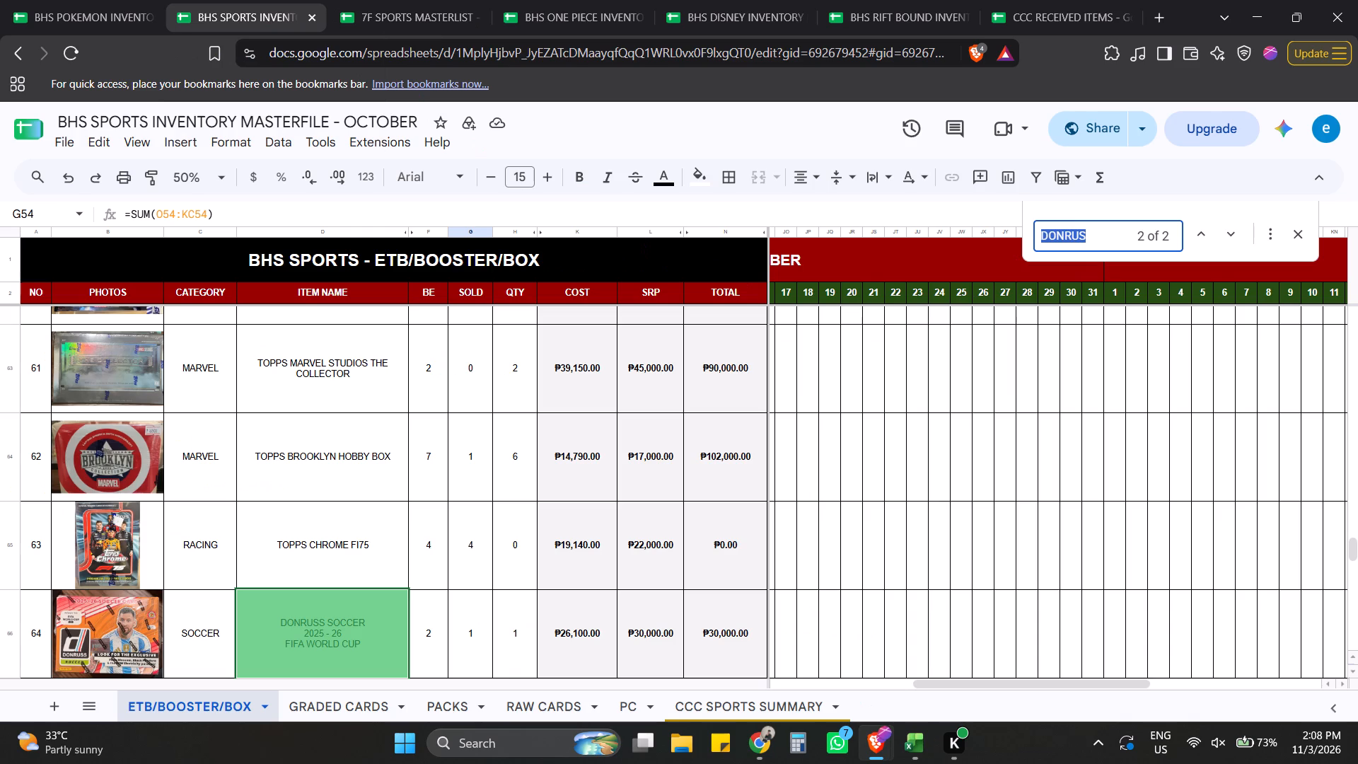
text(PRIZM)
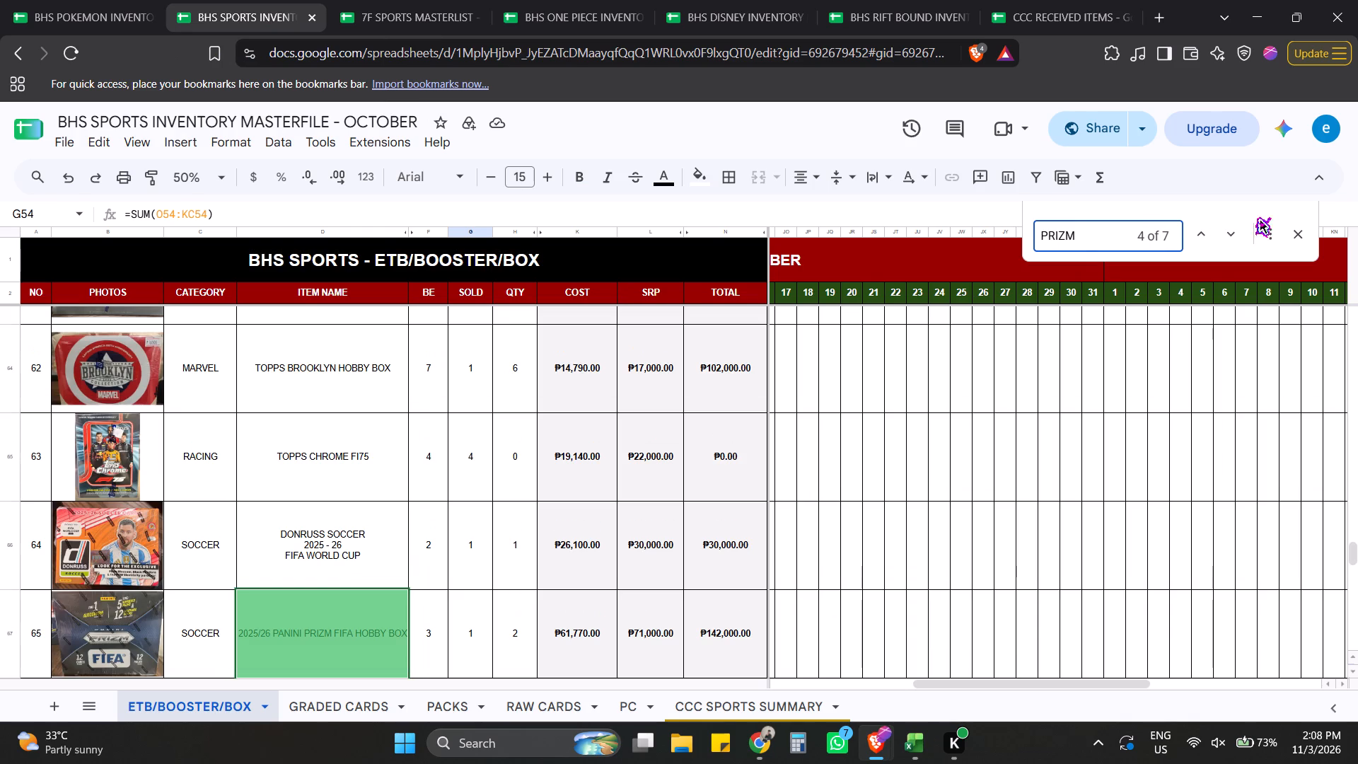
click(1237, 239)
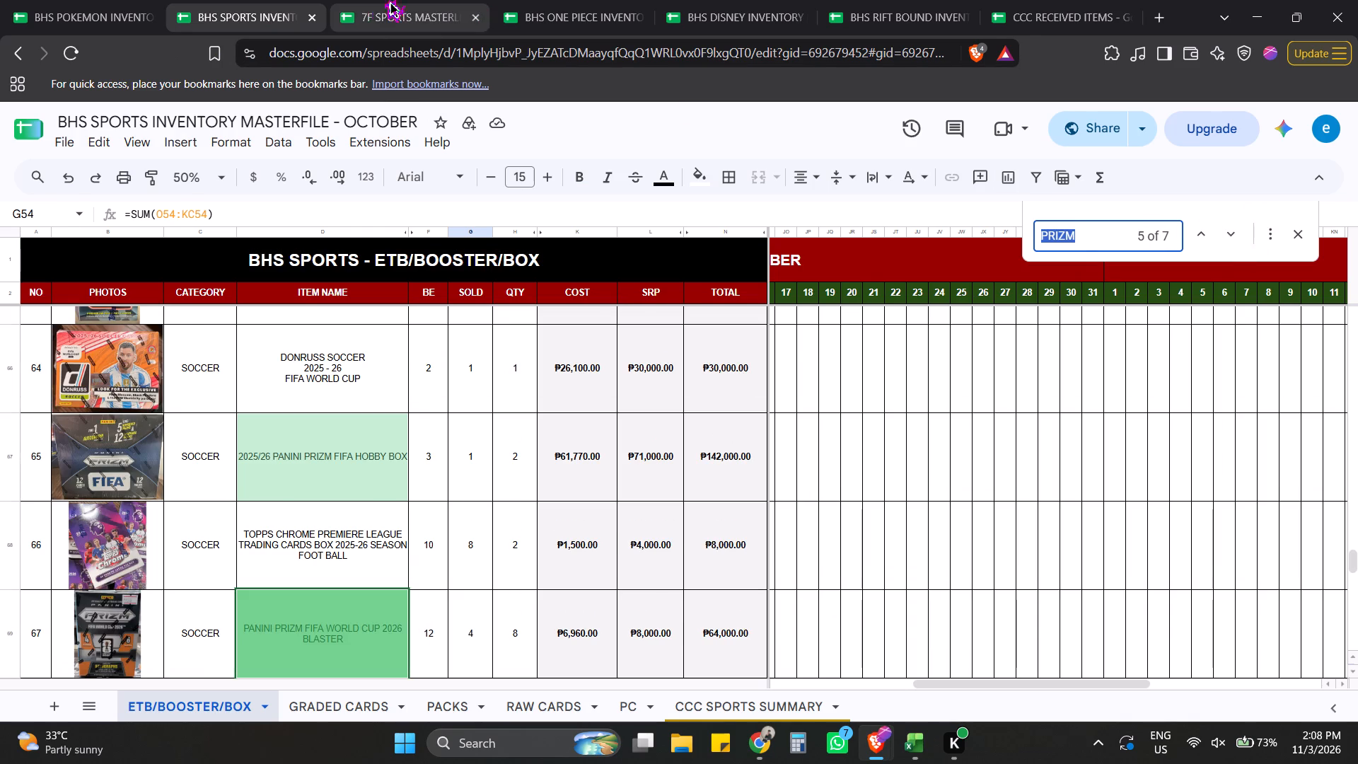
click(368, 0)
click(234, 0)
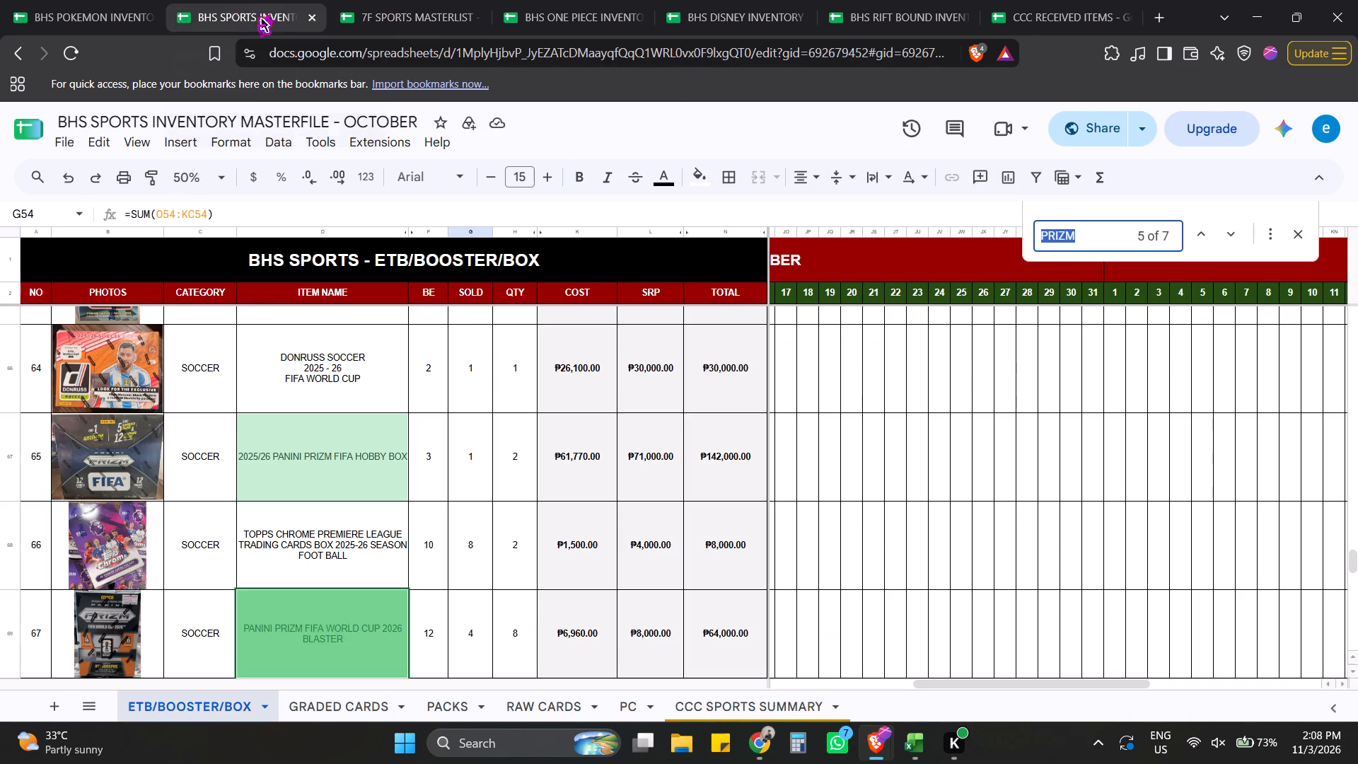
click(1229, 227)
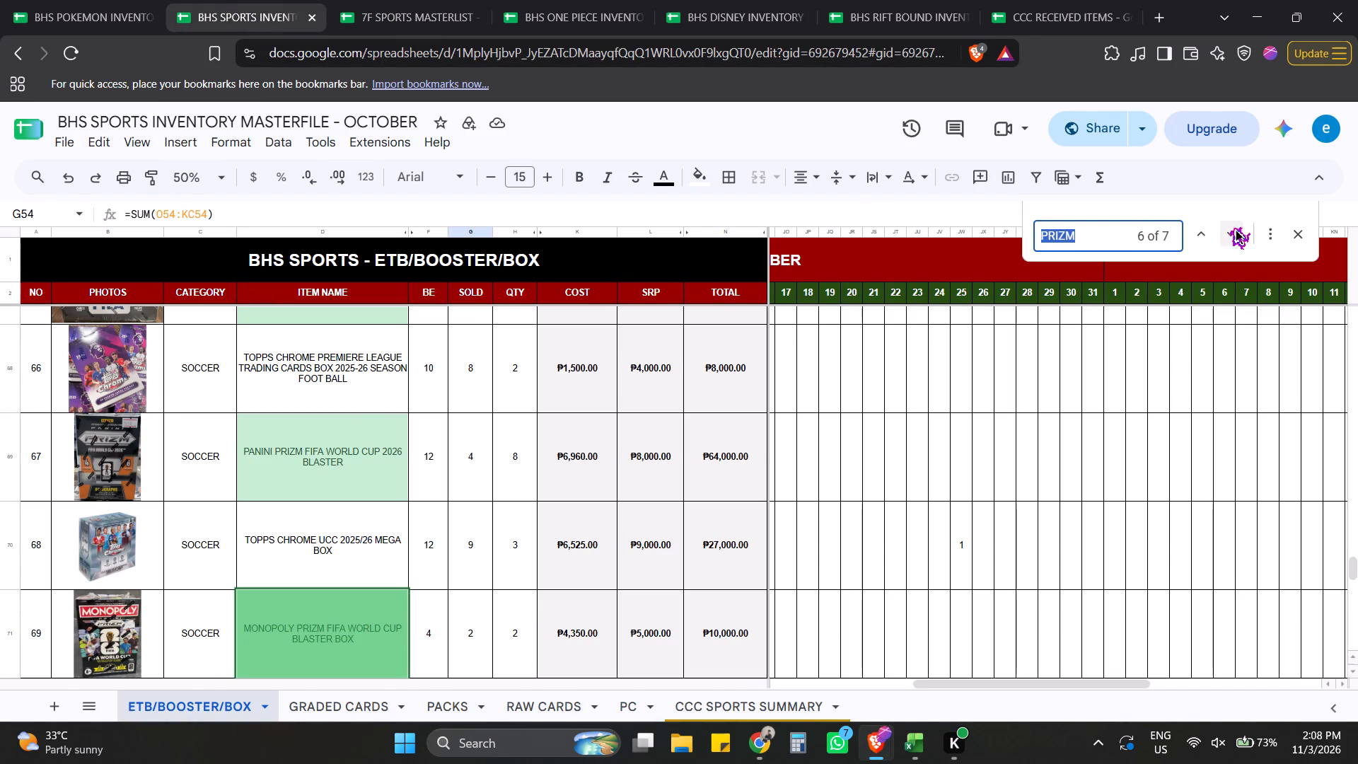
click(1229, 227)
double_click(1229, 227)
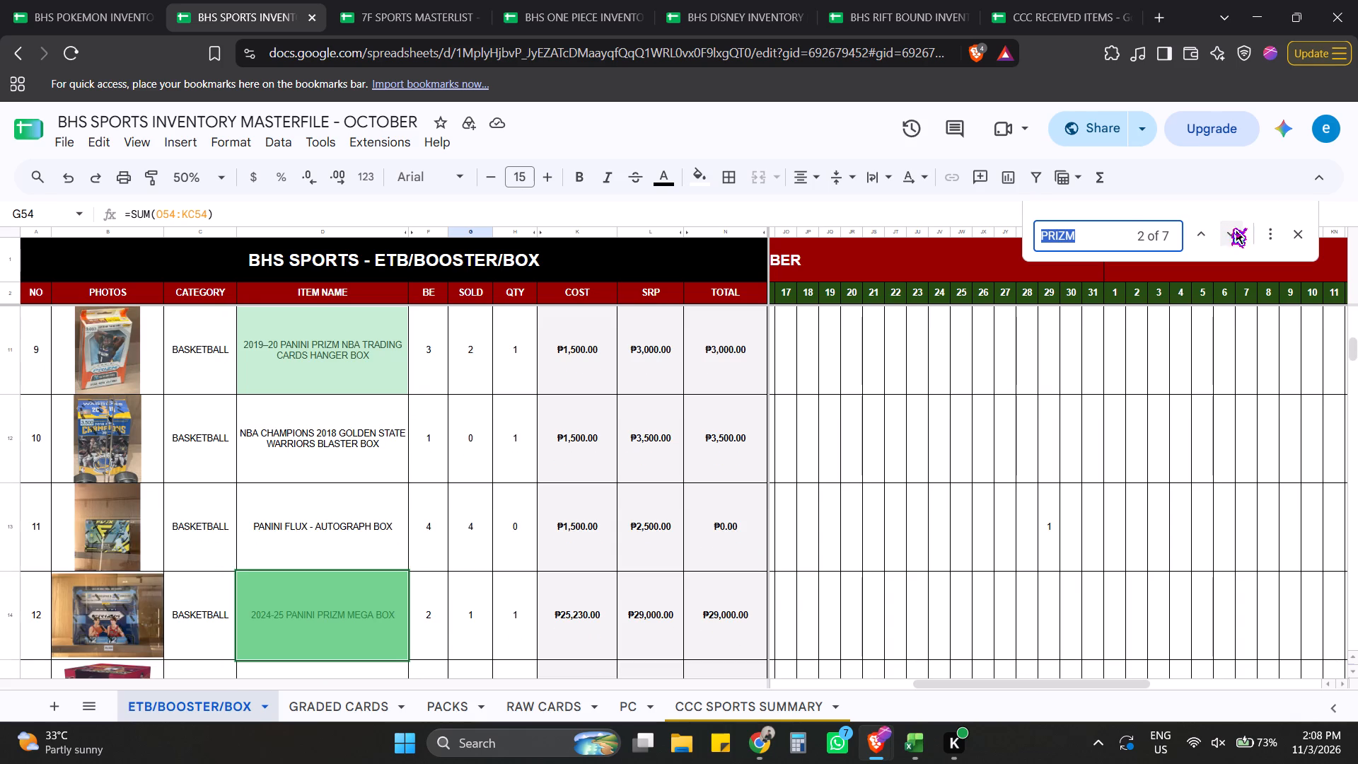
click(1229, 227)
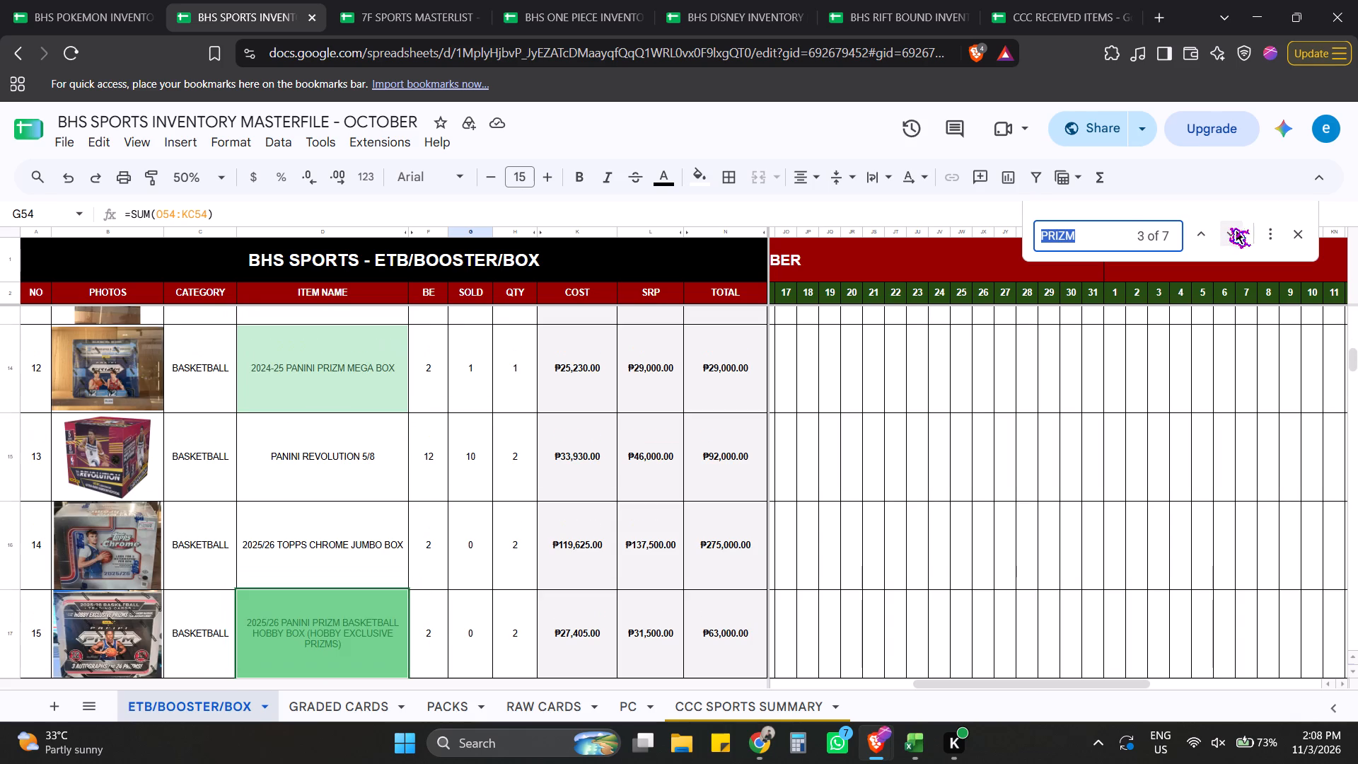
click(416, 0)
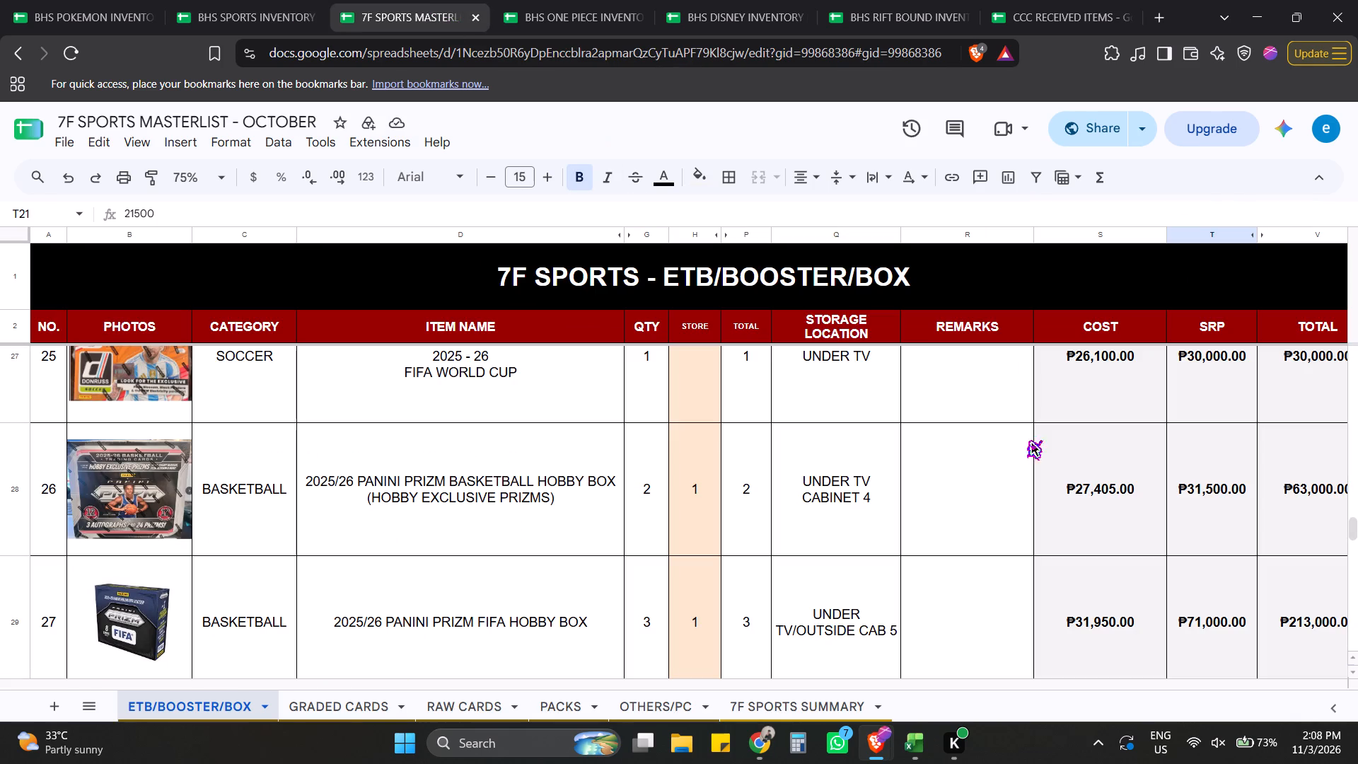
Compare the masterlist's 2025/26 PANINI PRIZM FIFA HOBBY BOX cost and SRP with its PRIZM match in the BHS sports inventory.
scroll(438, 482, down, 4)
scroll(303, 555, down, 1)
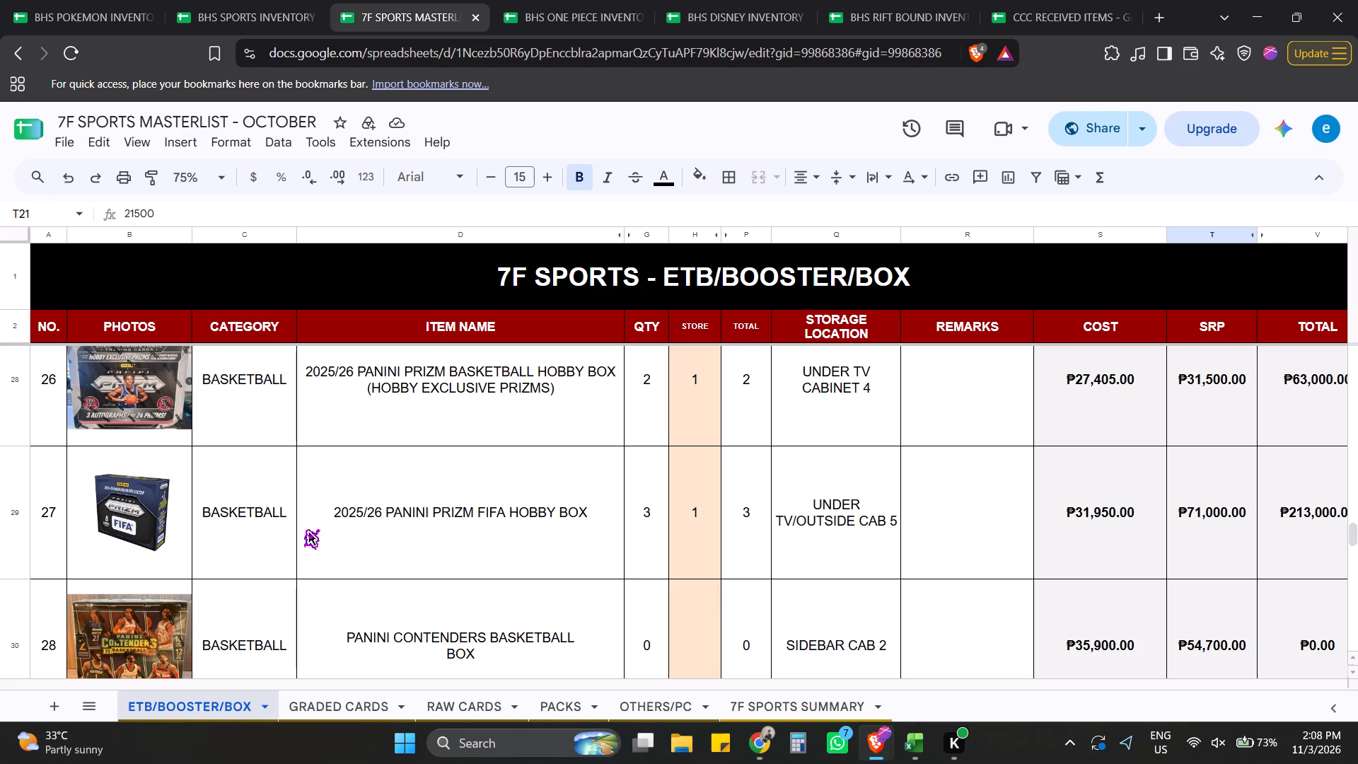
click(261, 0)
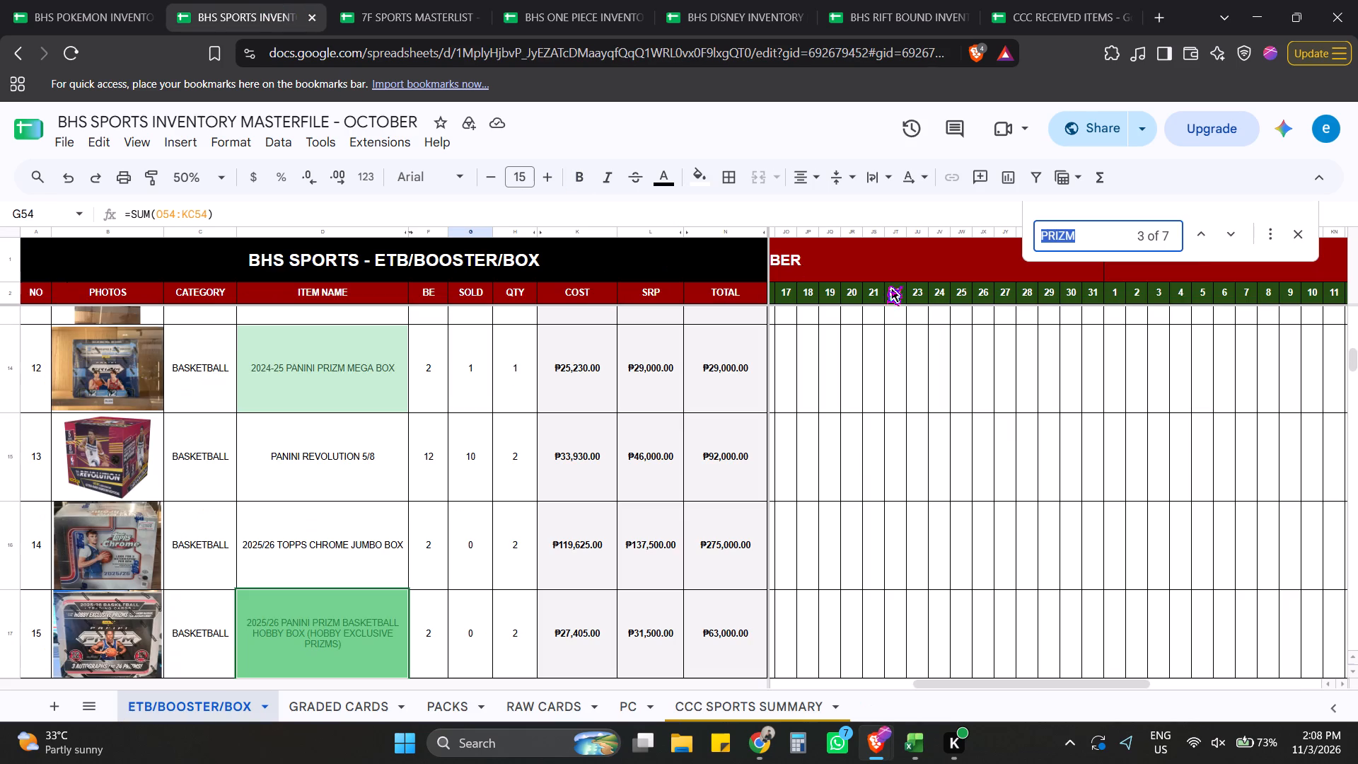
click(1238, 236)
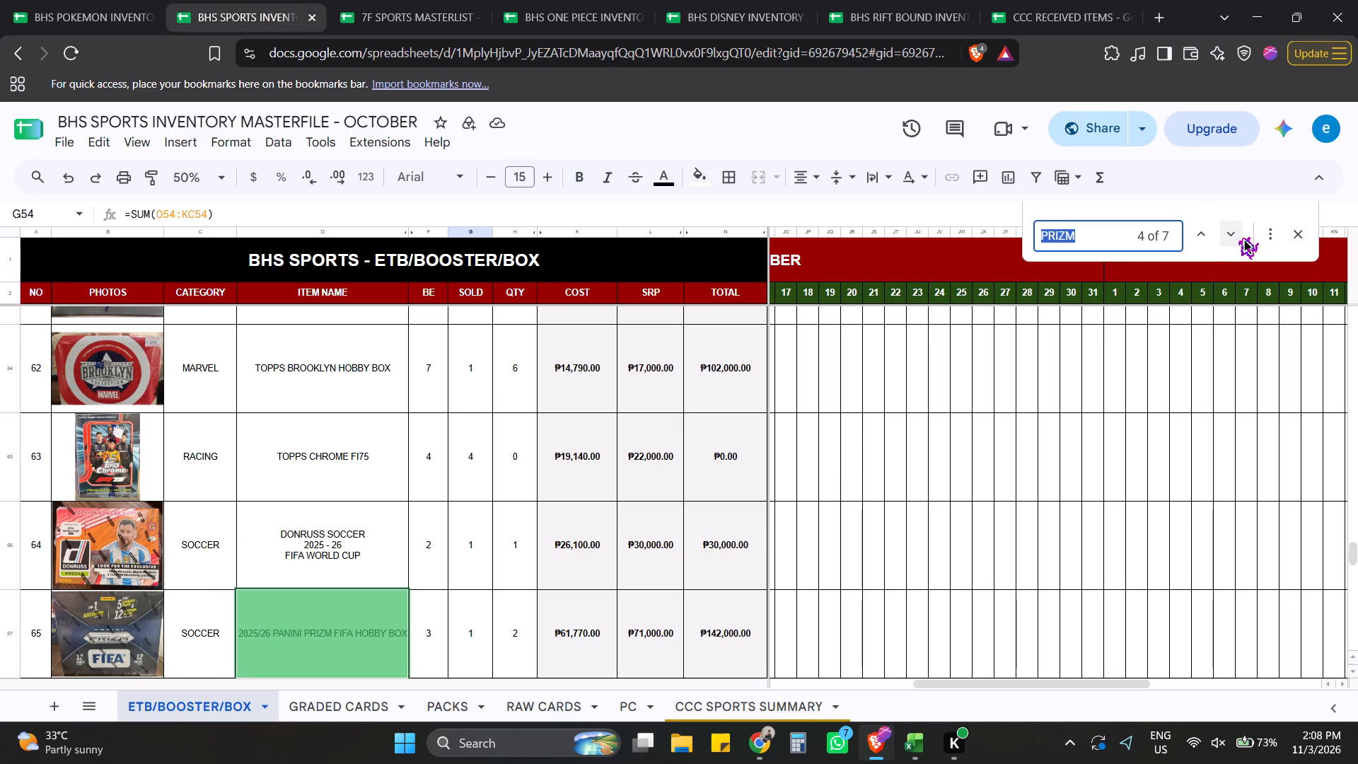
click(419, 0)
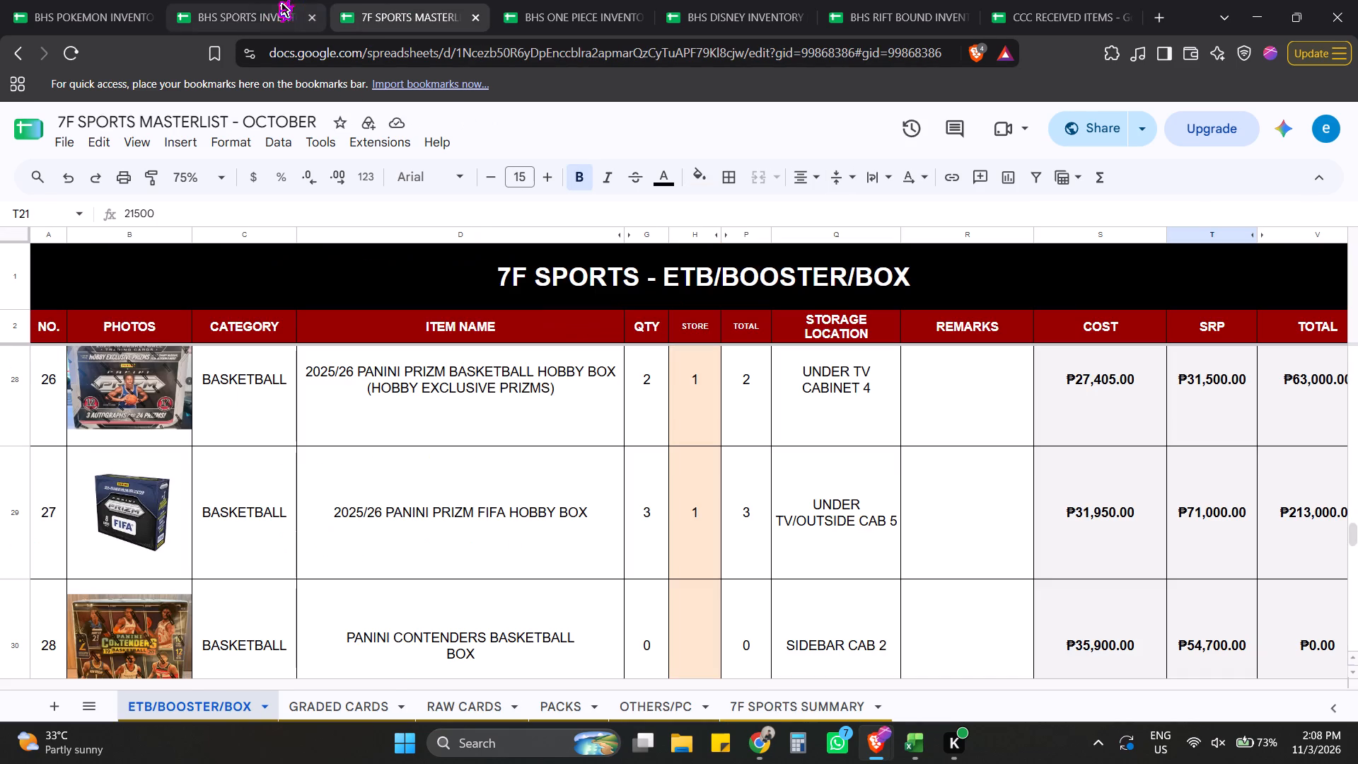
Search the BHS sports inventory for JUMBO and compare cost and SRP with the masterlist's 2025-26 TOPPS SIGNATURE CLASS JUMBO BOX row.
scroll(699, 506, down, 4)
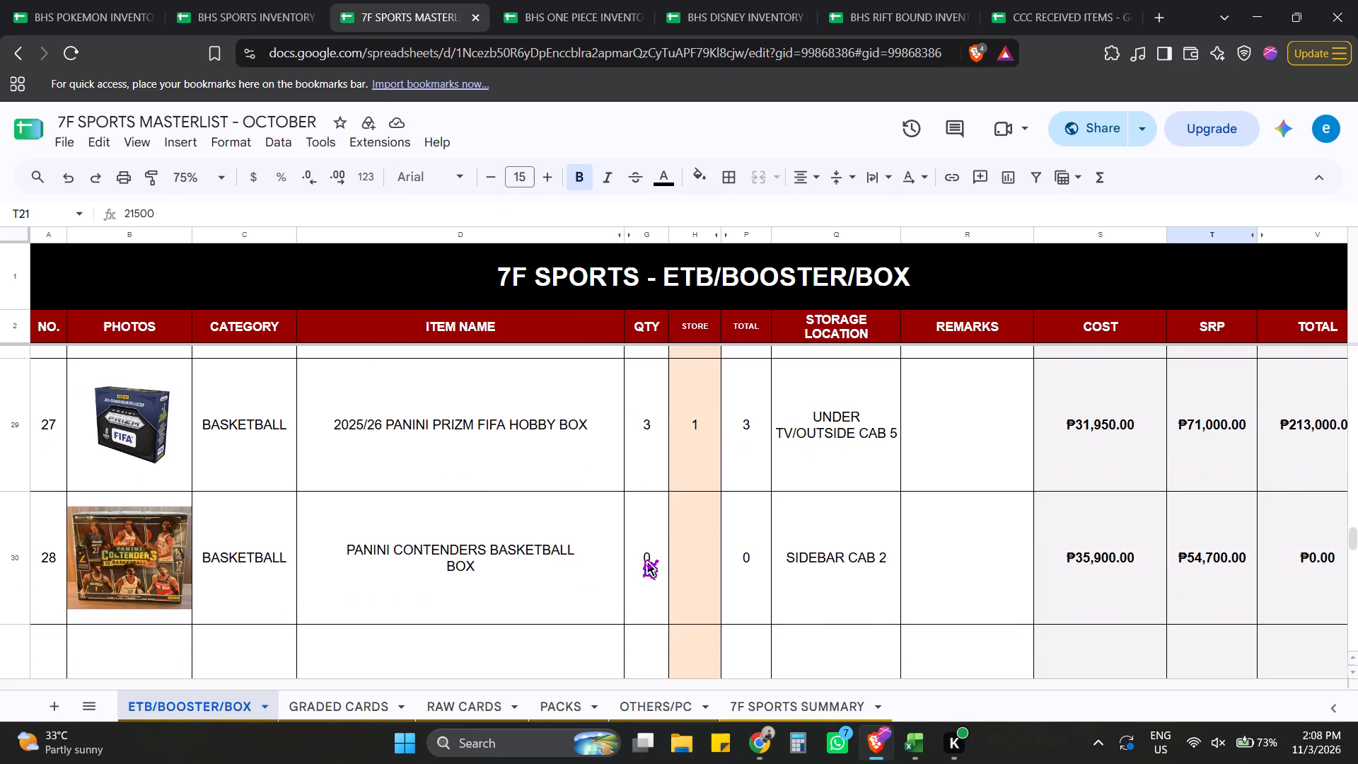
scroll(716, 516, down, 6)
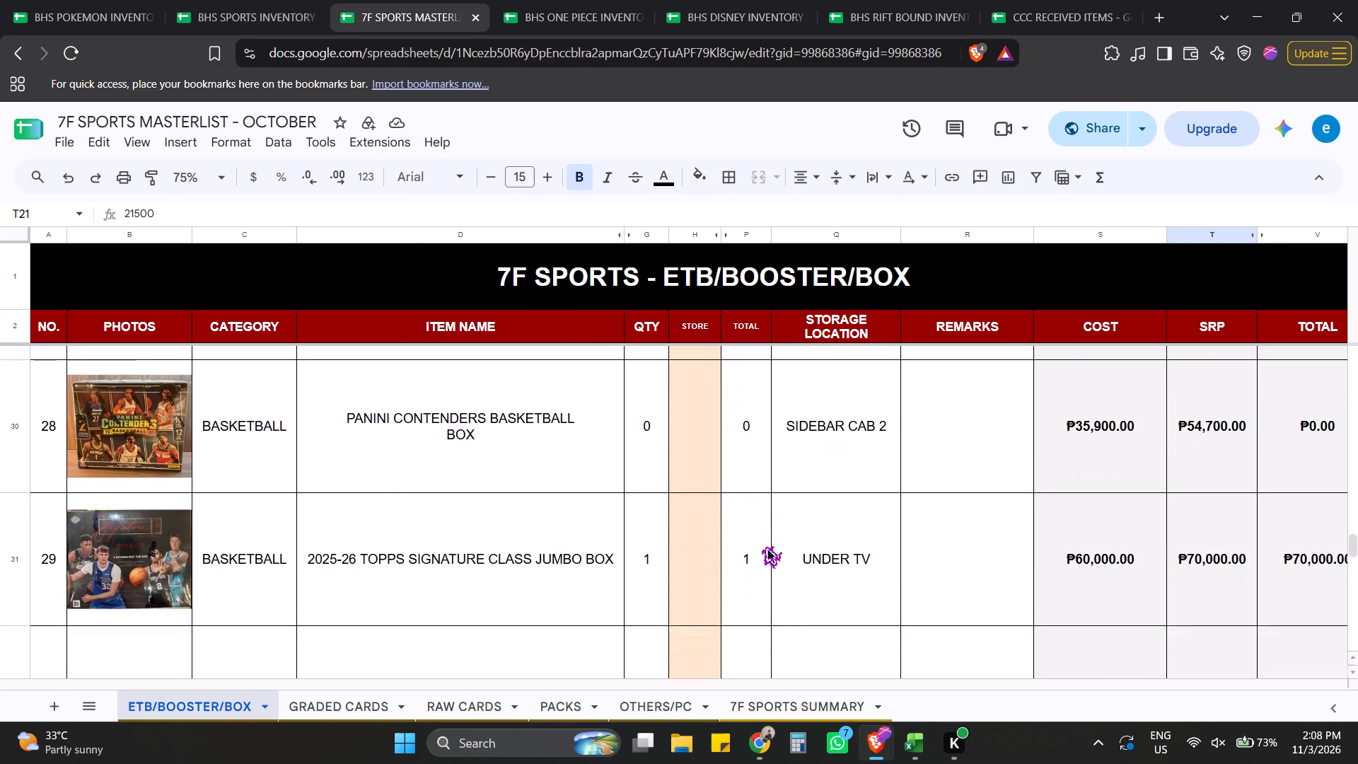
scroll(740, 572, down, 1)
click(294, 0)
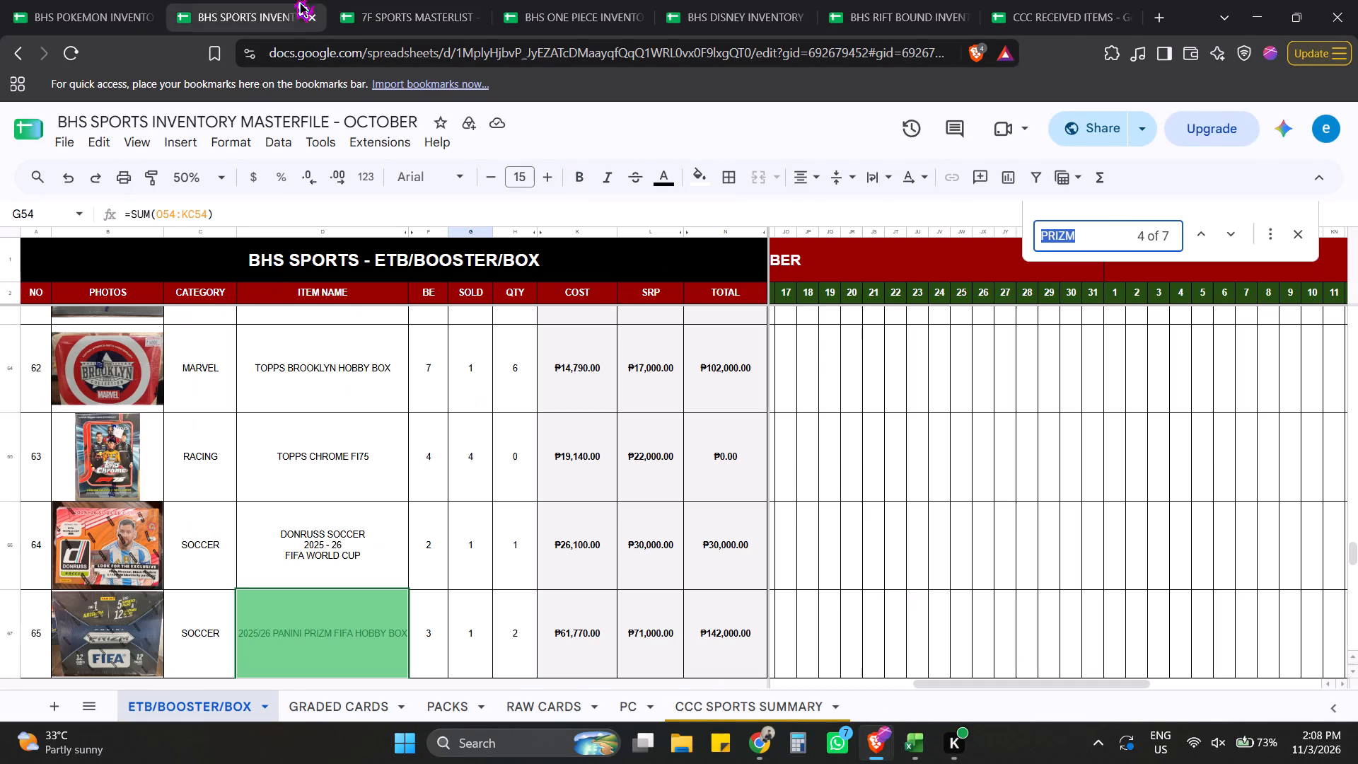
text(JUMBO)
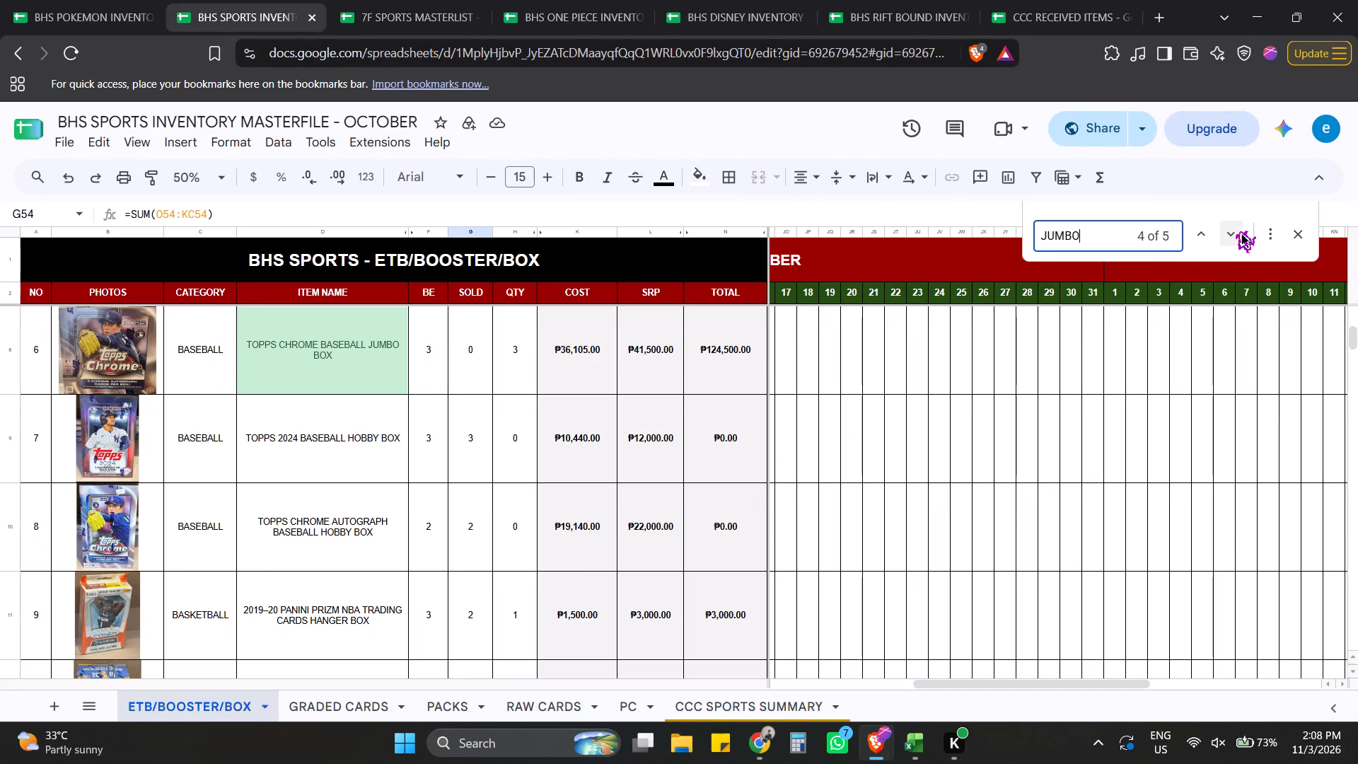
click(1235, 231)
click(1235, 231)
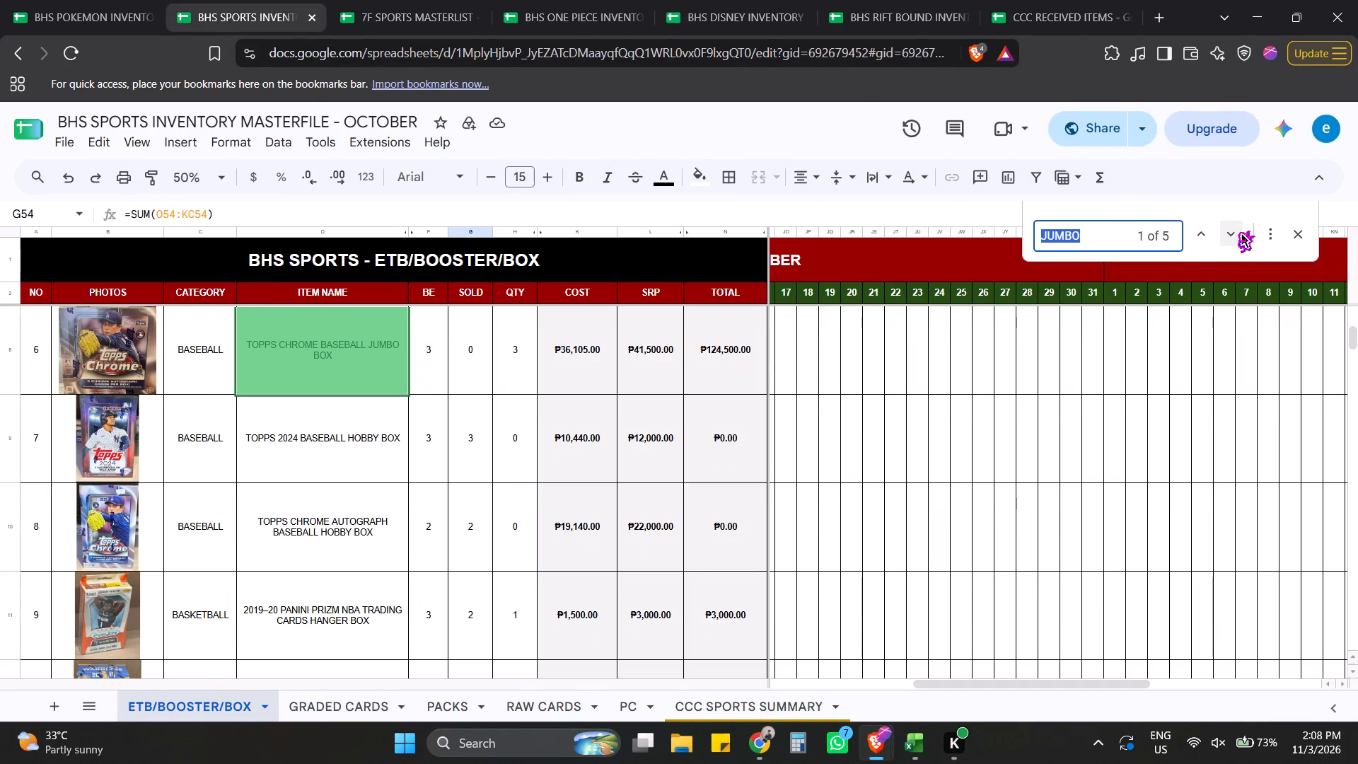
click(1235, 231)
click(1235, 231)
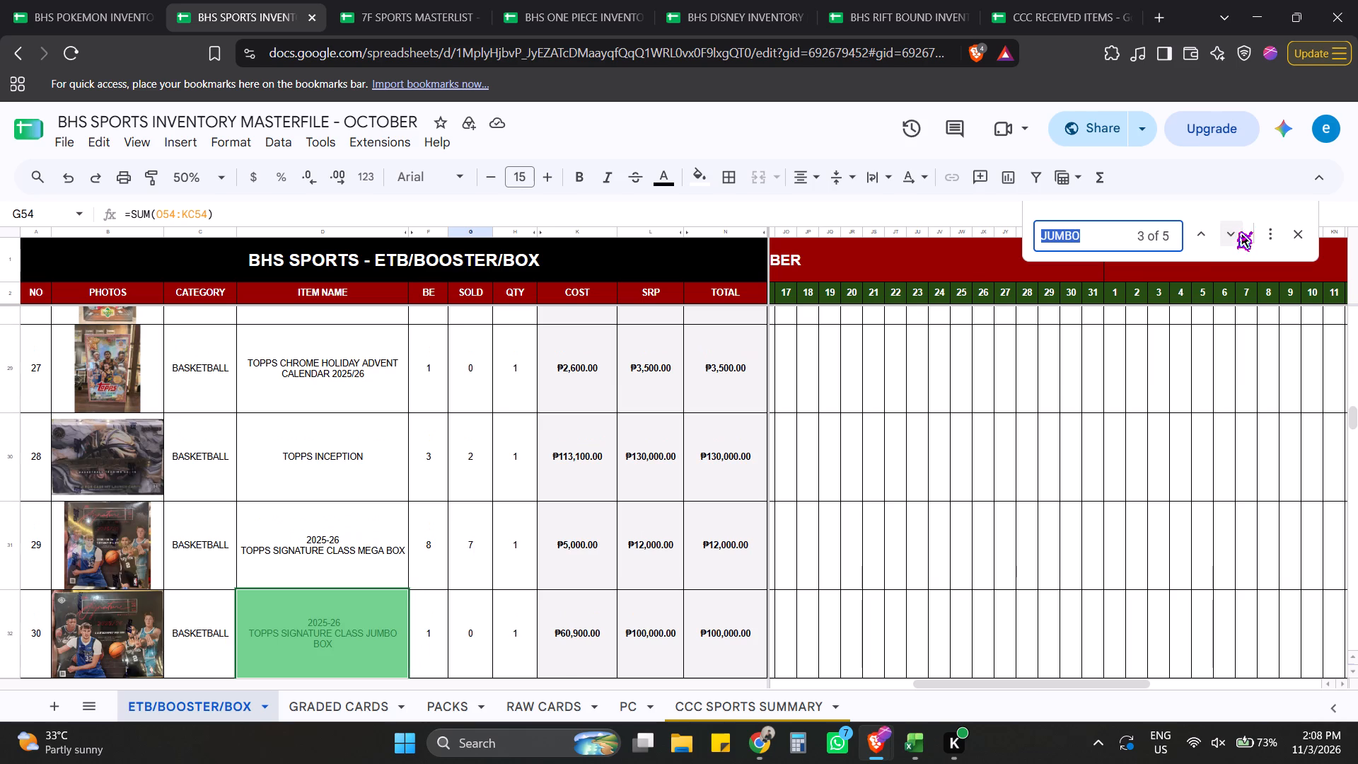
click(382, 0)
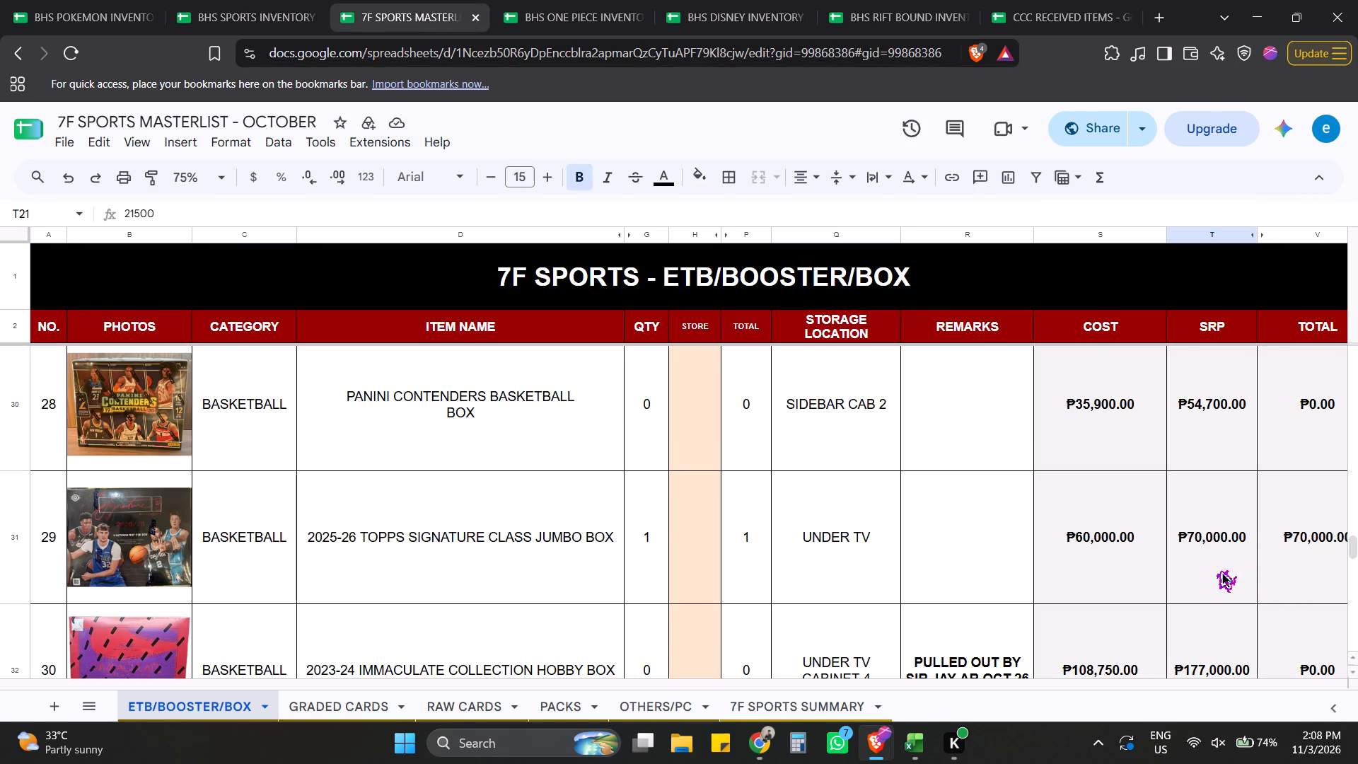
click(248, 0)
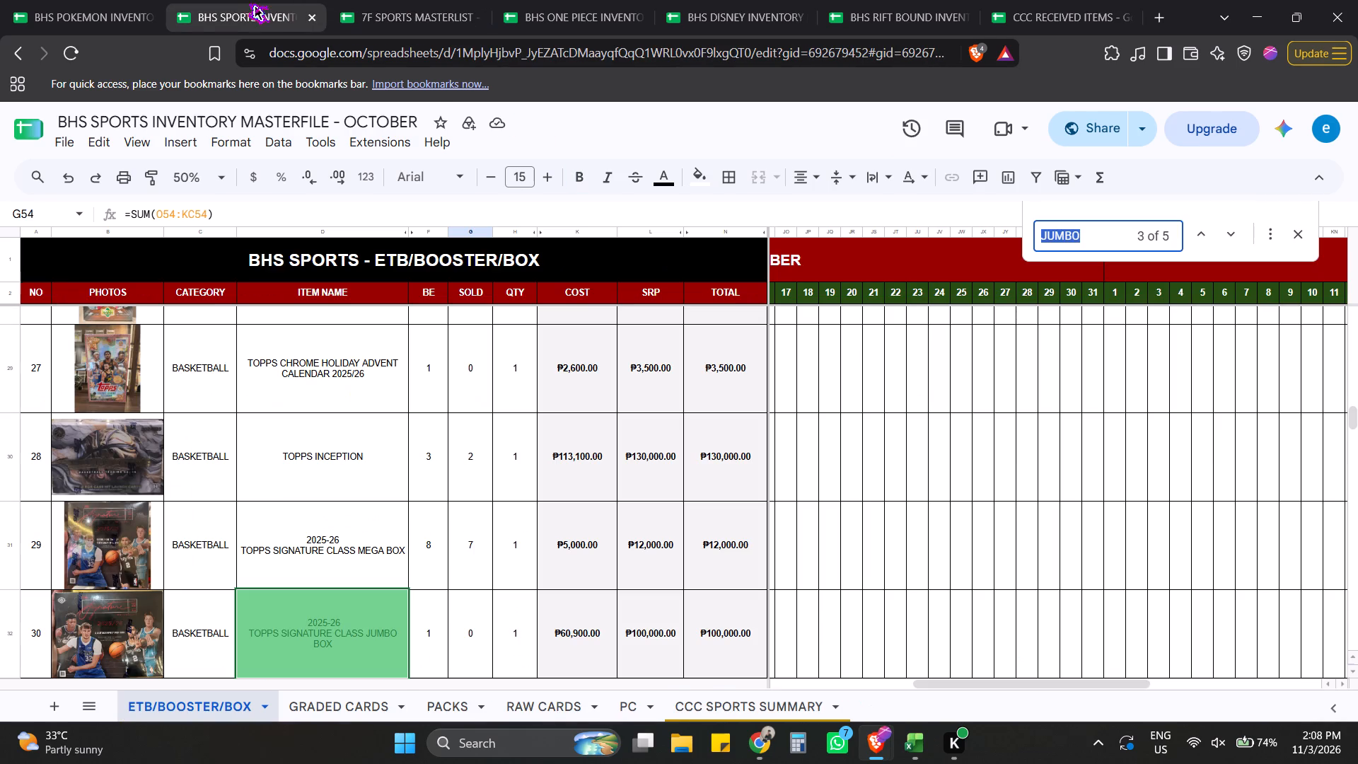
Set the masterlist SRP of the 2025-26 TOPPS SIGNATURE CLASS JUMBO BOX to 100000, matching the BHS sports inventory.
click(433, 0)
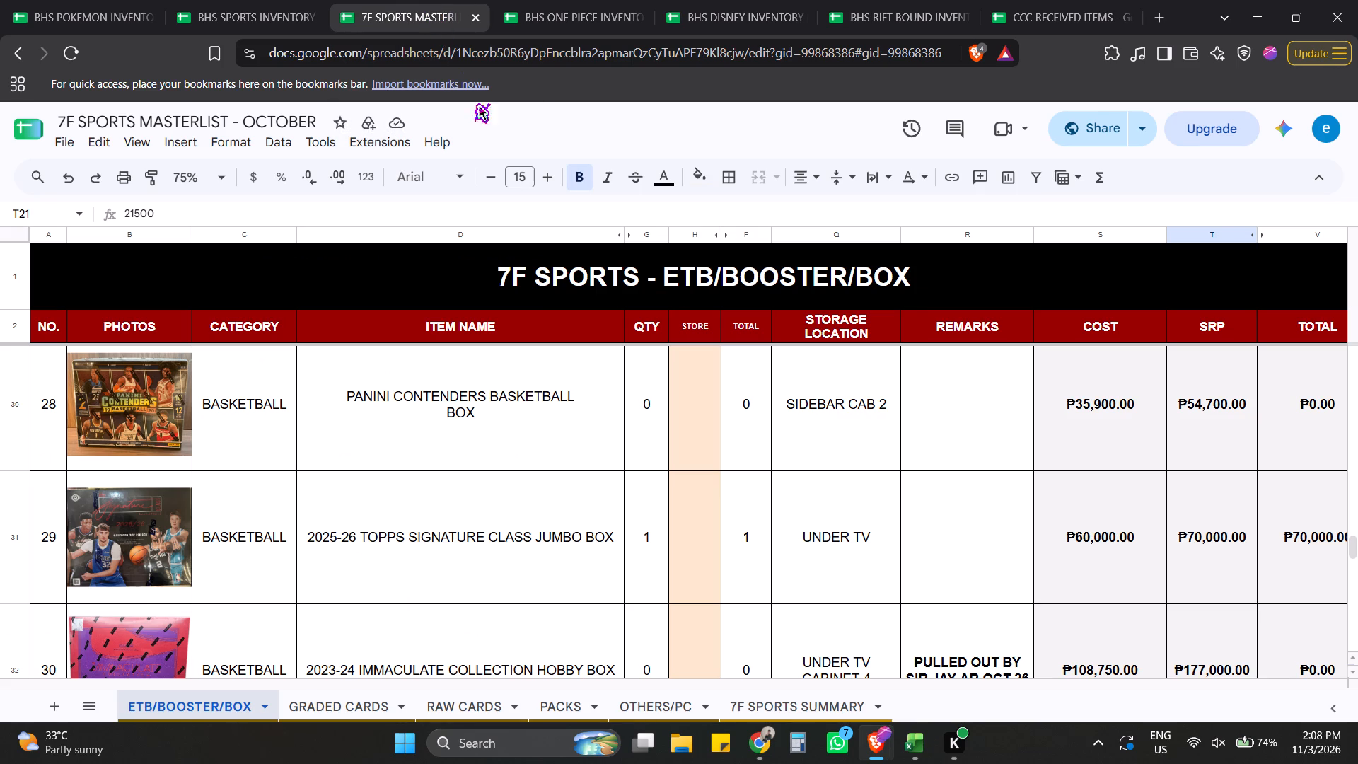
click(253, 0)
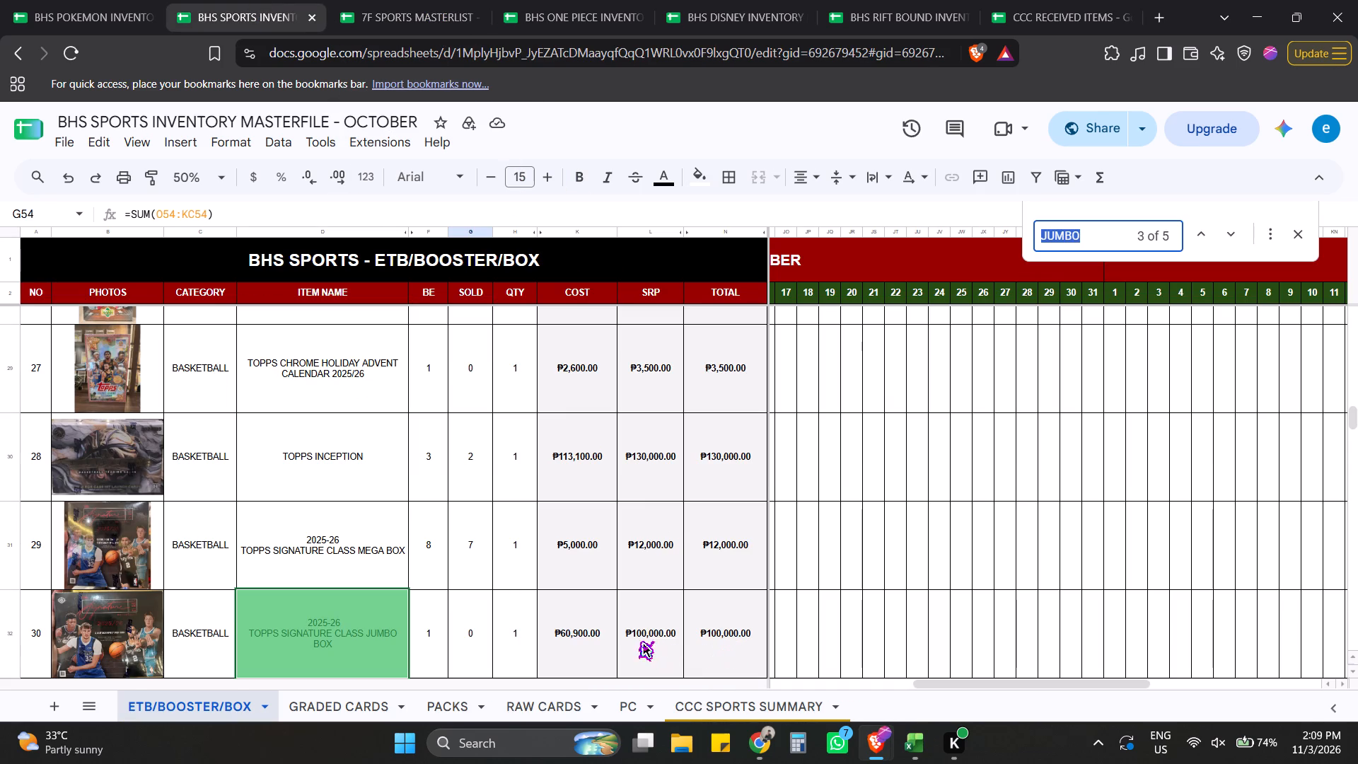
scroll(637, 640, down, 3)
drag(400, 0, 400, 6)
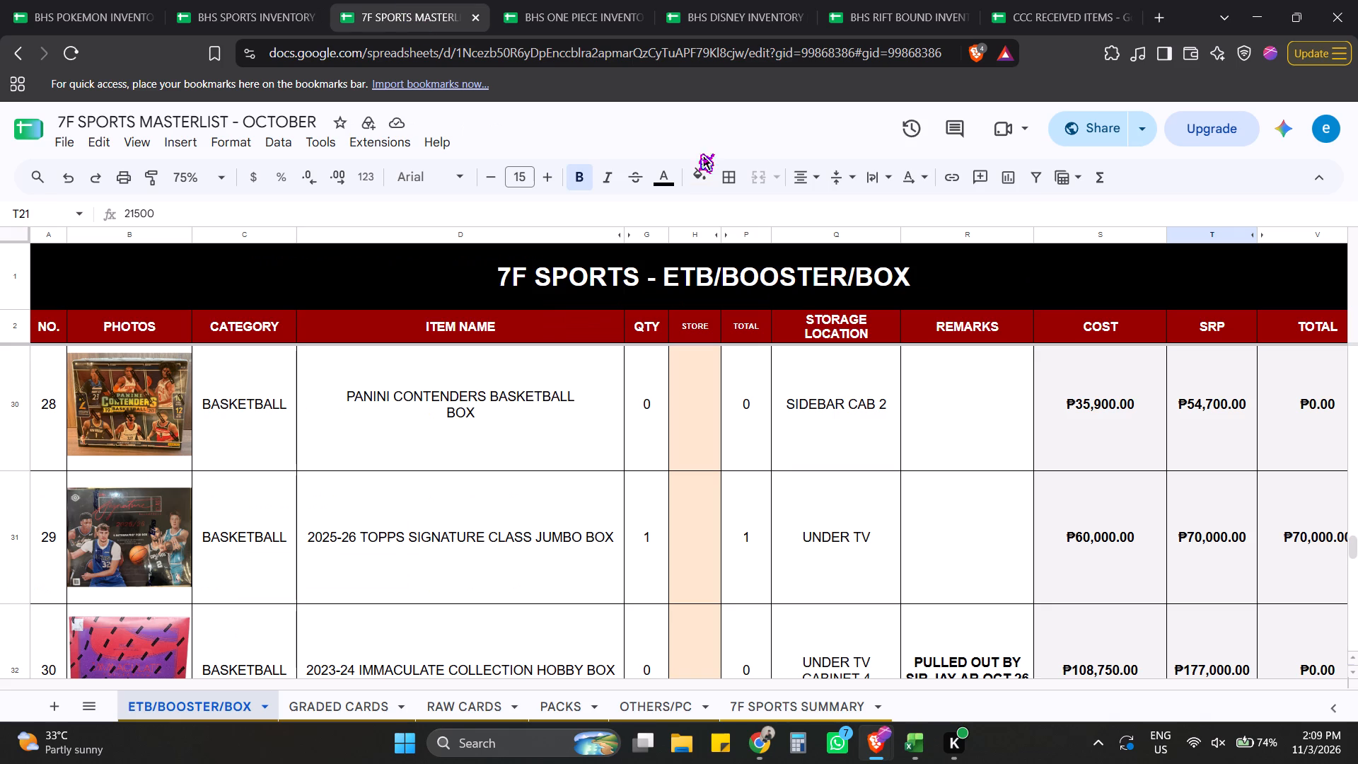
click(1174, 534)
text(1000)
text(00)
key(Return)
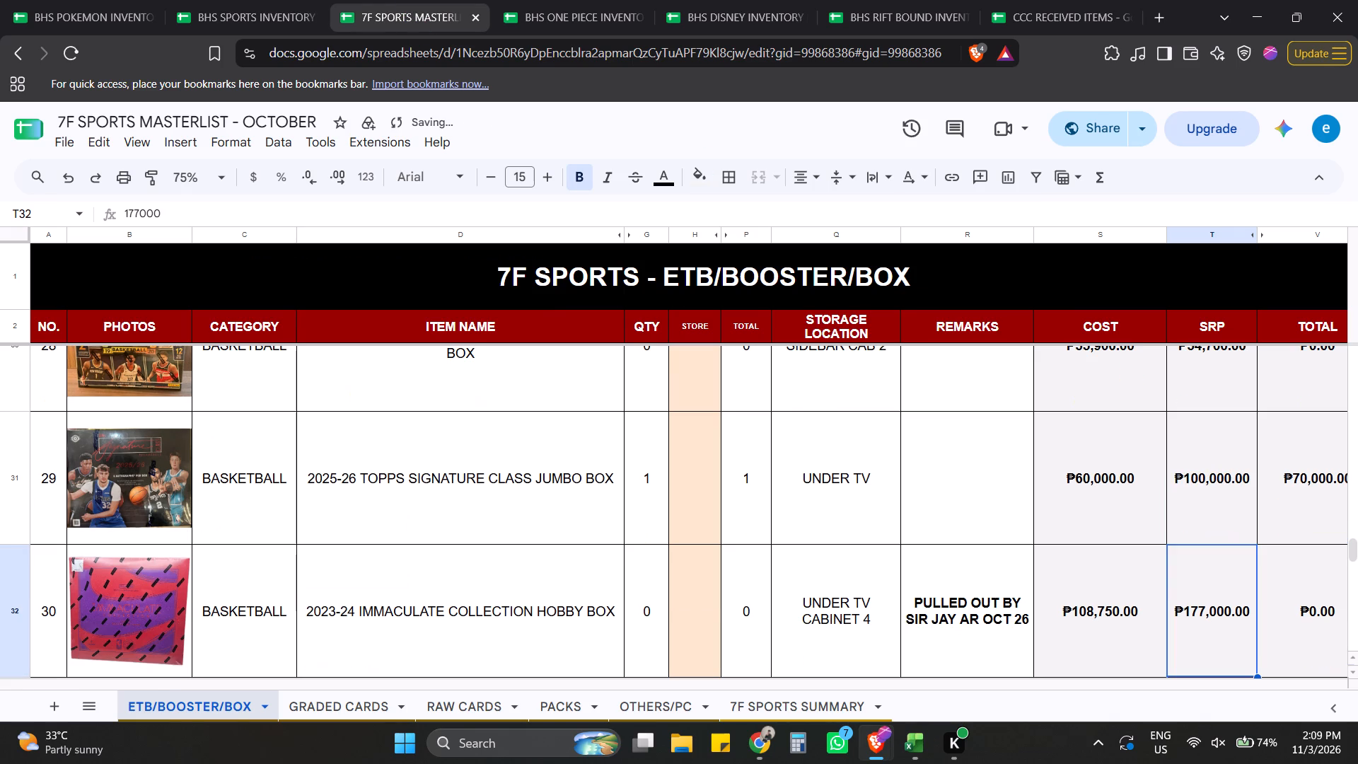
drag(269, 0, 270, 6)
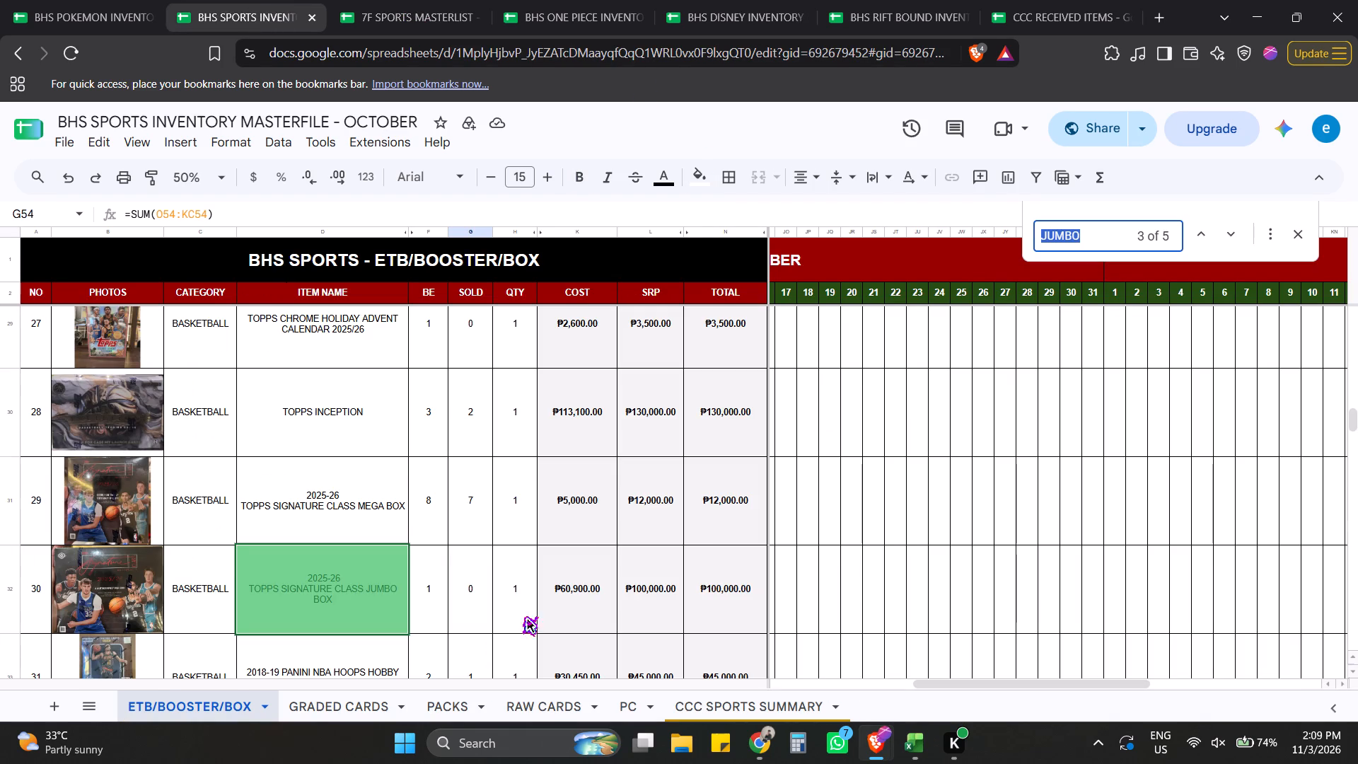
scroll(561, 581, down, 6)
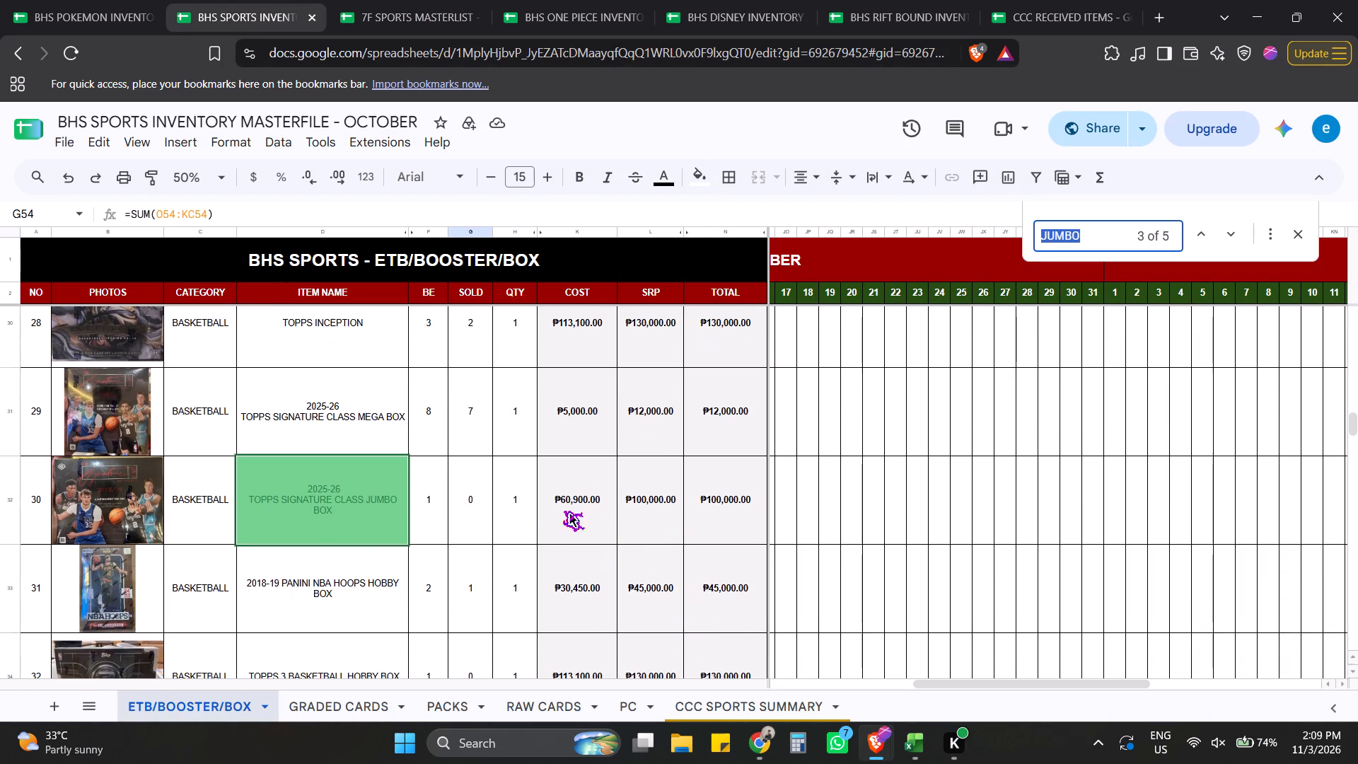
Compare the masterlist's TOPPS CHROME UPDATE JUMBO HOBBY BOX cost and SRP with its JUMBO match in the BHS sports inventory.
click(430, 0)
scroll(748, 616, down, 4)
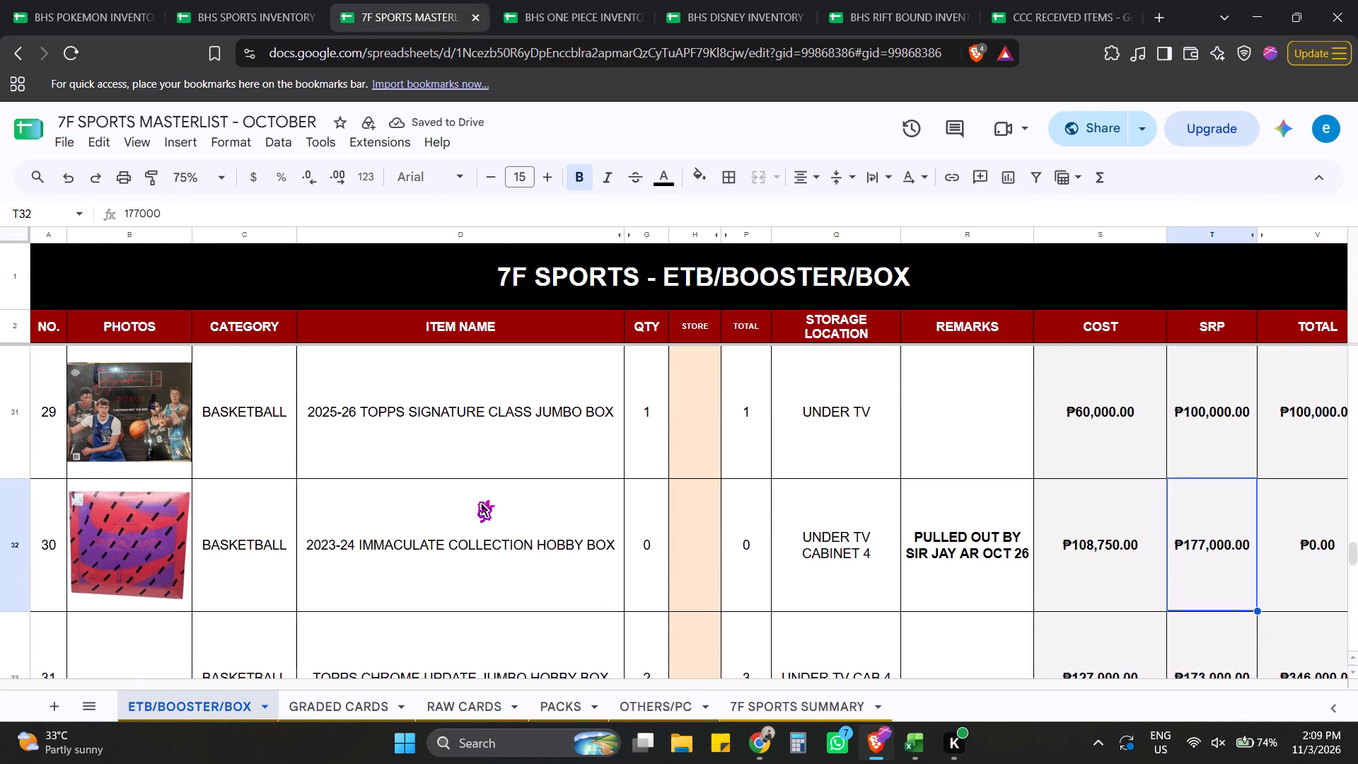
scroll(277, 501, down, 2)
scroll(480, 534, down, 4)
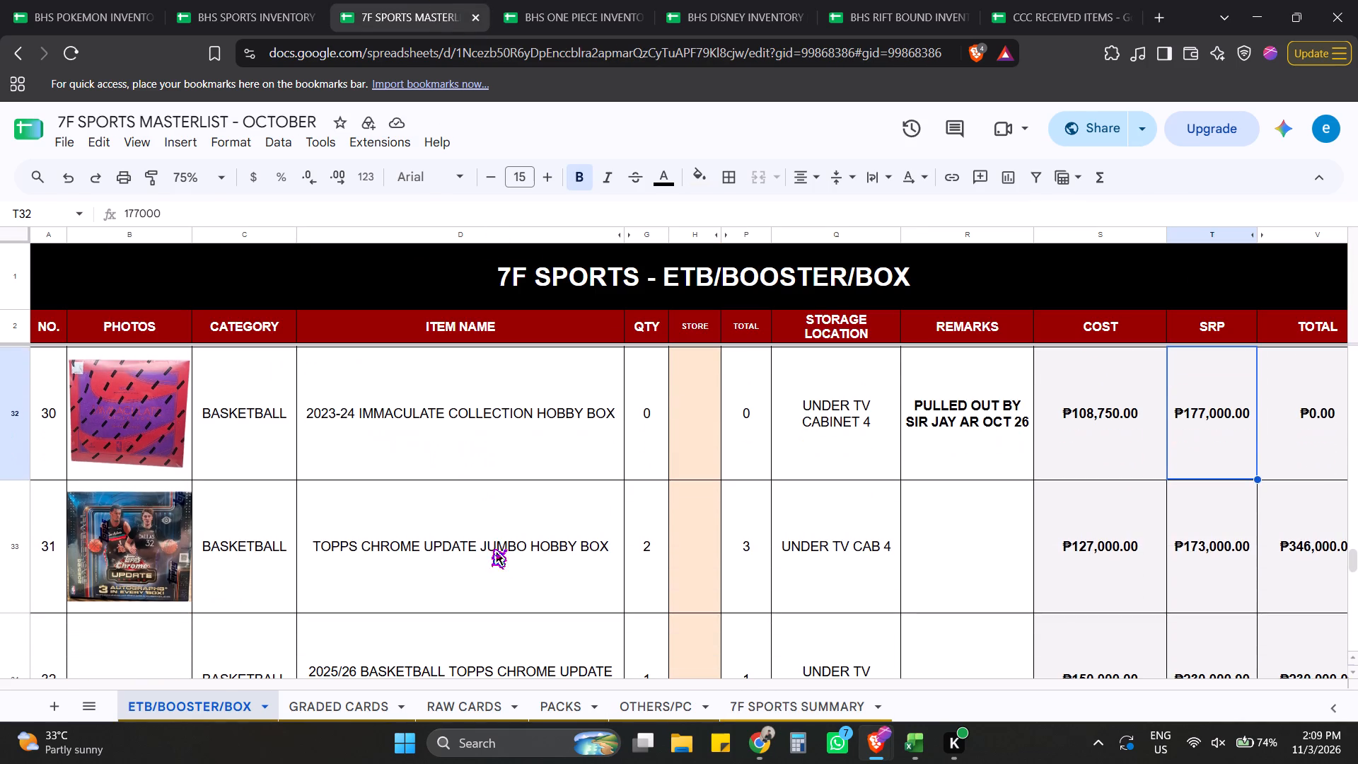
scroll(478, 541, down, 2)
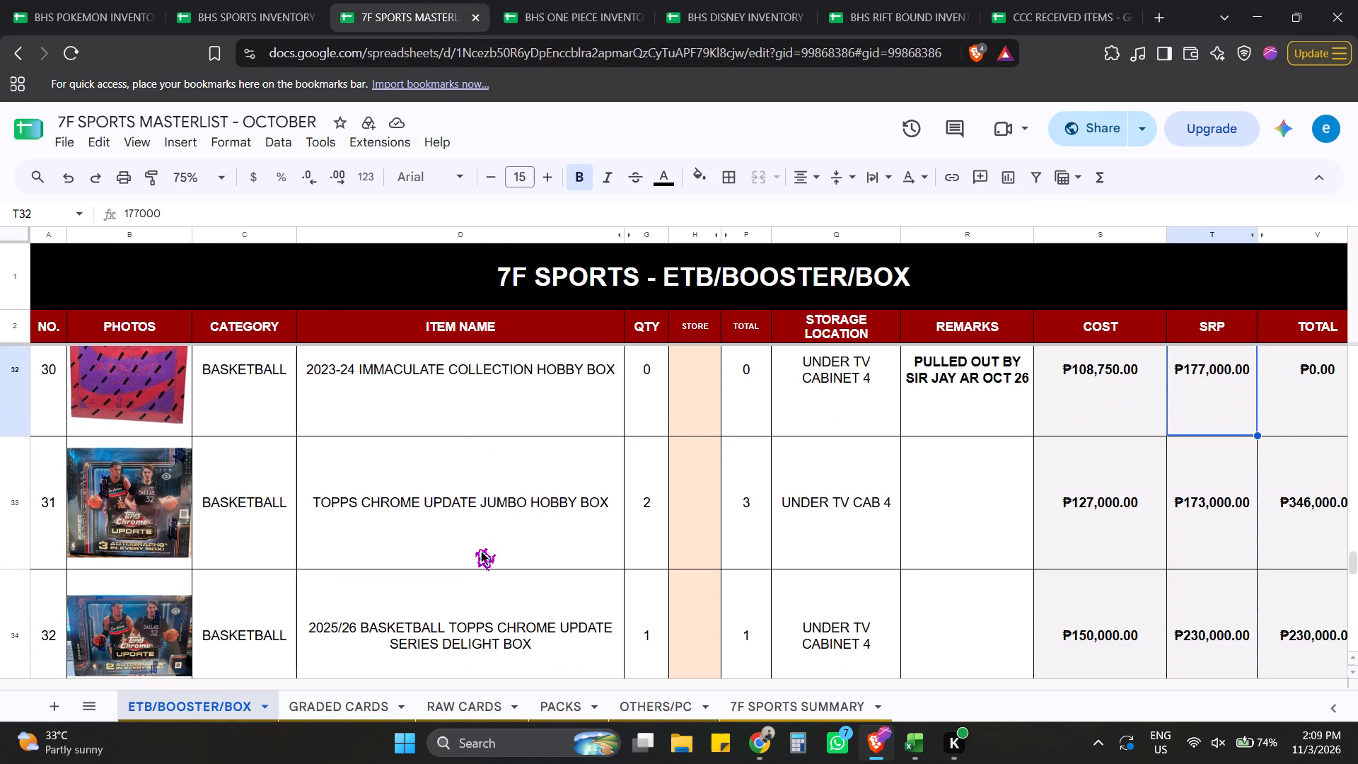
click(233, 0)
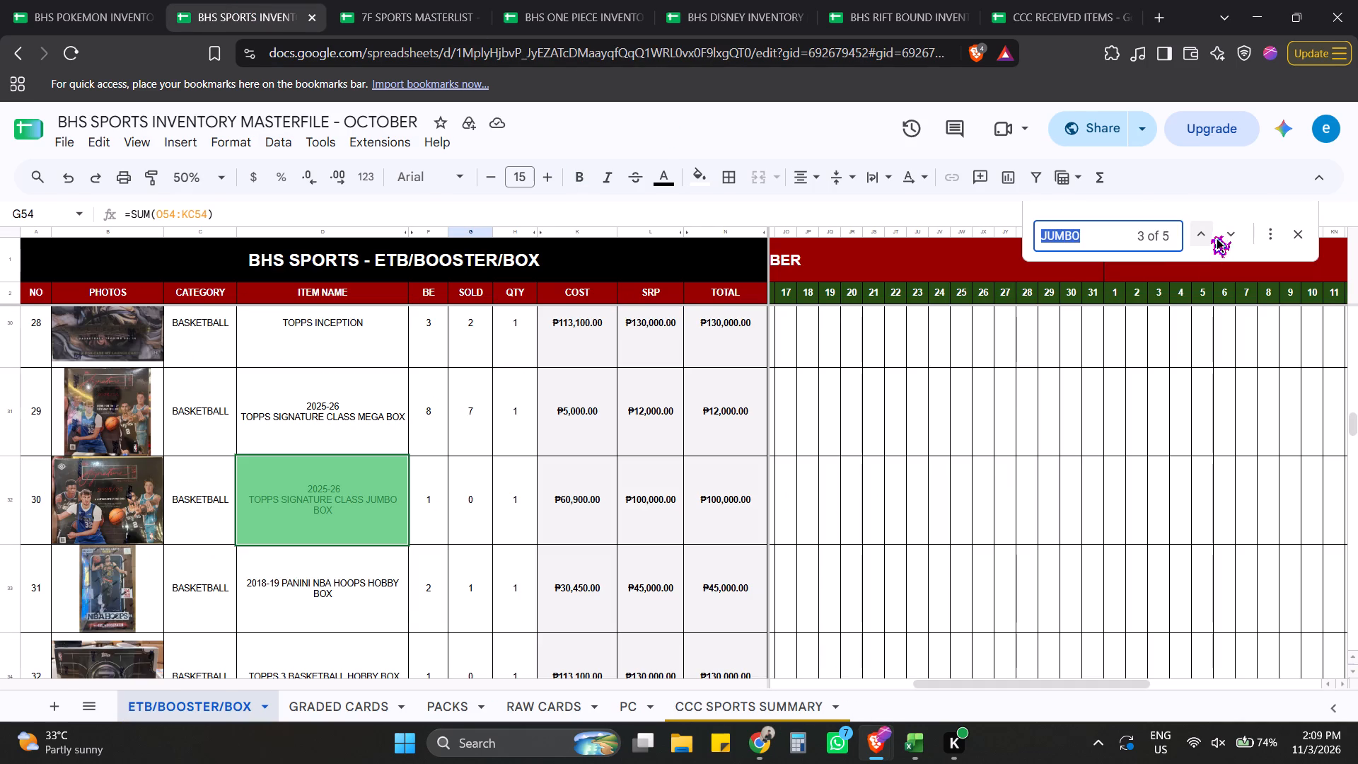
click(1223, 227)
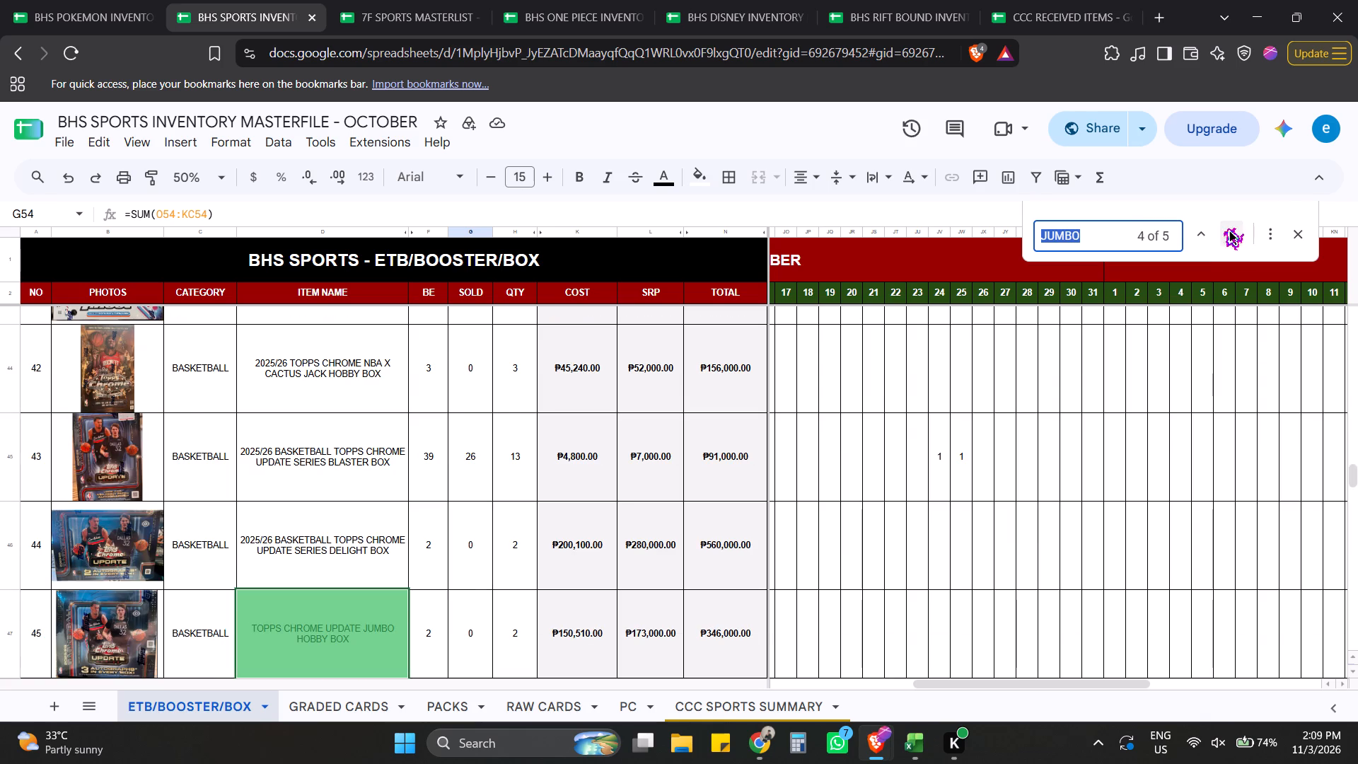
click(385, 0)
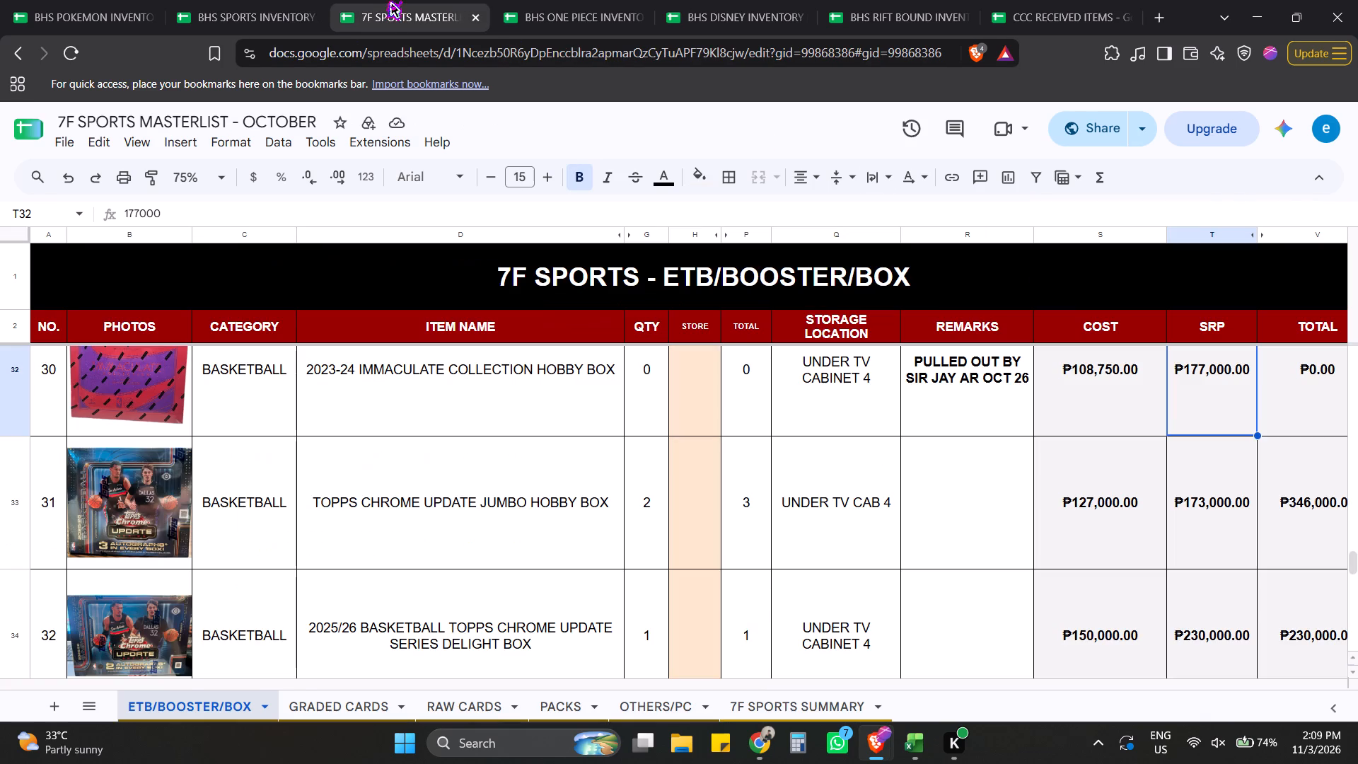
Search the BHS inventory for UPDATE and set the masterlist's 2025/26 BASKETBALL TOPPS CHROME UPDATE SERIES DELIGHT BOX SRP to 280000 to match.
scroll(1021, 422, down, 3)
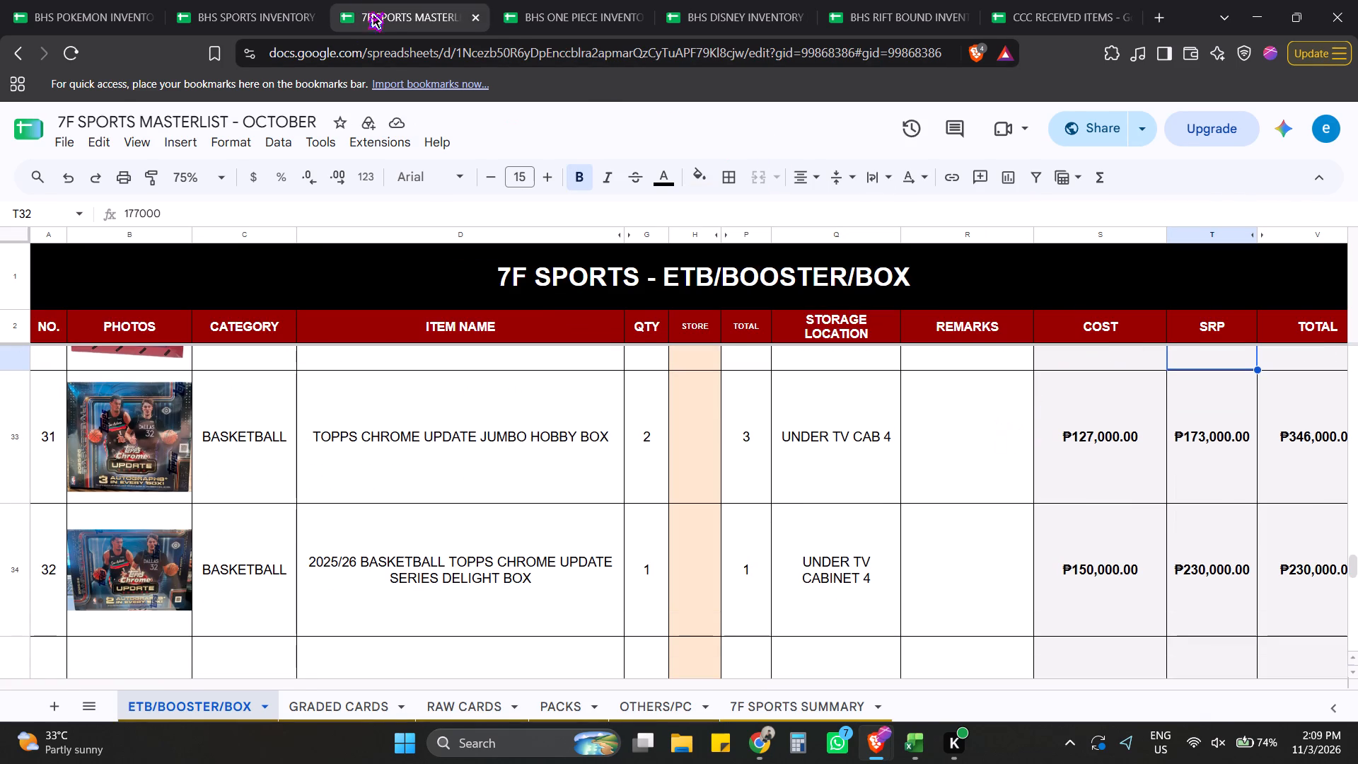
click(294, 1)
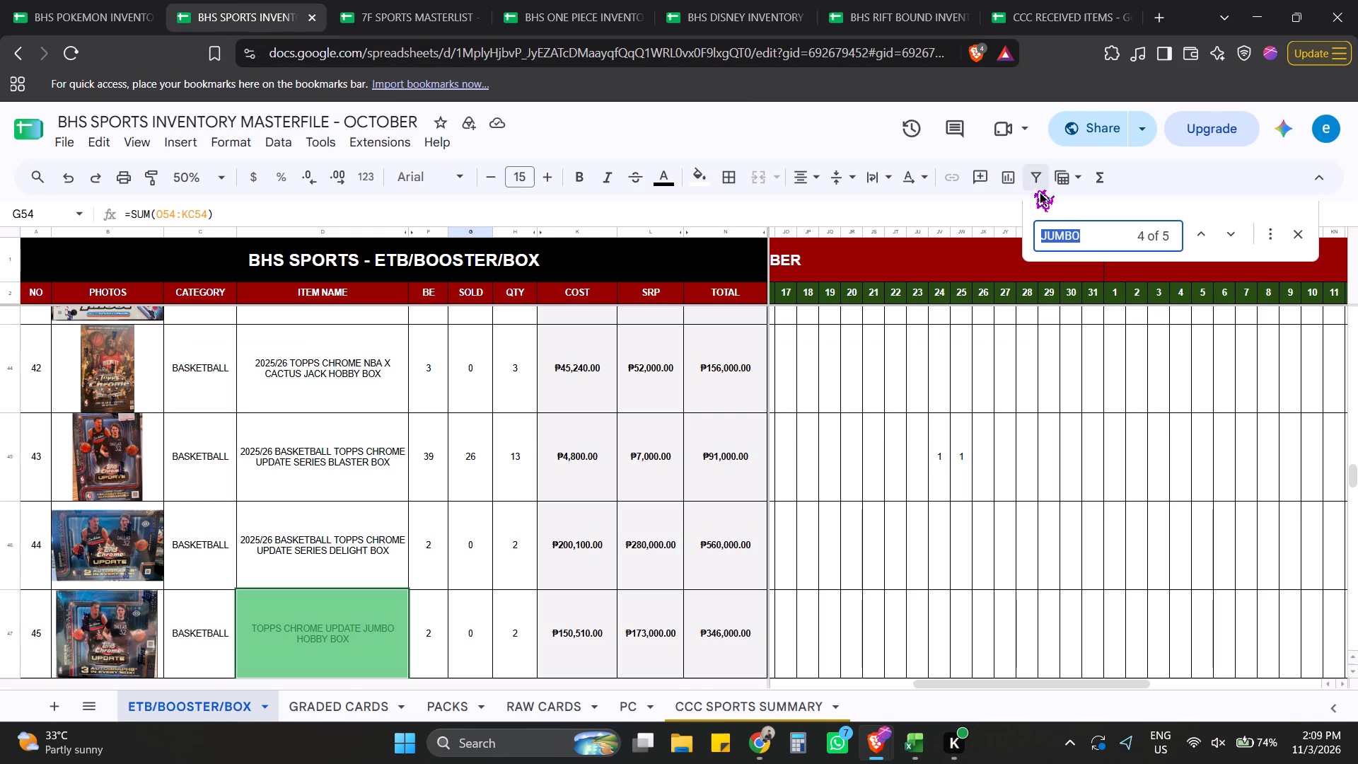
text(UPDATE)
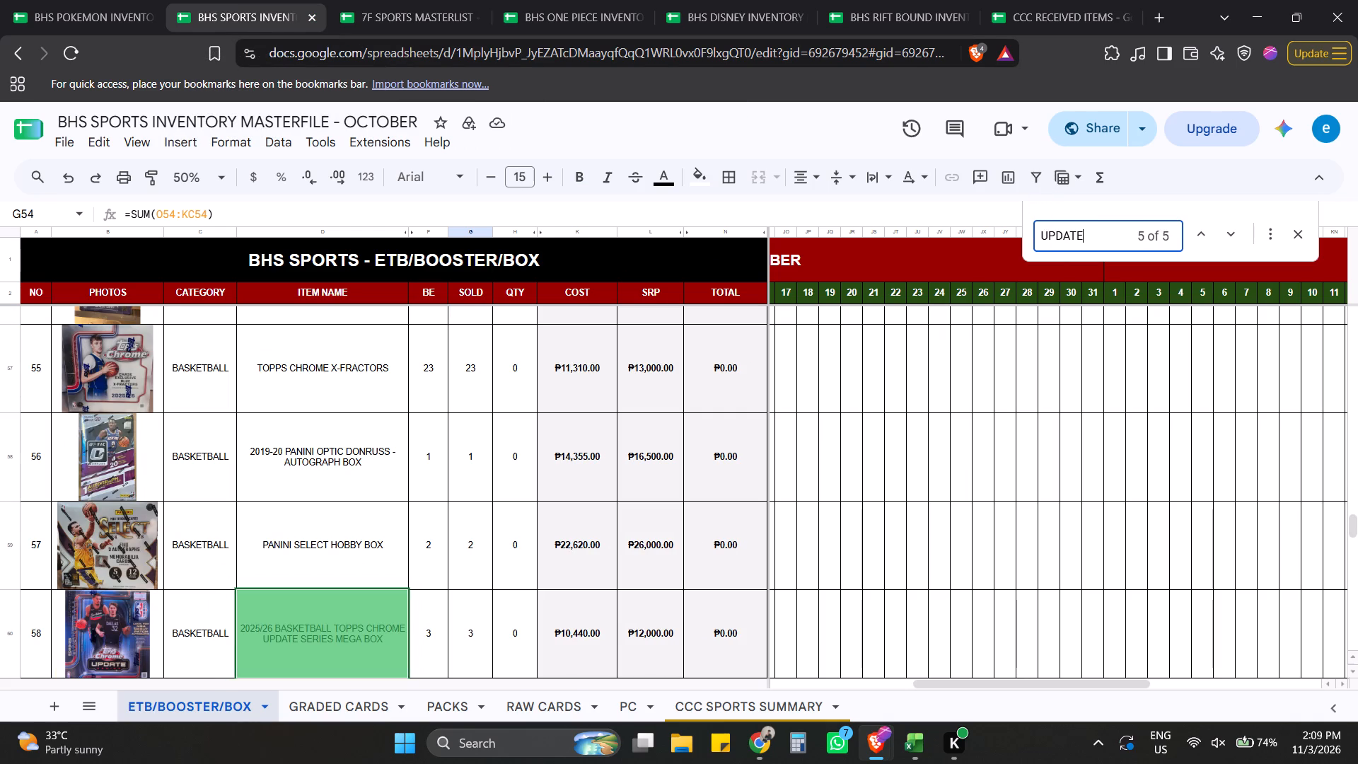
click(401, 0)
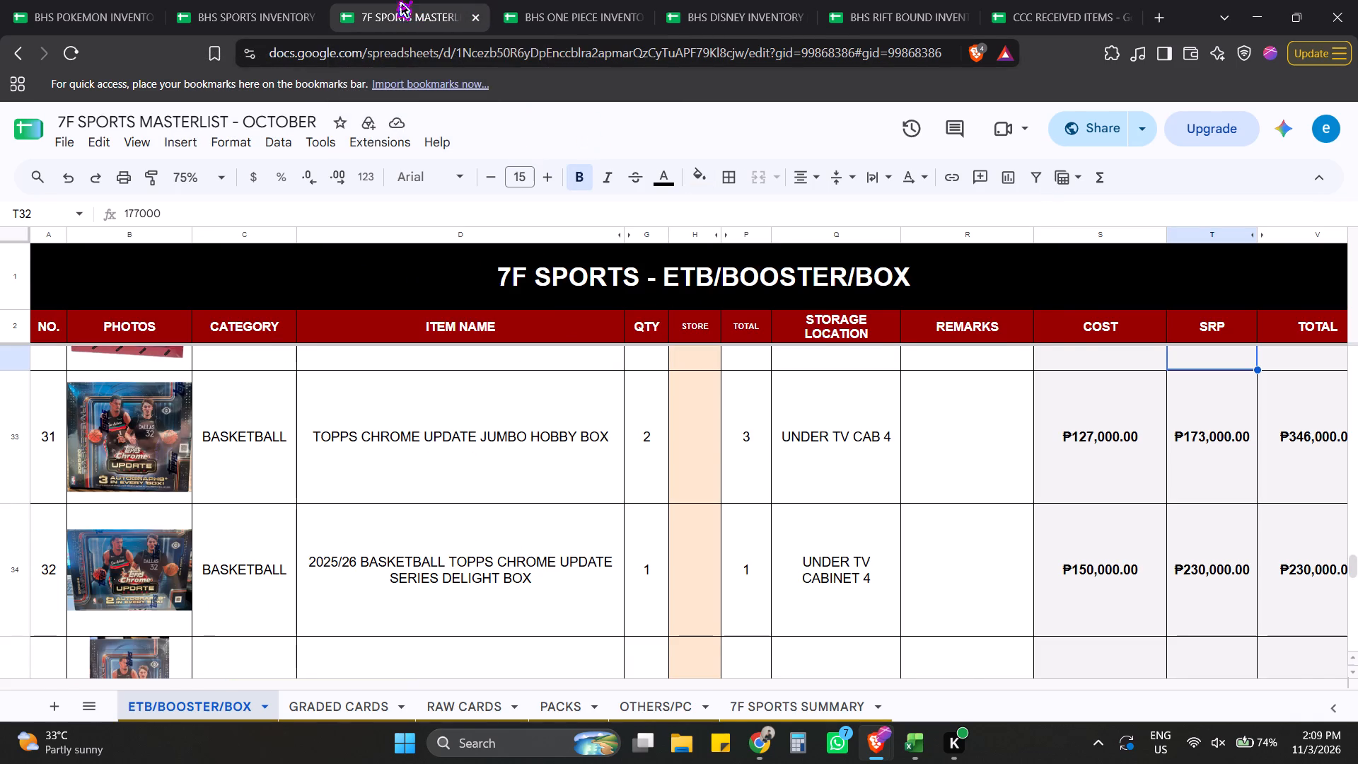
click(272, 0)
click(1226, 228)
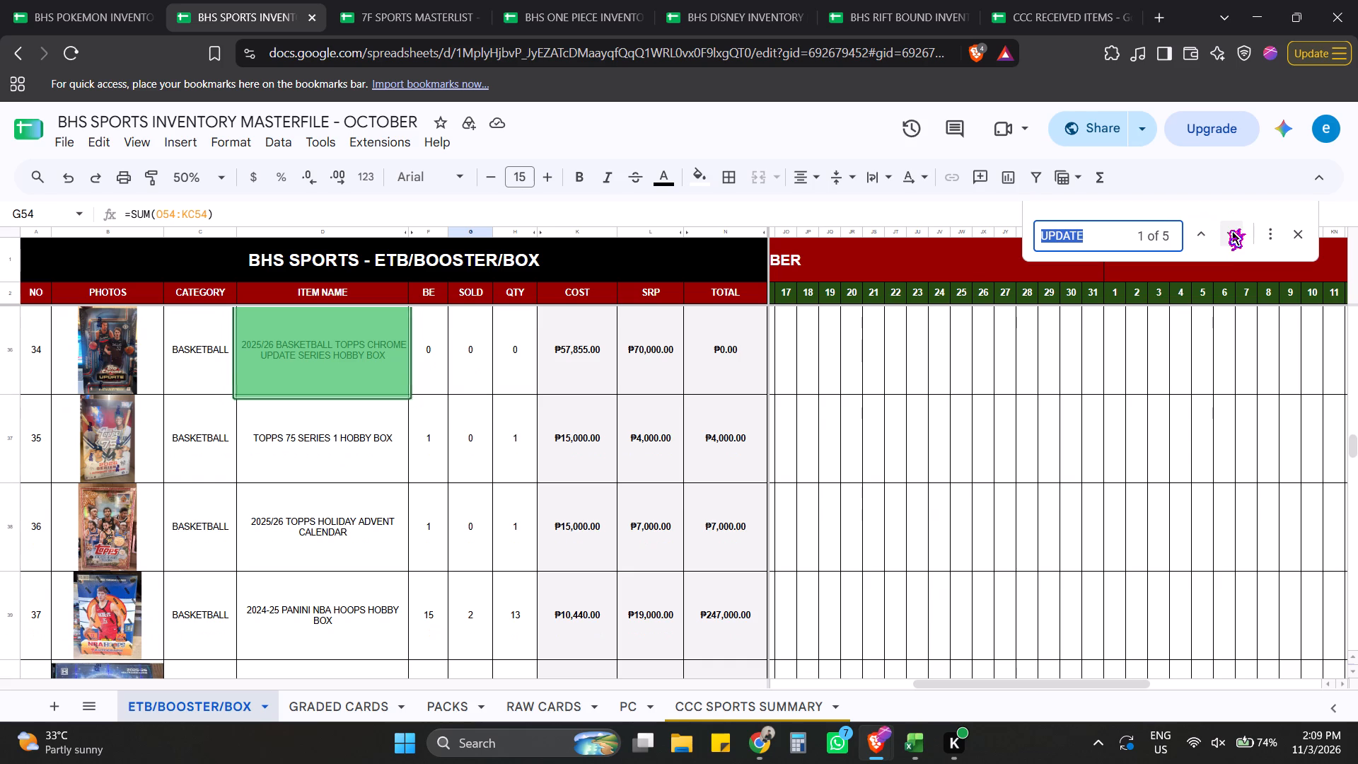
click(1226, 230)
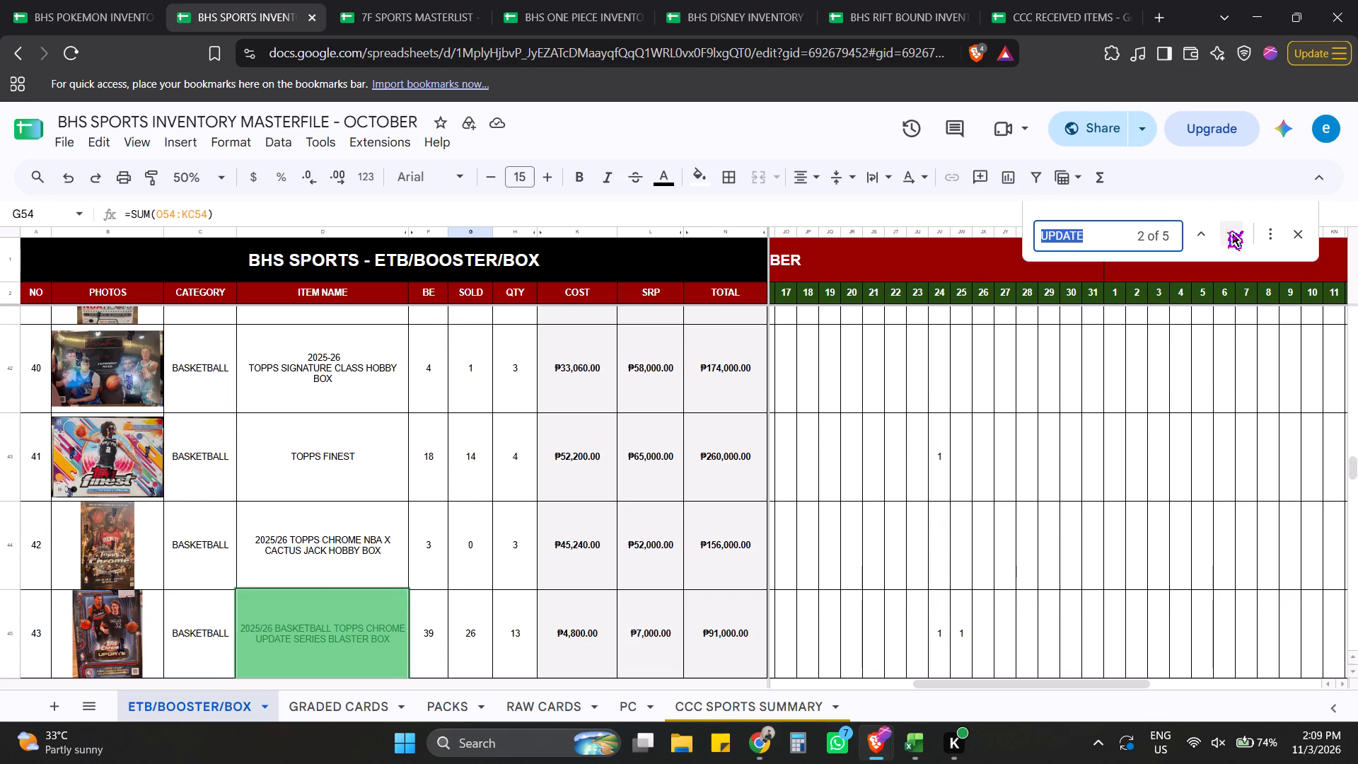
click(1226, 230)
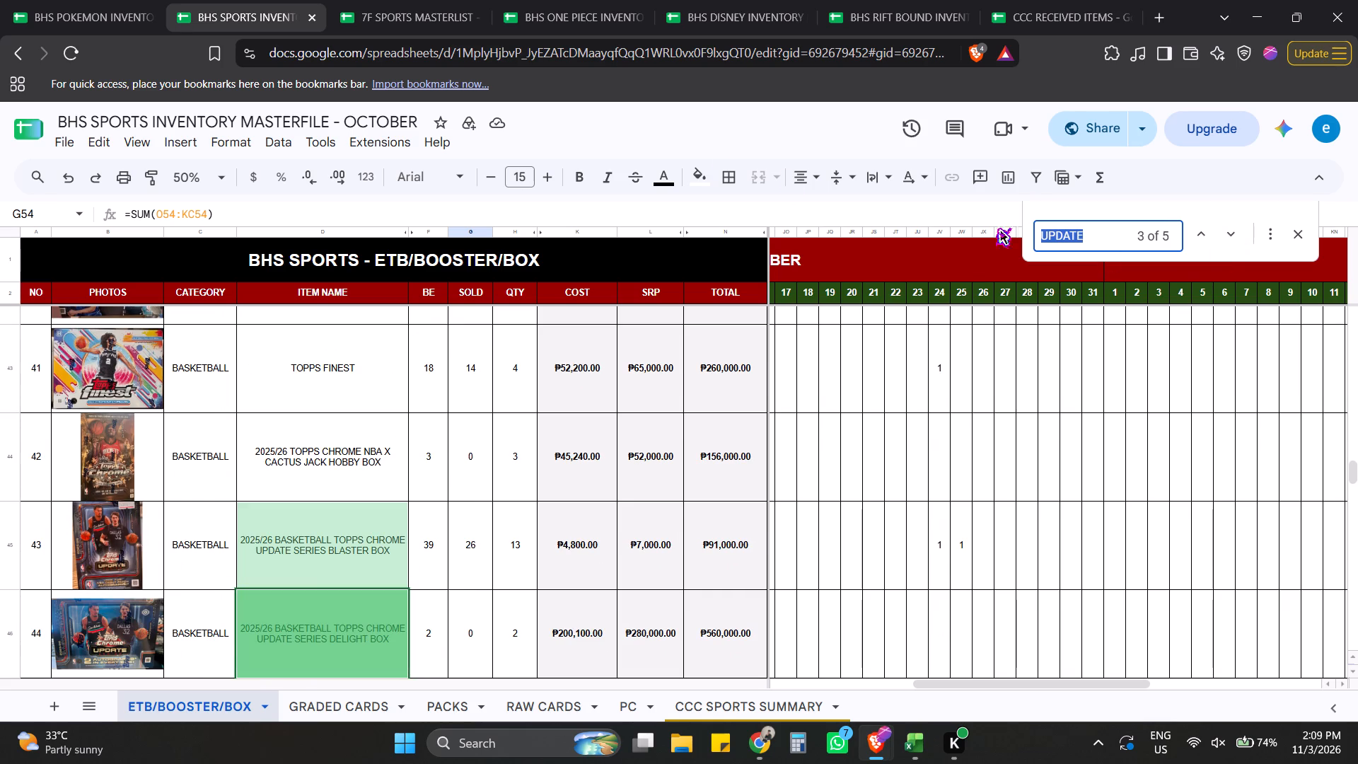
click(422, 0)
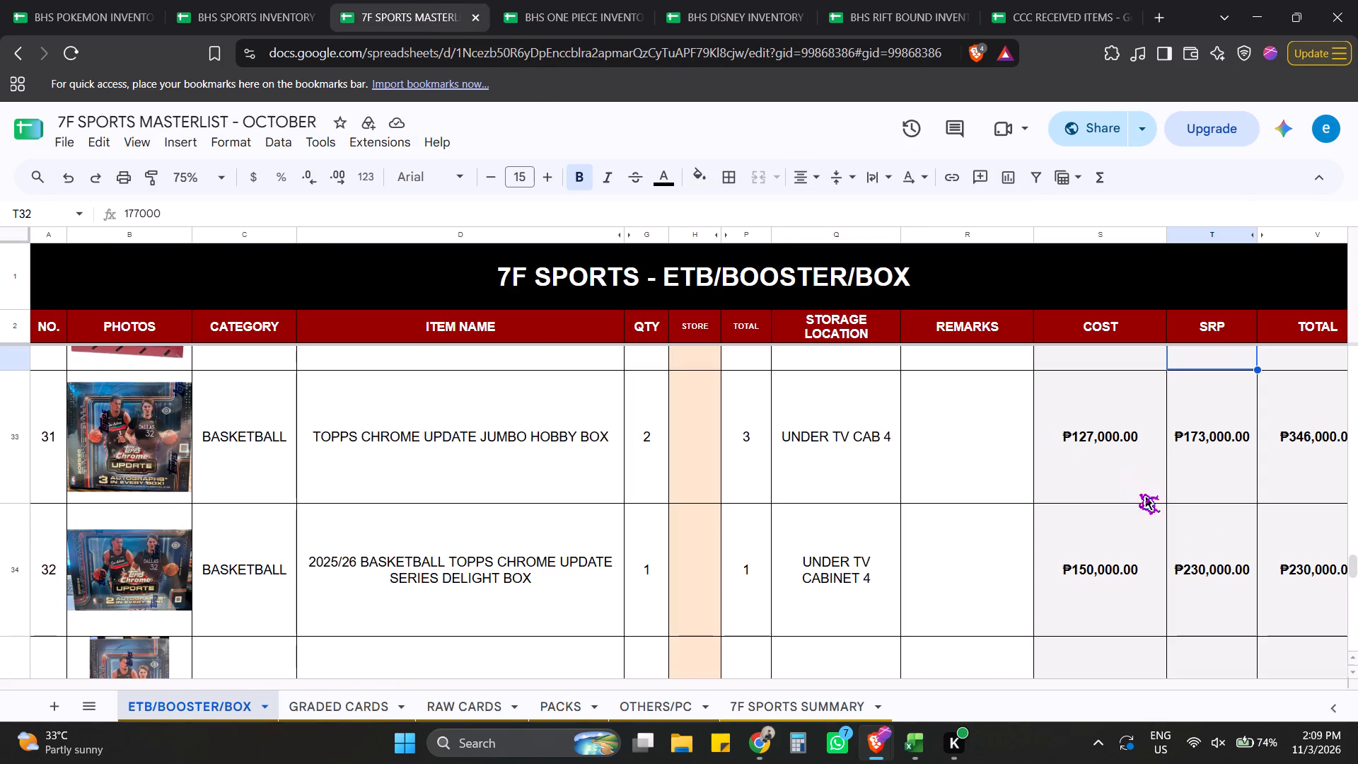
click(1216, 539)
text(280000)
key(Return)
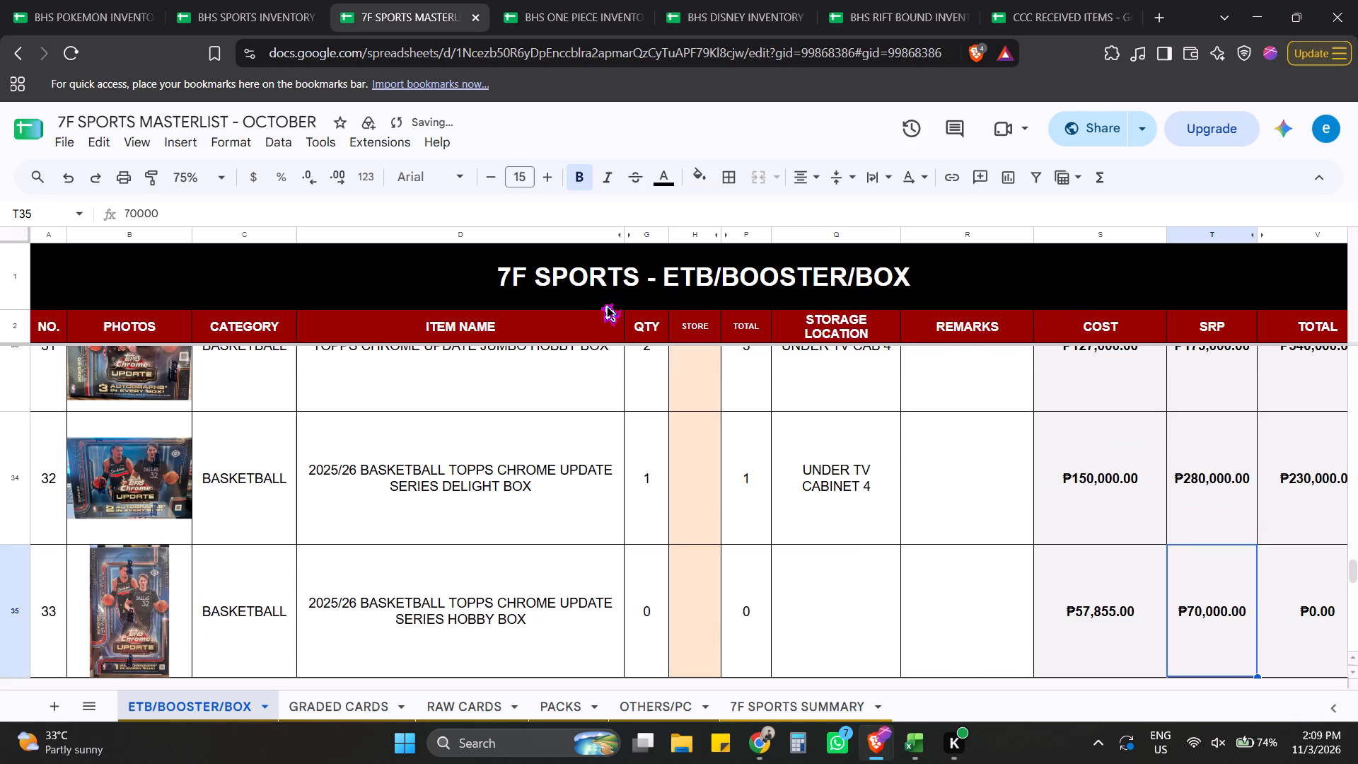
Recheck the TOPPS CHROME UPDATE JUMBO HOBBY BOX row in the BHS sports inventory against the masterlist.
click(259, 0)
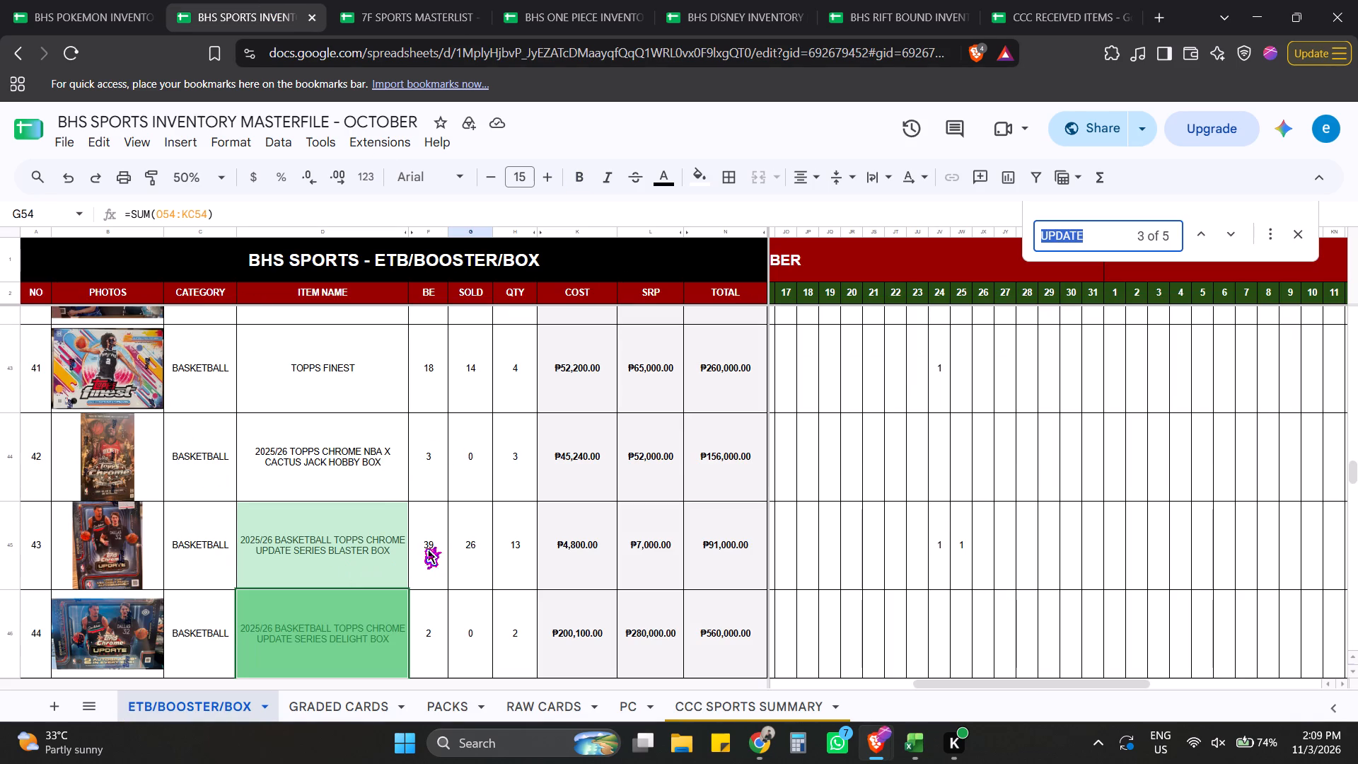
scroll(409, 550, down, 8)
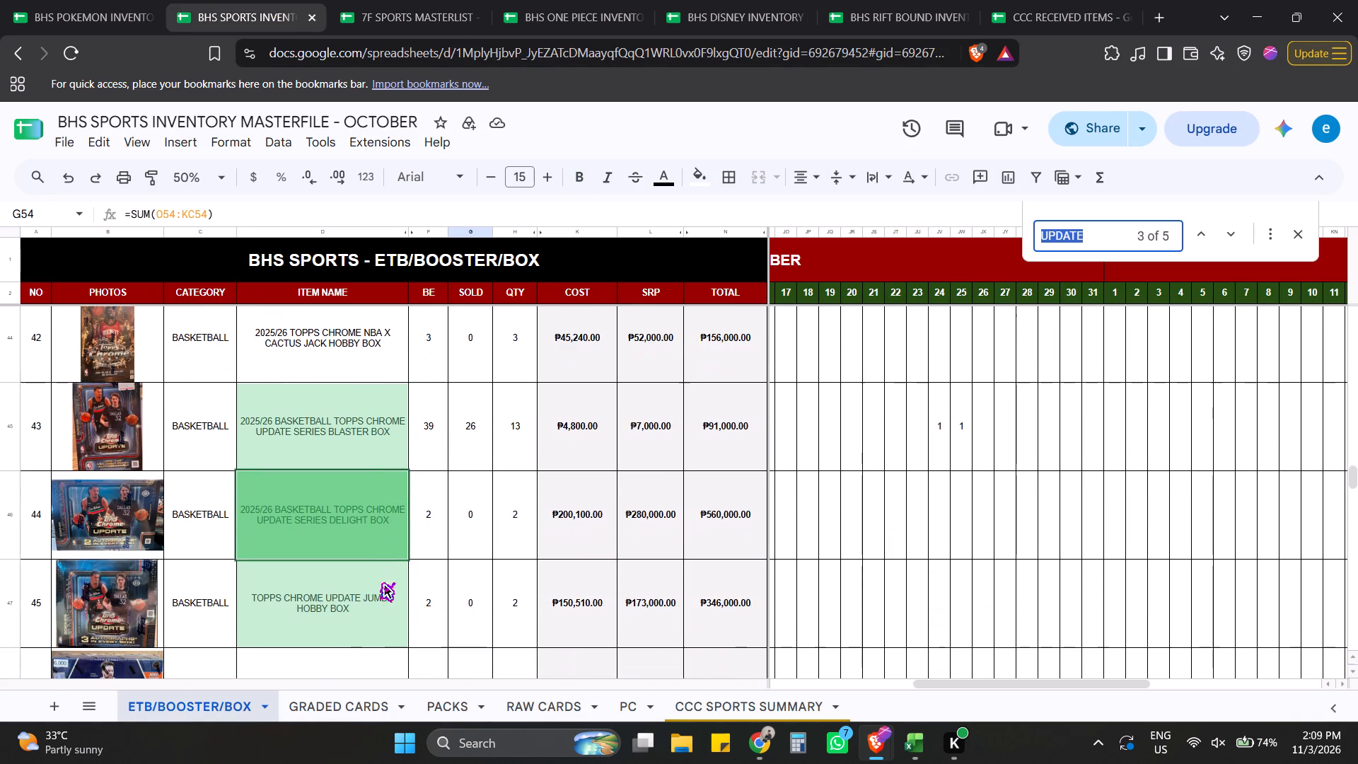
scroll(378, 581, down, 2)
click(370, 581)
click(402, 0)
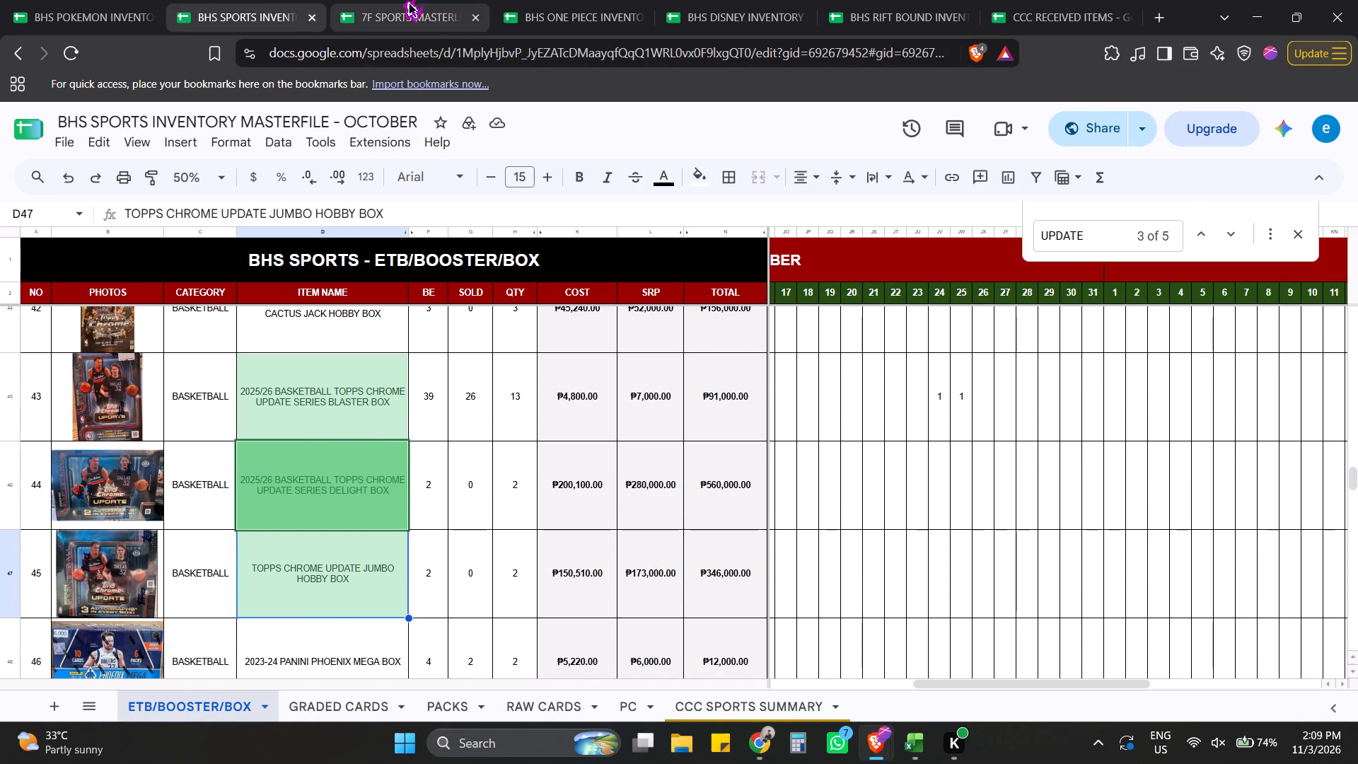
click(245, 0)
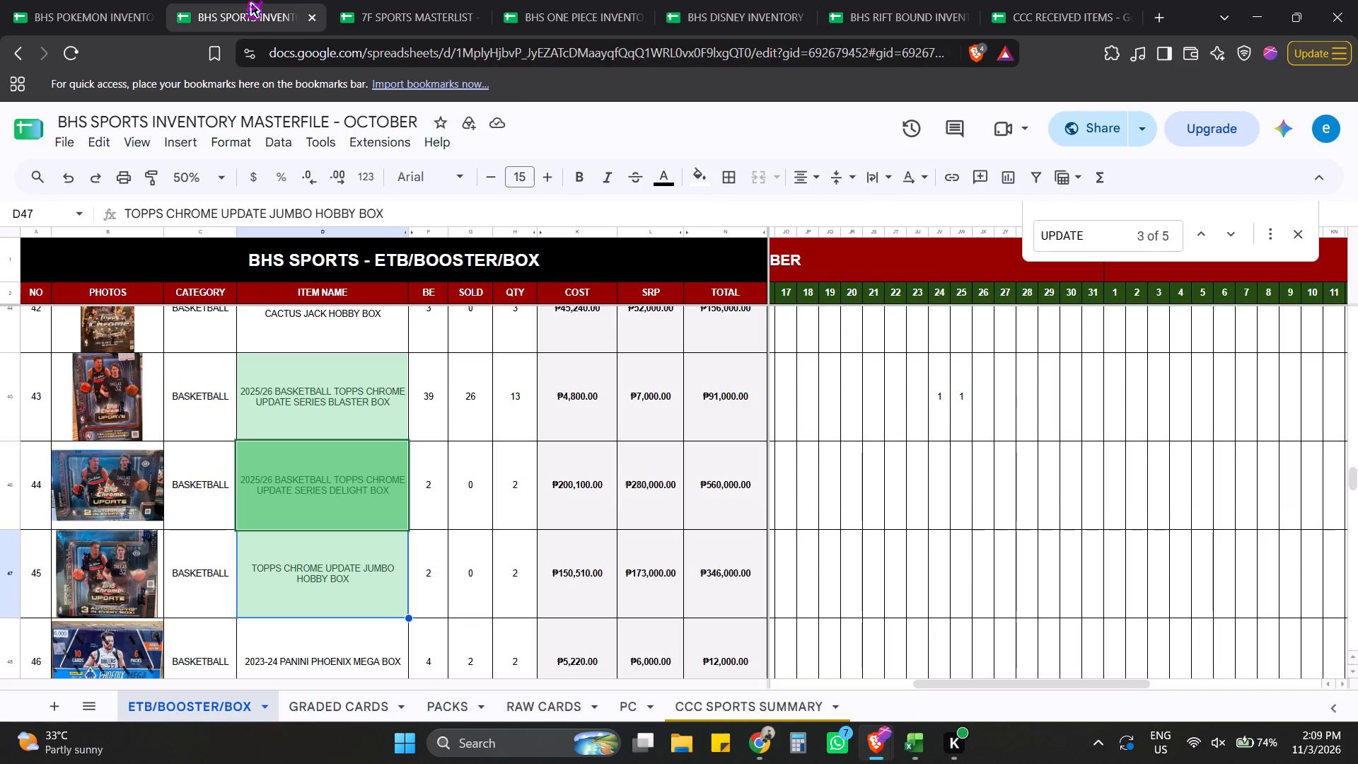
Compare the masterlist's 2025/26 BASKETBALL TOPPS CHROME UPDATE SERIES HOBBY BOX cost and SRP with its UPDATE match in the BHS sports inventory.
click(383, 0)
scroll(414, 556, down, 1)
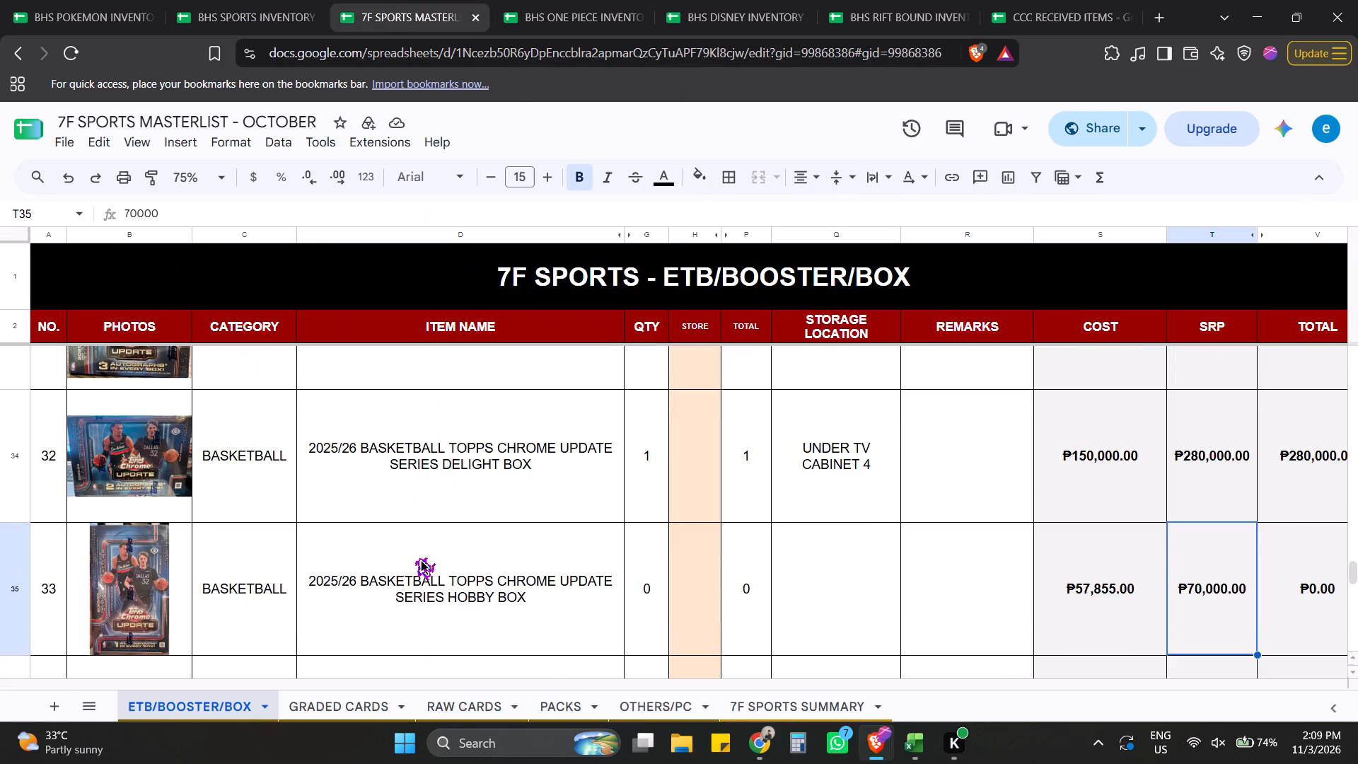
scroll(414, 557, down, 2)
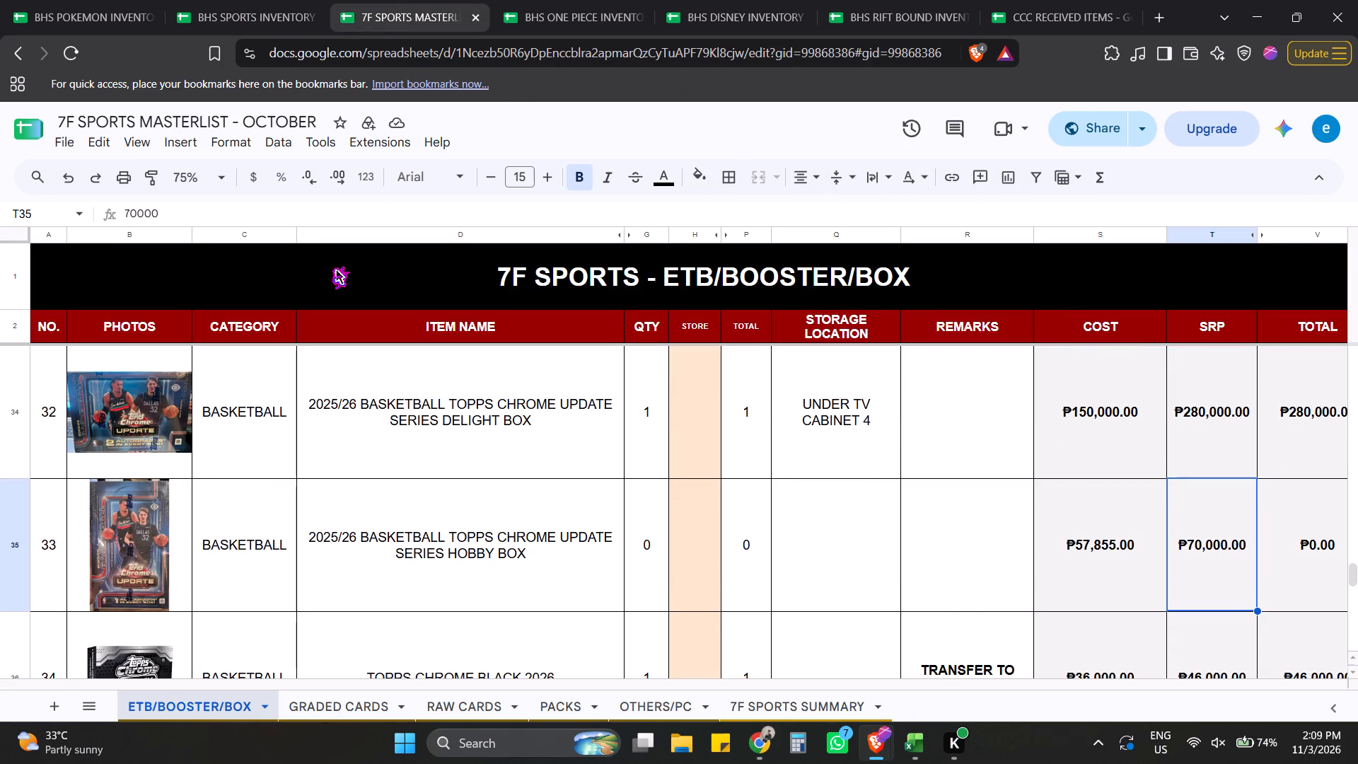
click(229, 0)
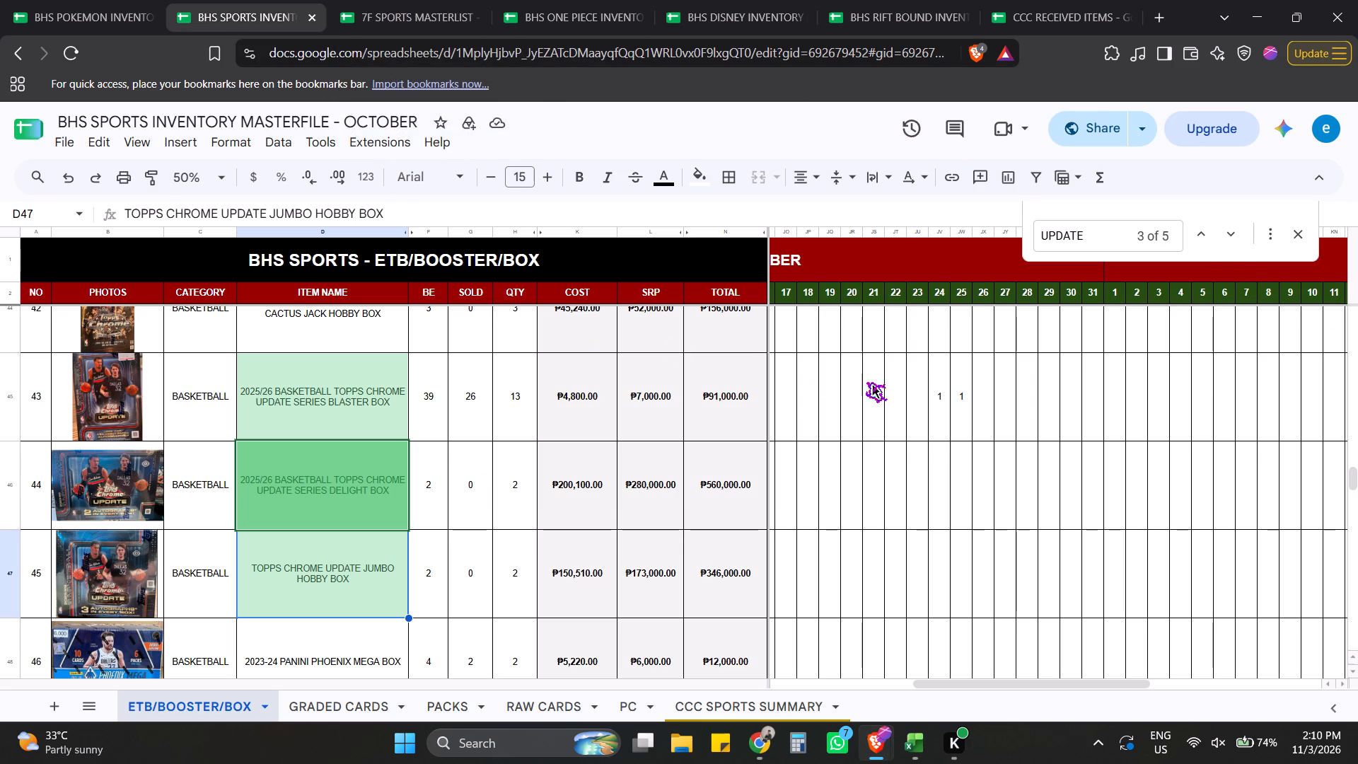
click(1195, 233)
click(1195, 233)
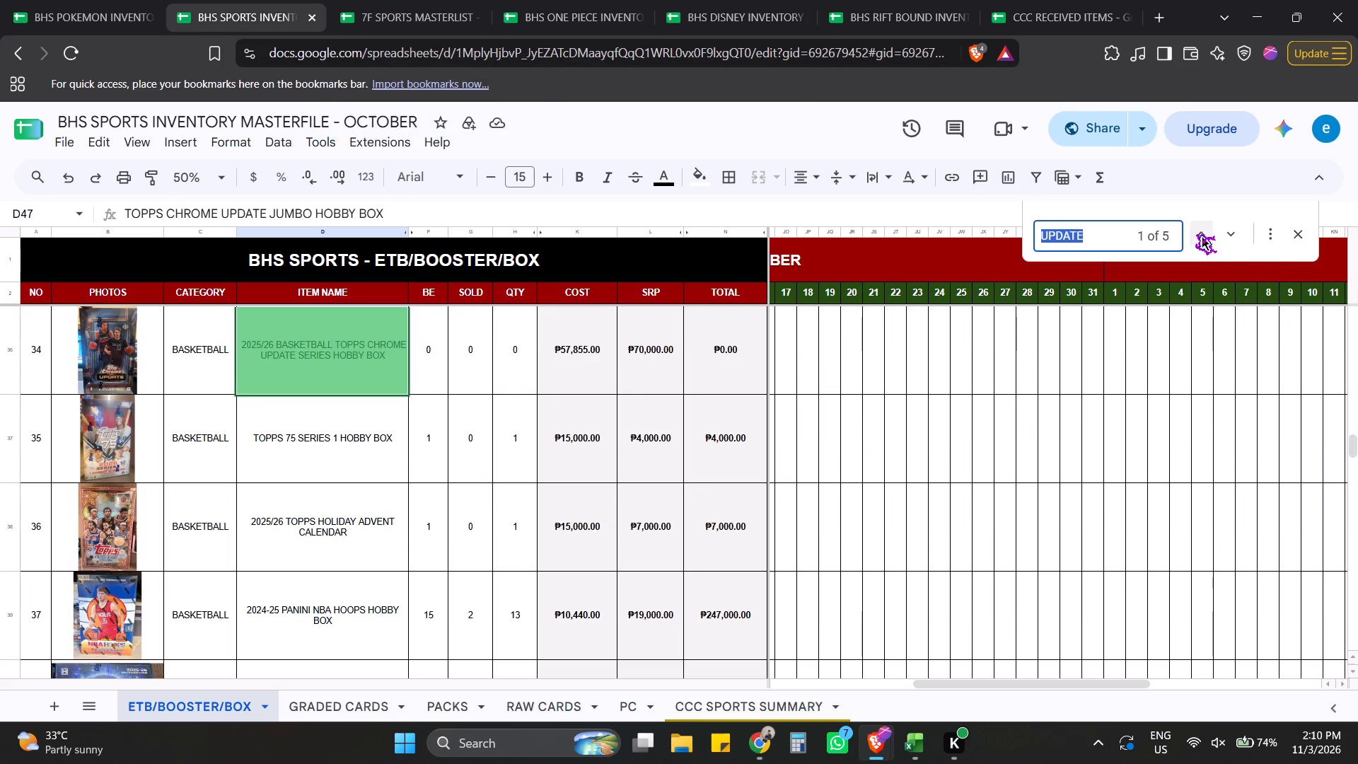
scroll(287, 55, down, 1)
click(256, 0)
click(428, 0)
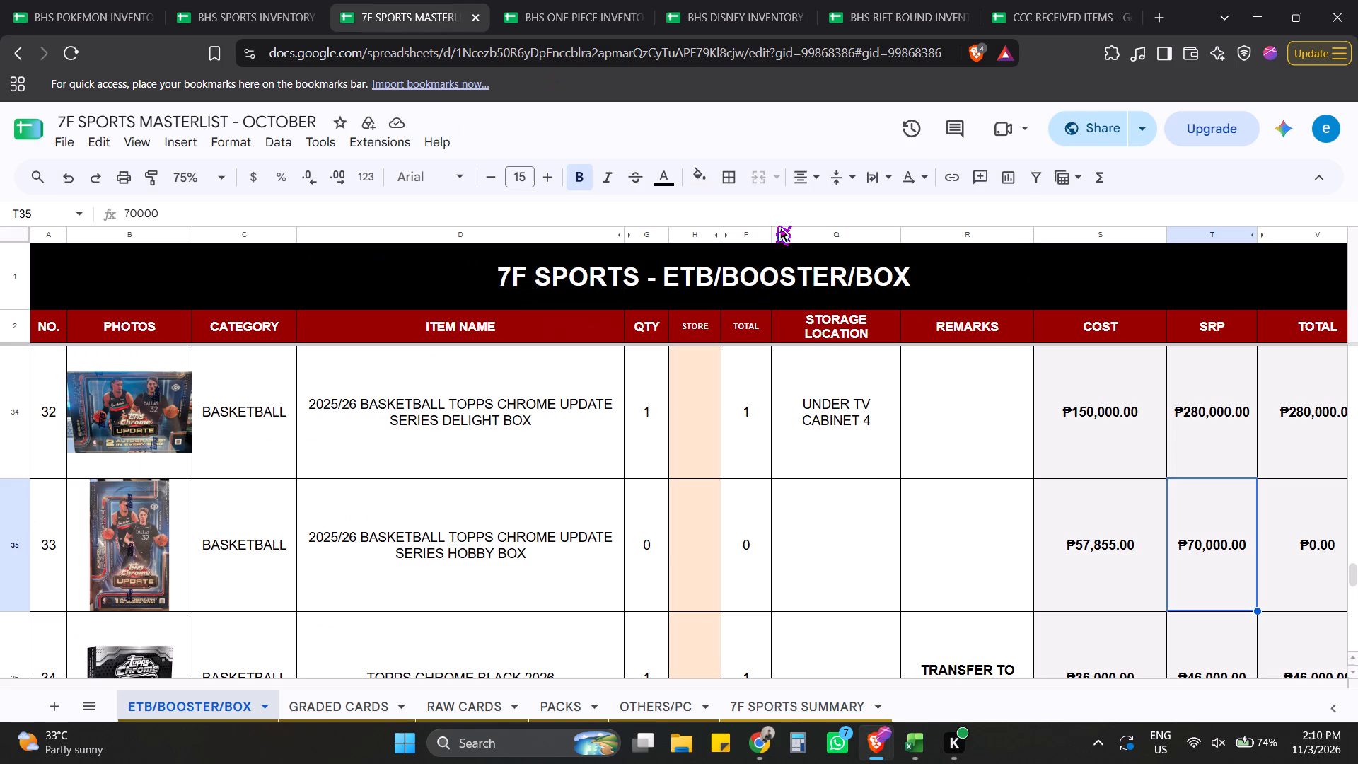
Search the BHS sports inventory for BLACK and compare cost and SRP with the masterlist's TOPPS CHROME BLACK 2026 row.
scroll(750, 400, down, 5)
scroll(828, 497, down, 4)
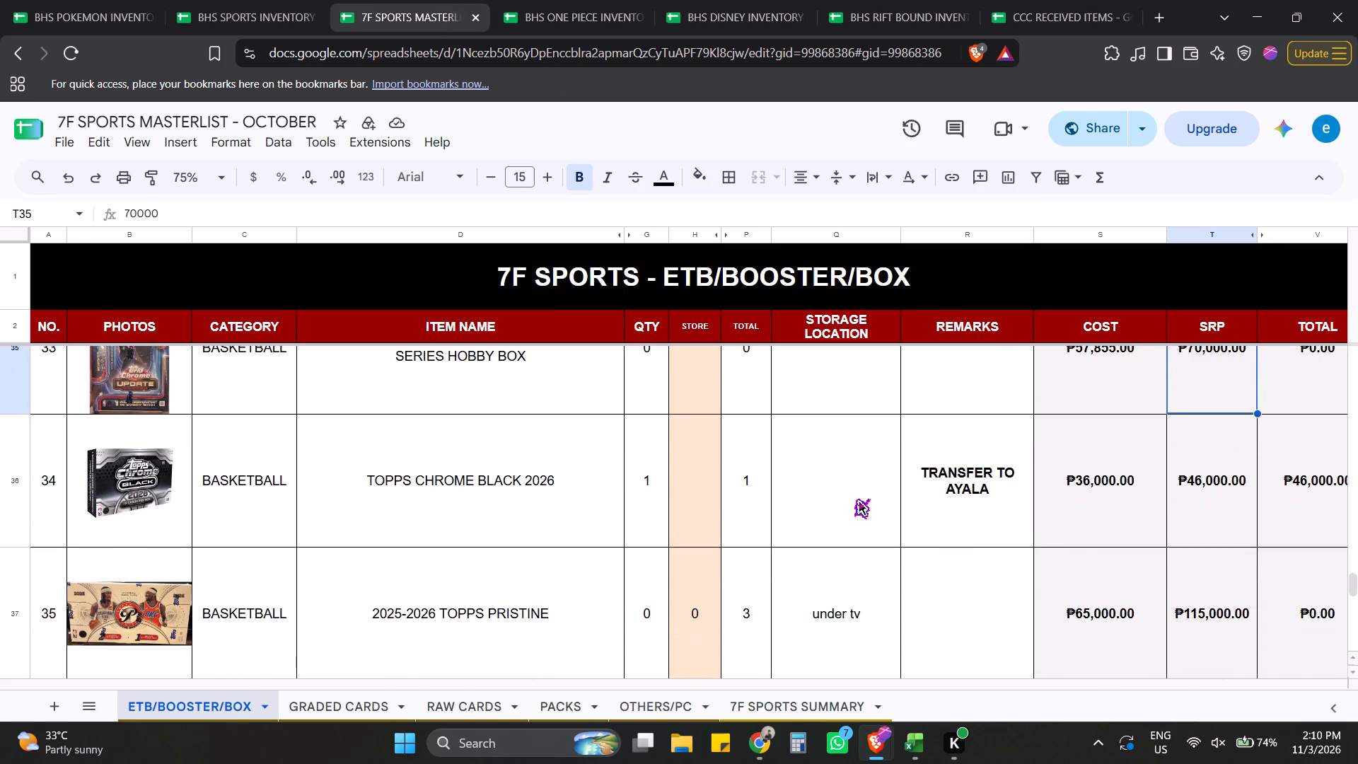
click(277, 1)
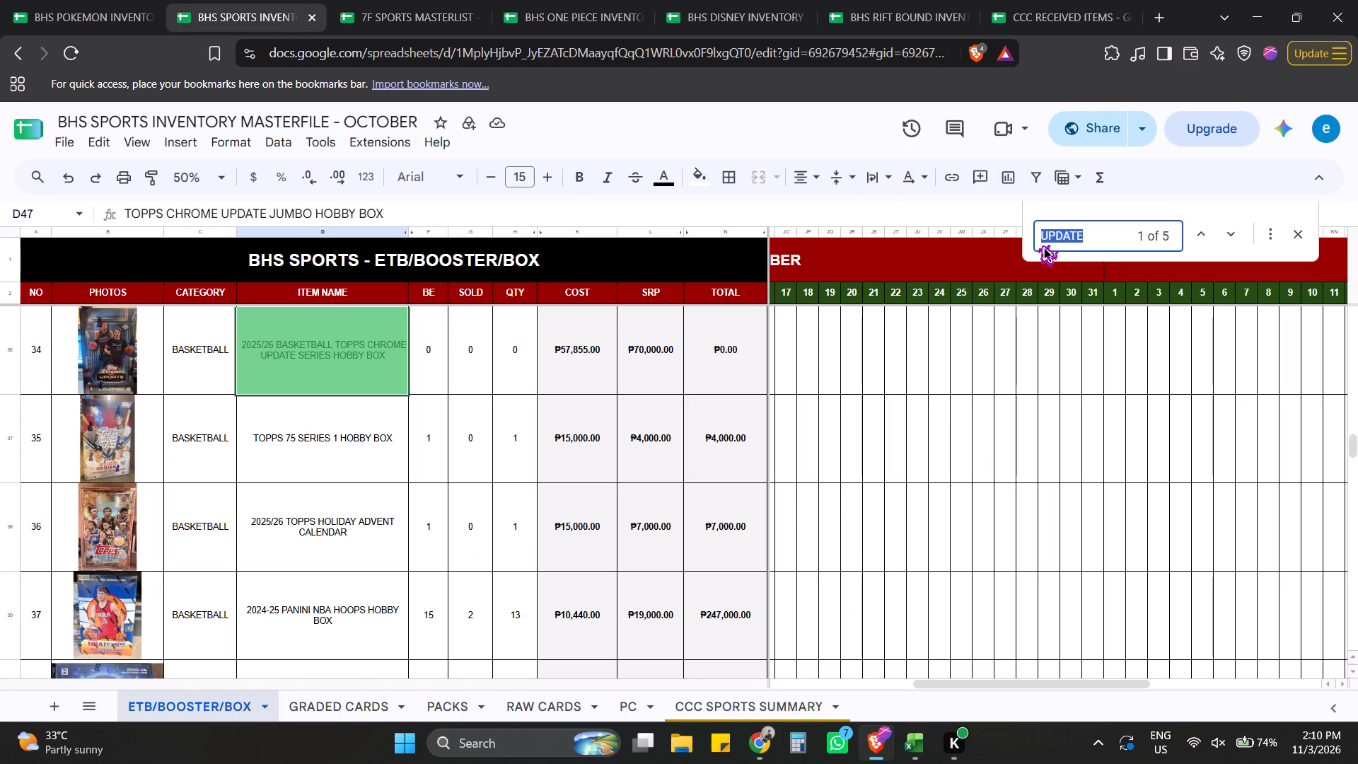
text(BLACK)
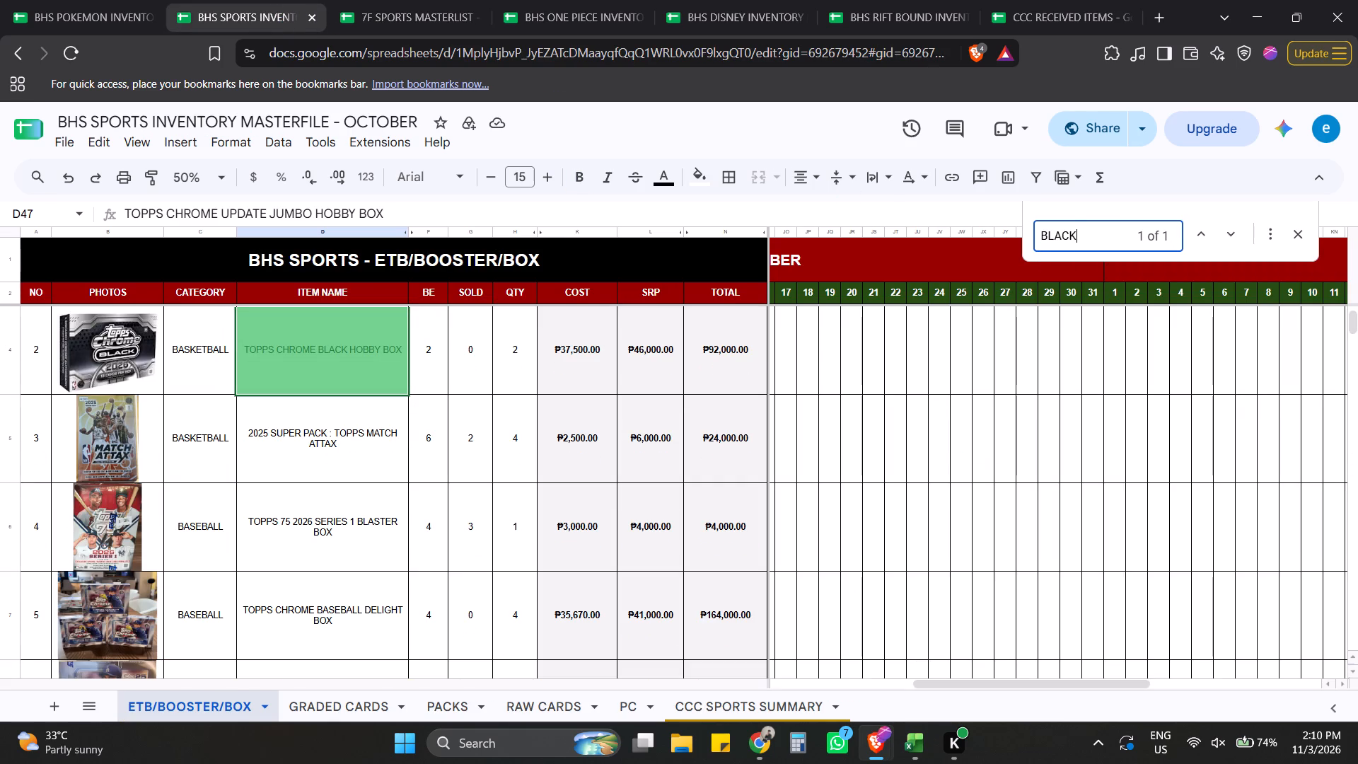
click(433, 0)
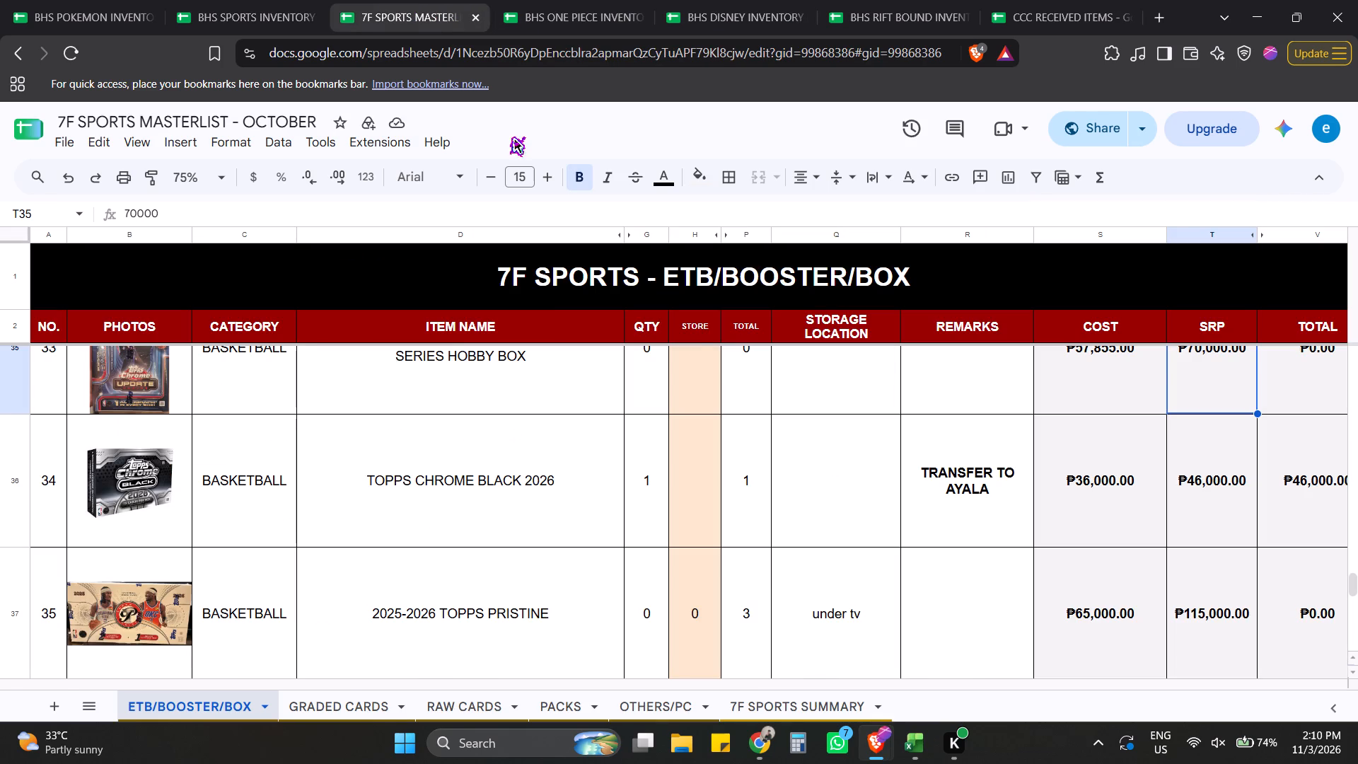
click(223, 0)
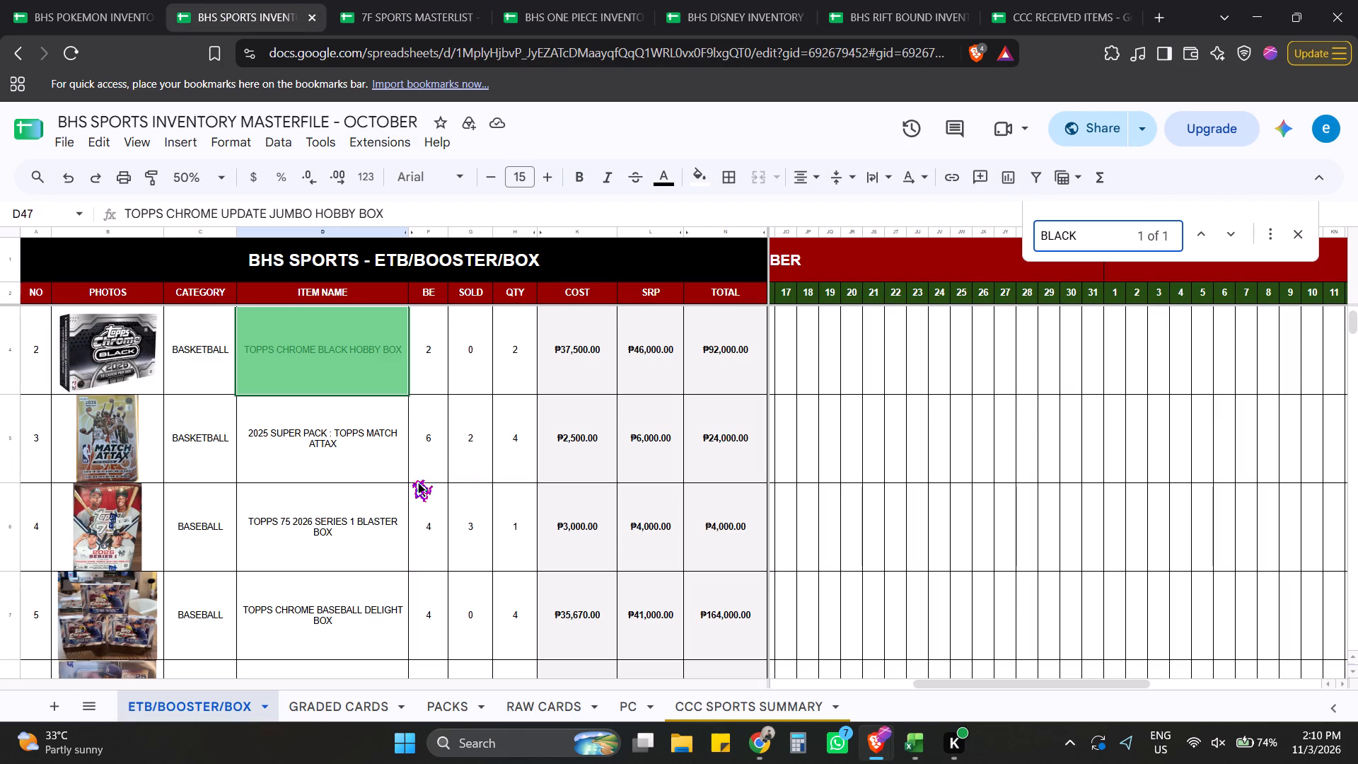
Search the BHS sports inventory for PRIS and compare cost and SRP with the masterlist's 2025-2026 TOPPS PRISTINE row.
click(406, 0)
scroll(1176, 545, down, 5)
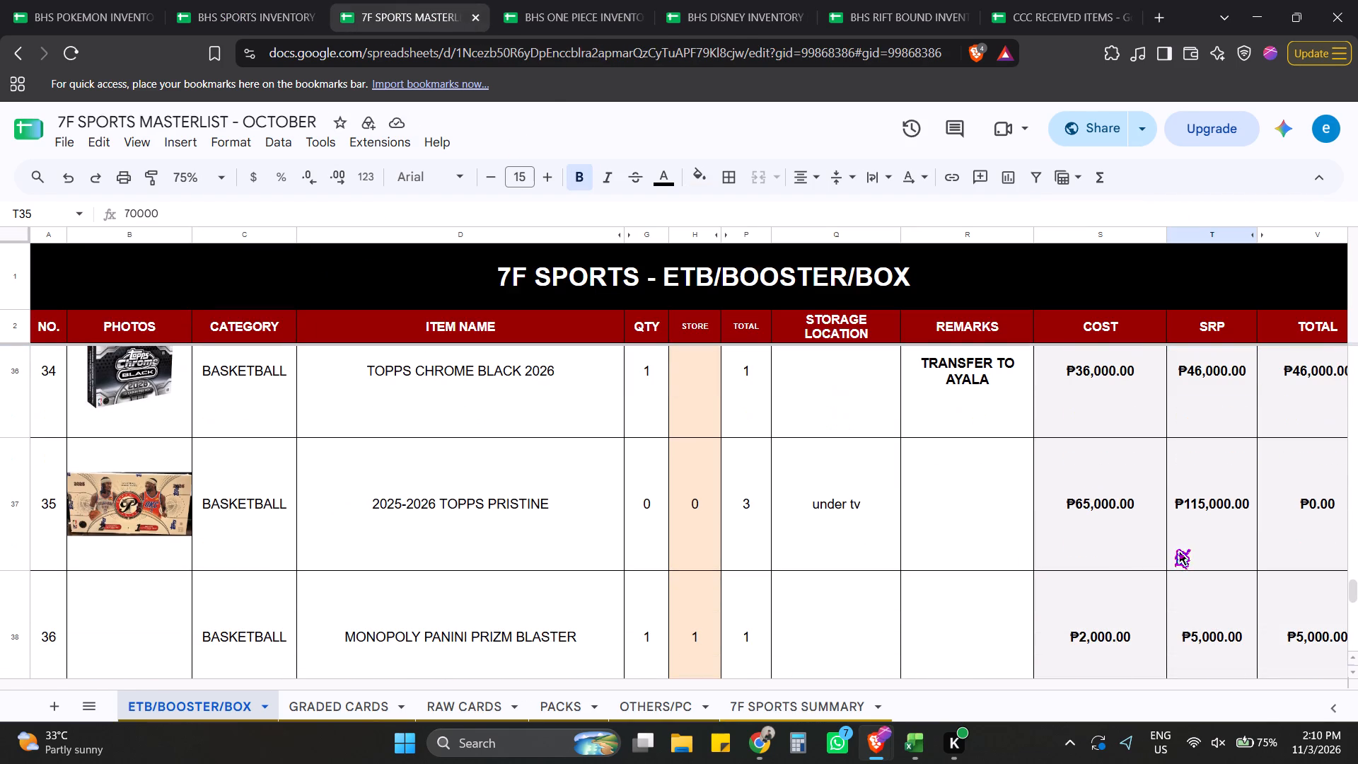
click(215, 0)
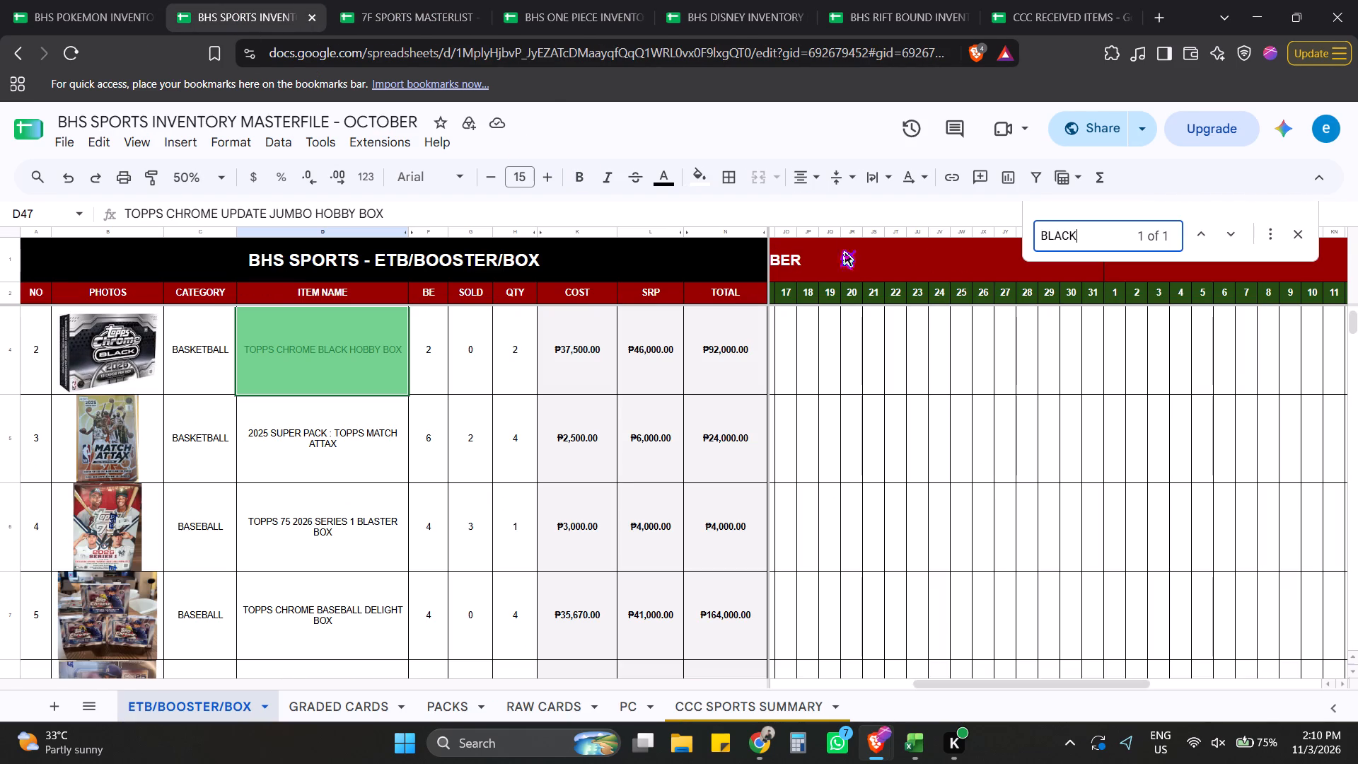
drag(1084, 232, 983, 219)
text(PRIS)
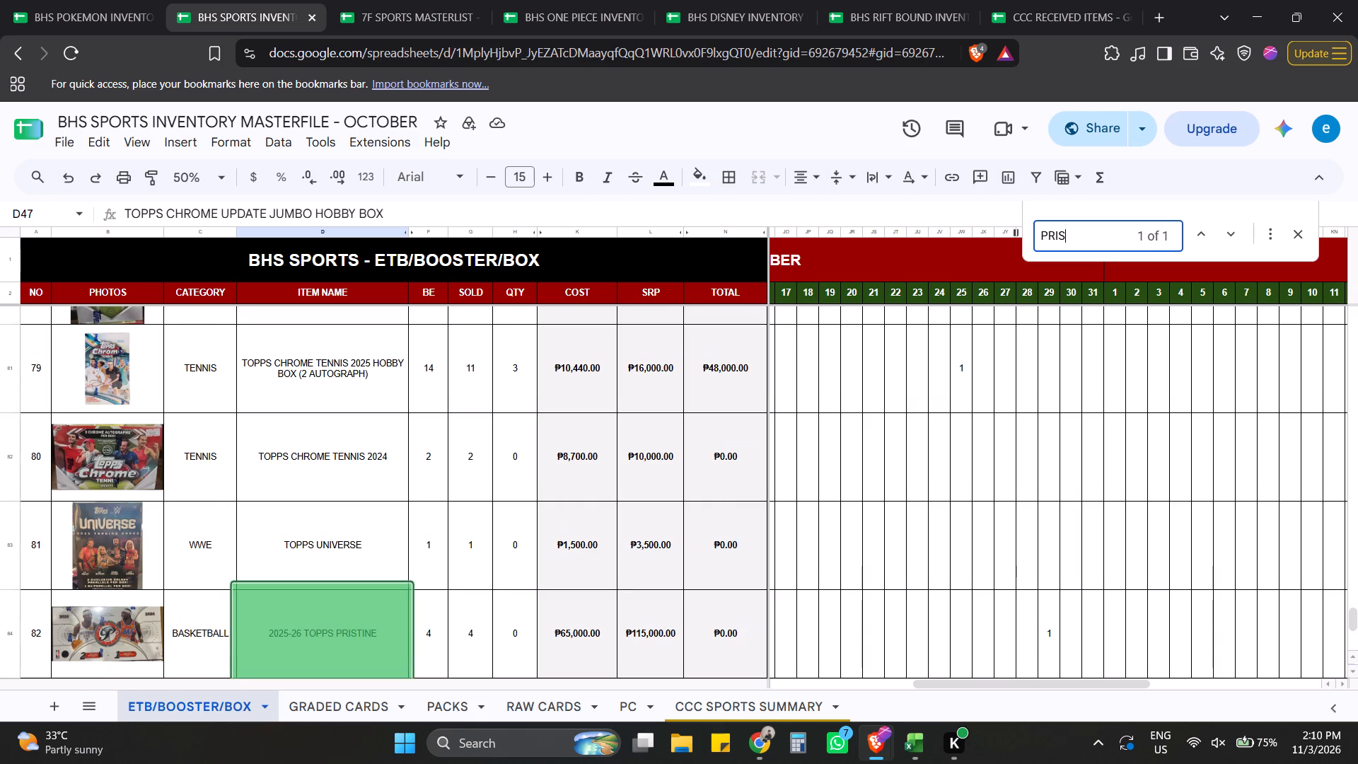
click(388, 0)
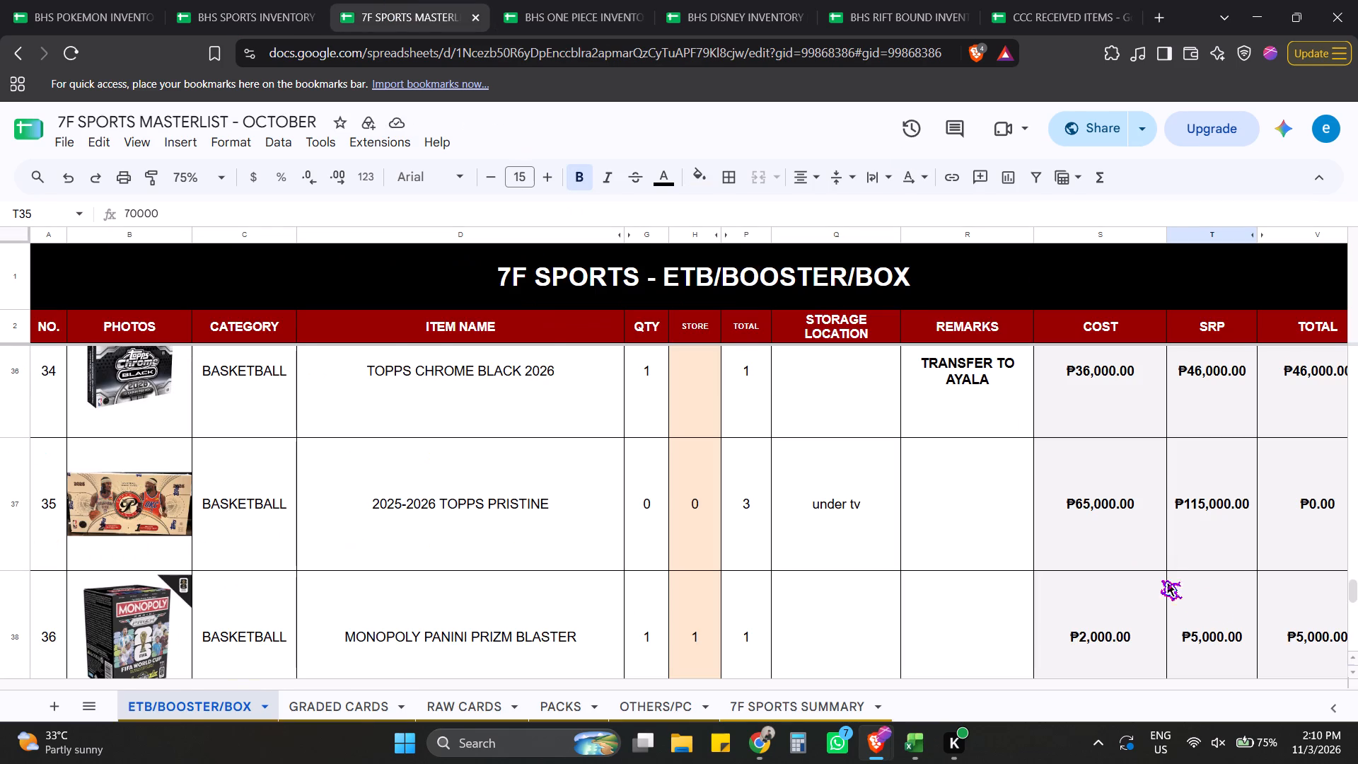
Search the BHS sports inventory for MONO and compare its match with the masterlist's MONOPOLY PANINI PRIZM BLASTER row.
scroll(1221, 569, down, 5)
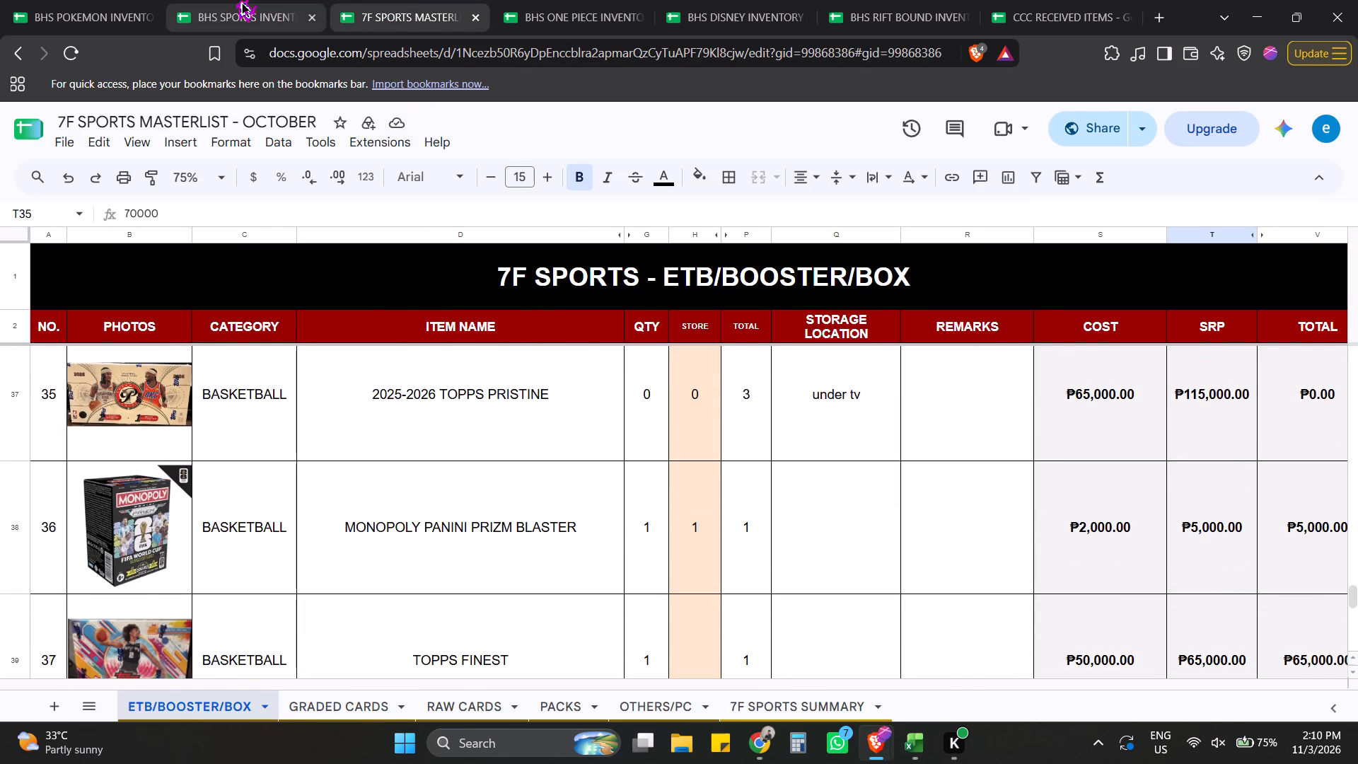
click(236, 0)
drag(1080, 230, 927, 236)
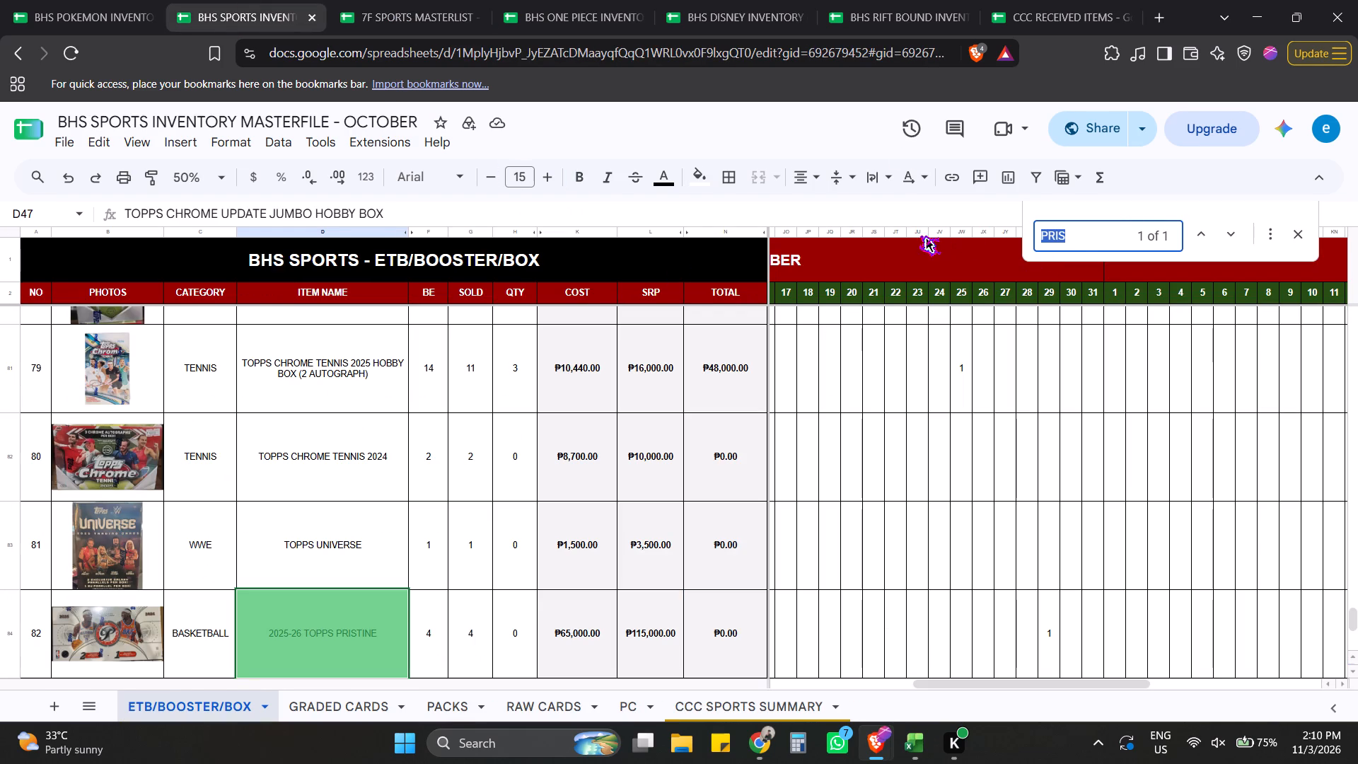
text(MONO)
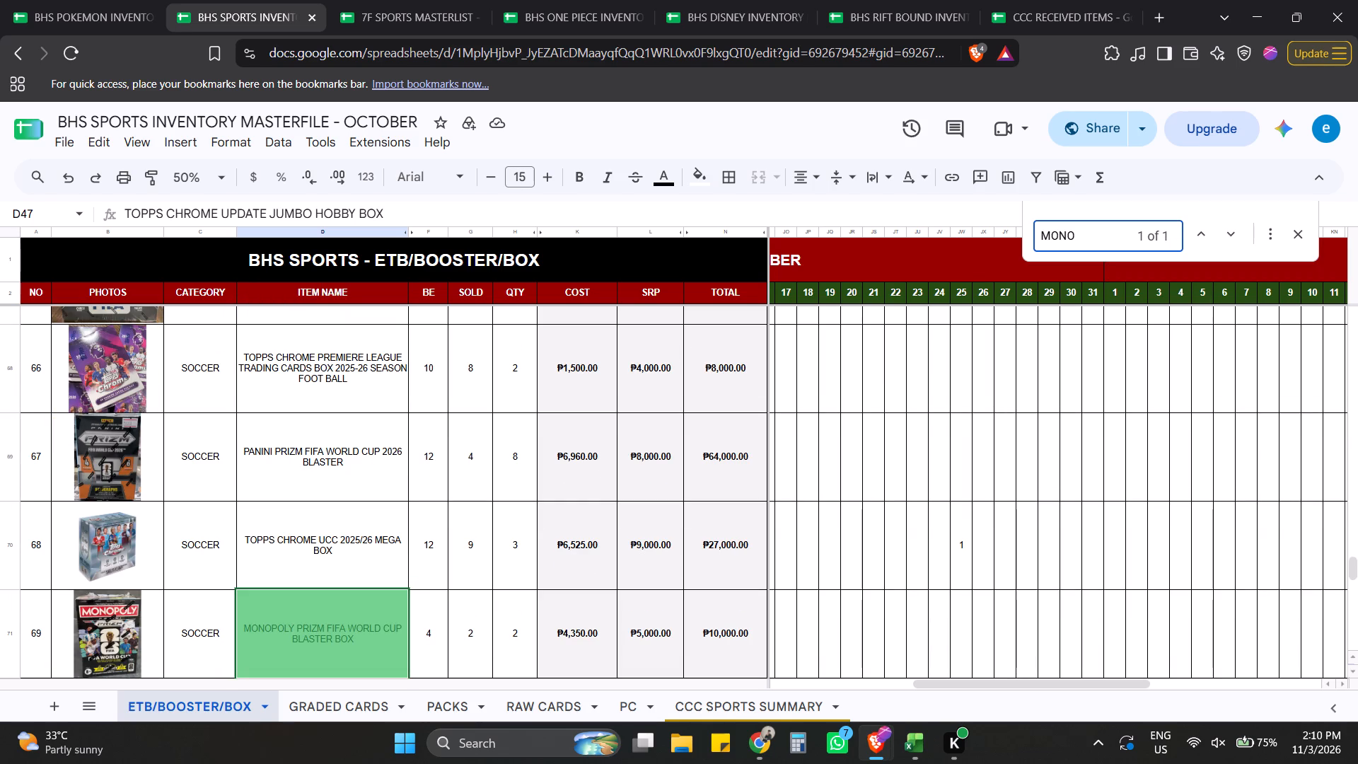
click(411, 0)
Search the BHS sports inventory for FINEST, go through the matches, and compare the TOPPS FINEST row with the masterlist's.
scroll(1192, 598, down, 3)
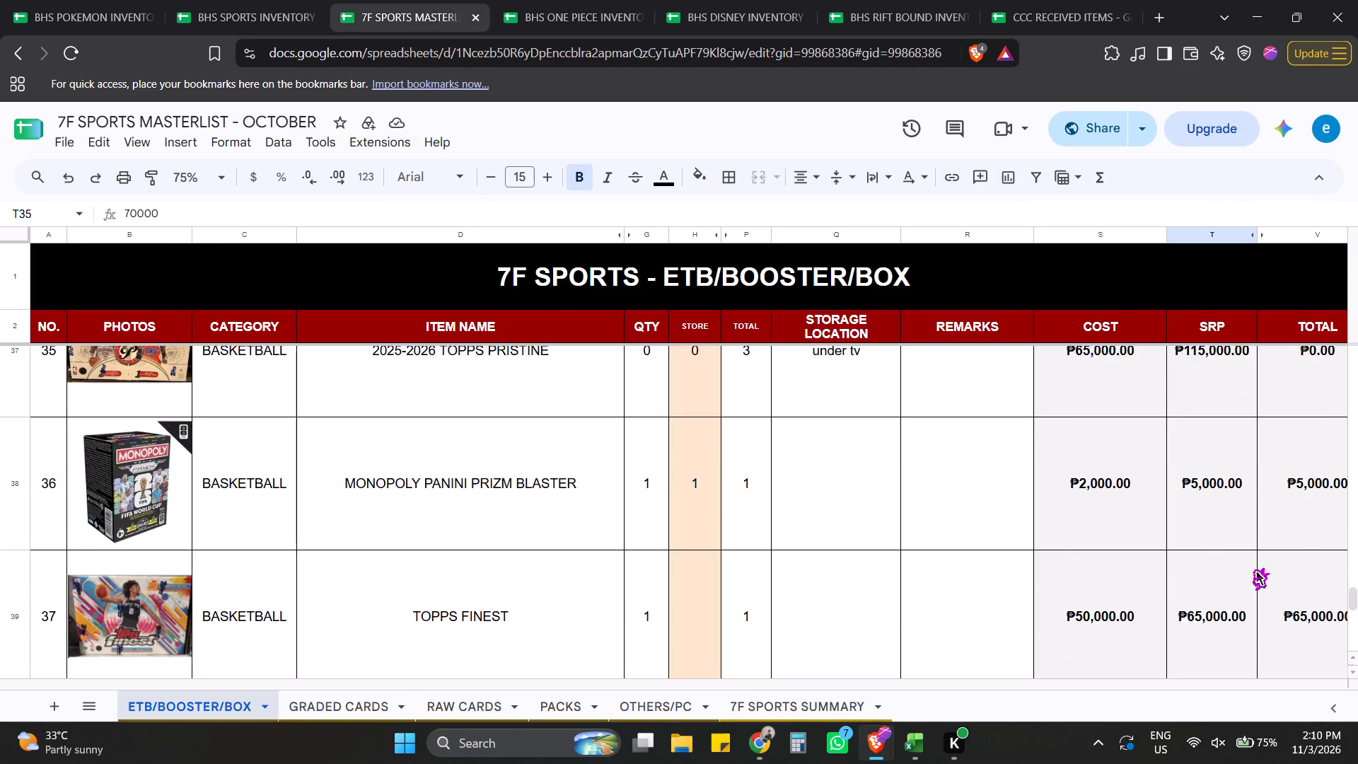
scroll(1250, 568, down, 4)
click(283, 0)
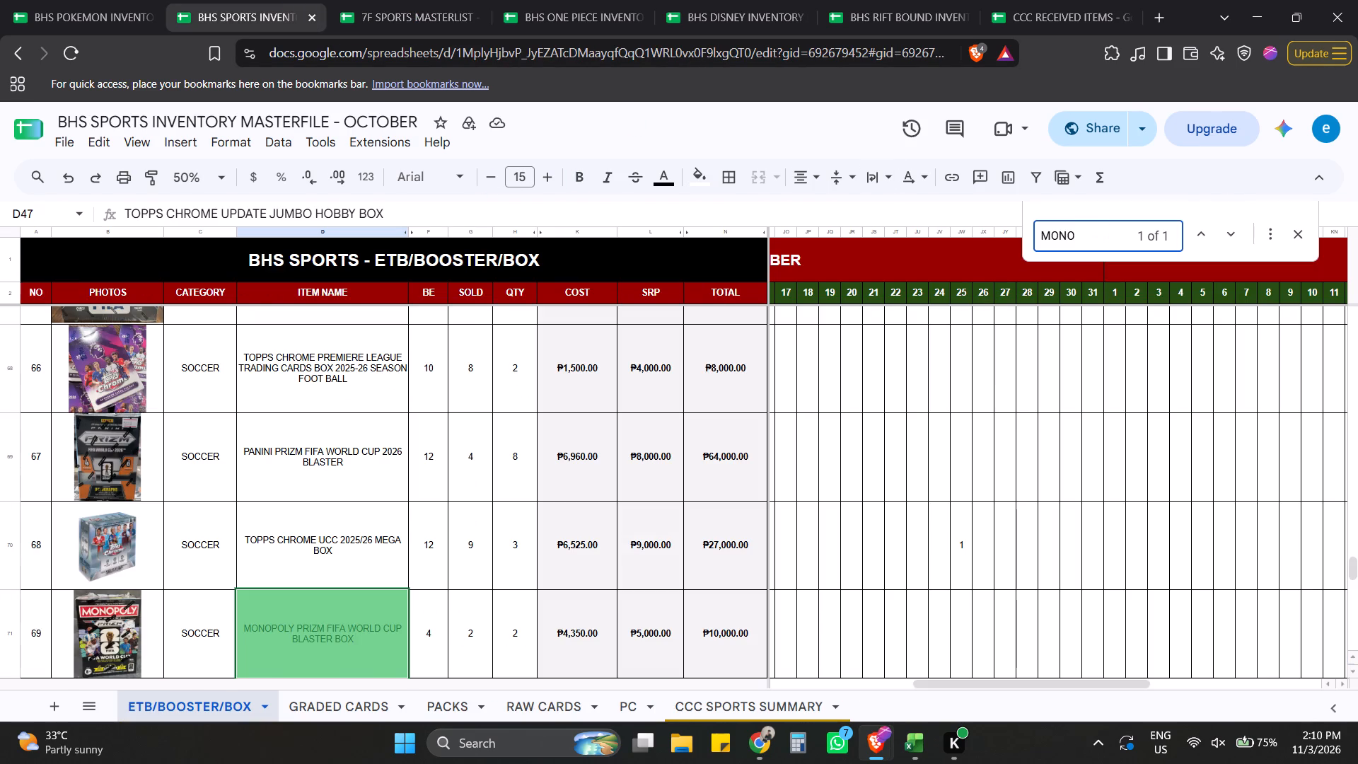
drag(1098, 230, 914, 232)
text(FINES)
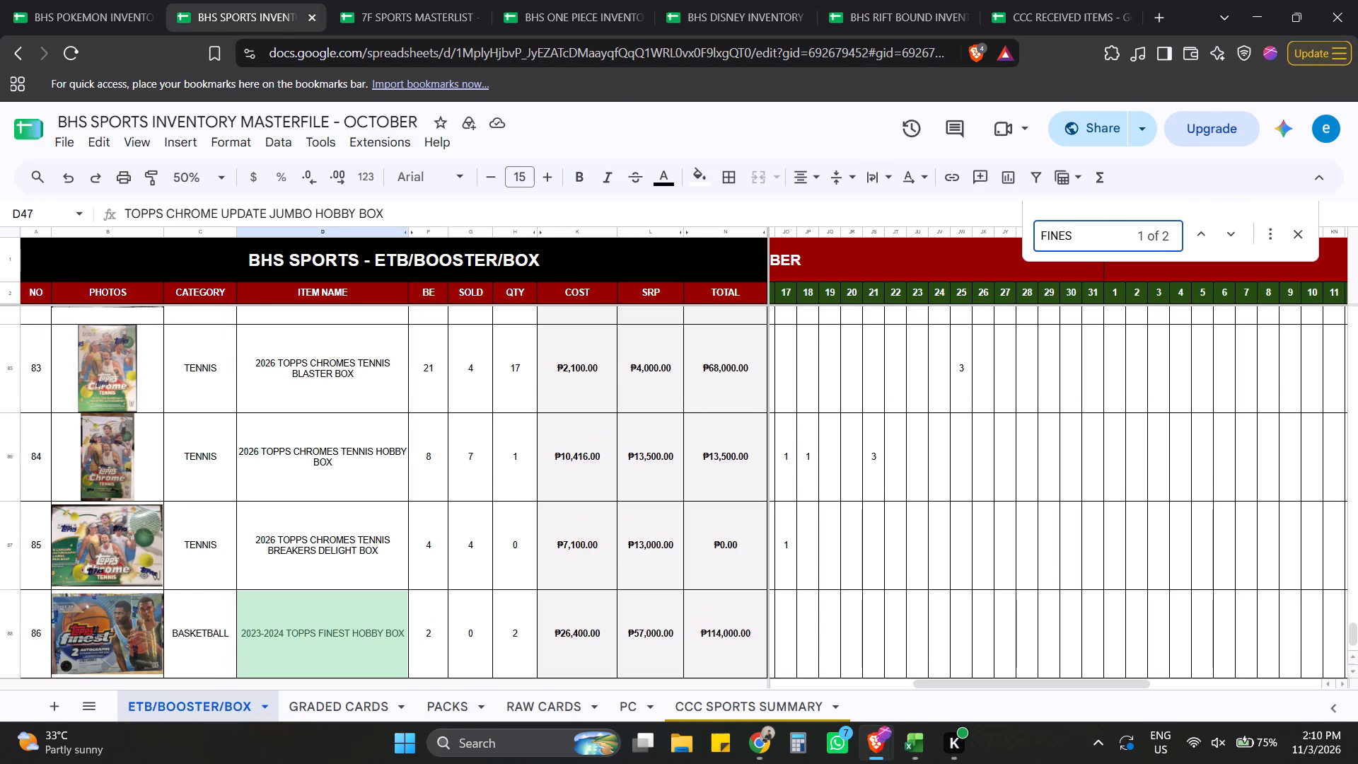
key(t)
click(1231, 231)
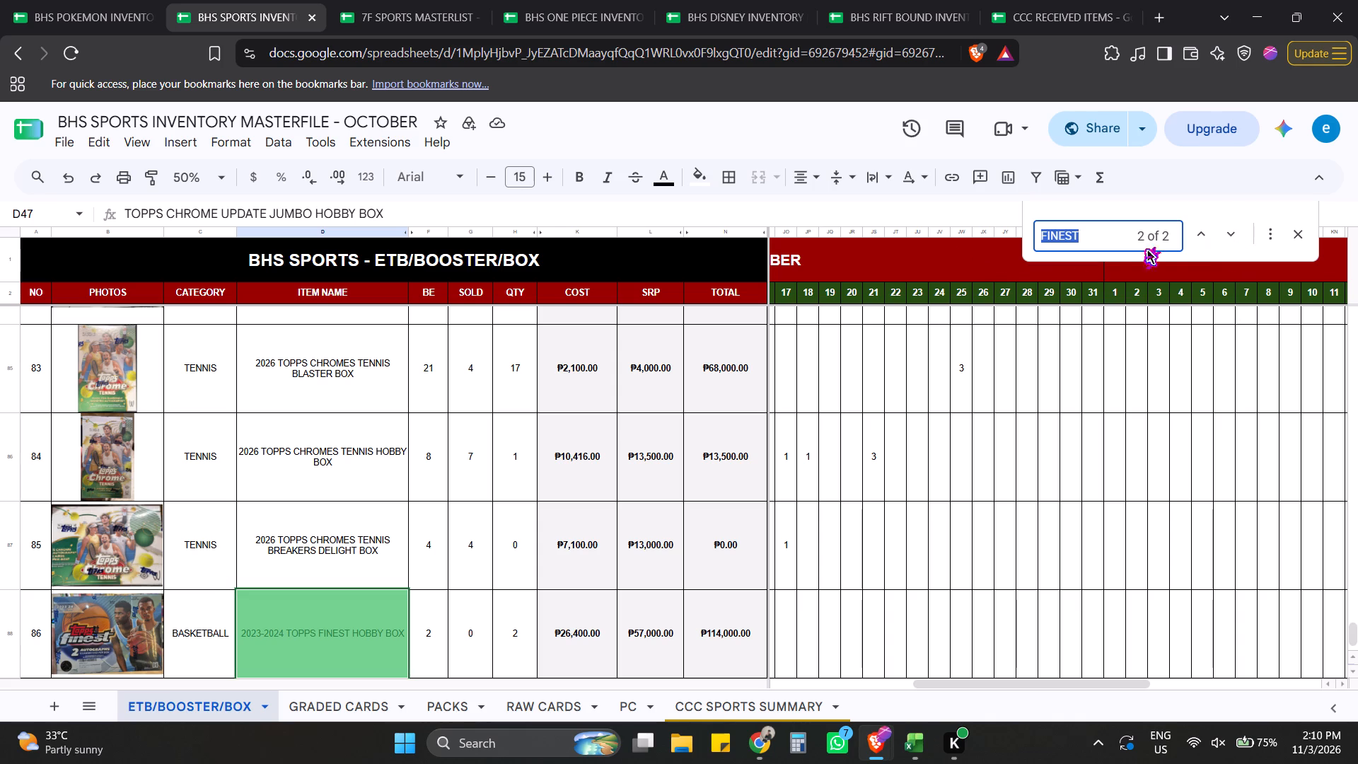
click(1230, 233)
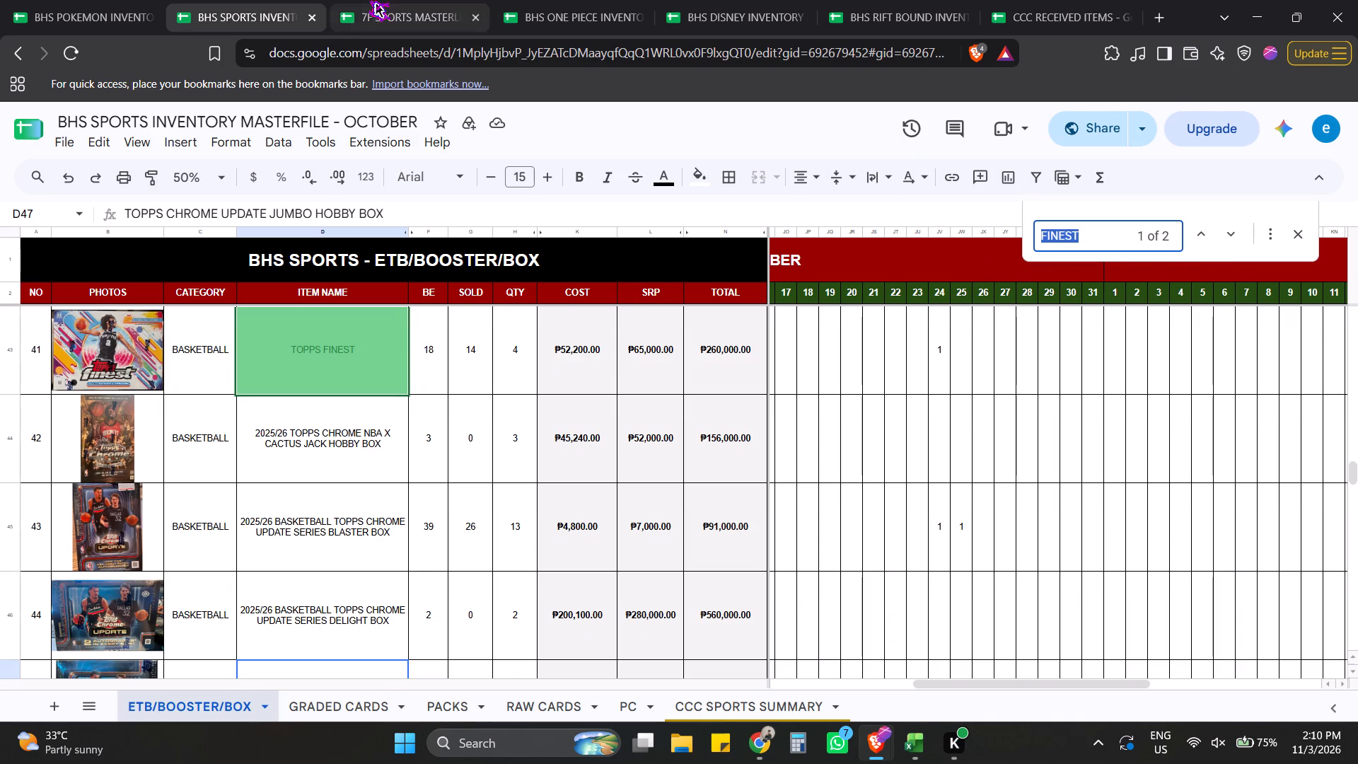
click(385, 0)
Search the BHS sports inventory for CACT and compare cost and SRP with the masterlist's TOPPS CHROME CACTUS JACK row.
scroll(845, 588, down, 5)
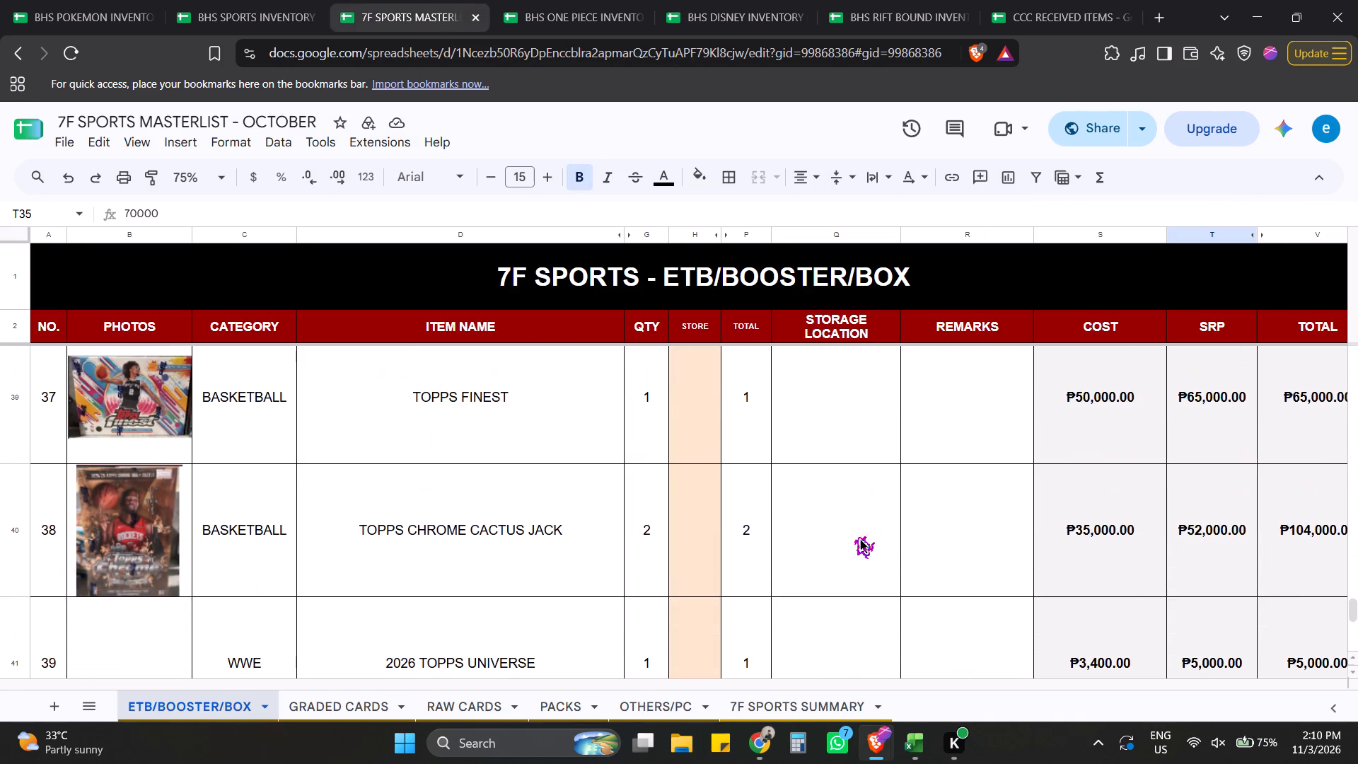
scroll(854, 536, down, 5)
scroll(841, 497, up, 2)
click(233, 0)
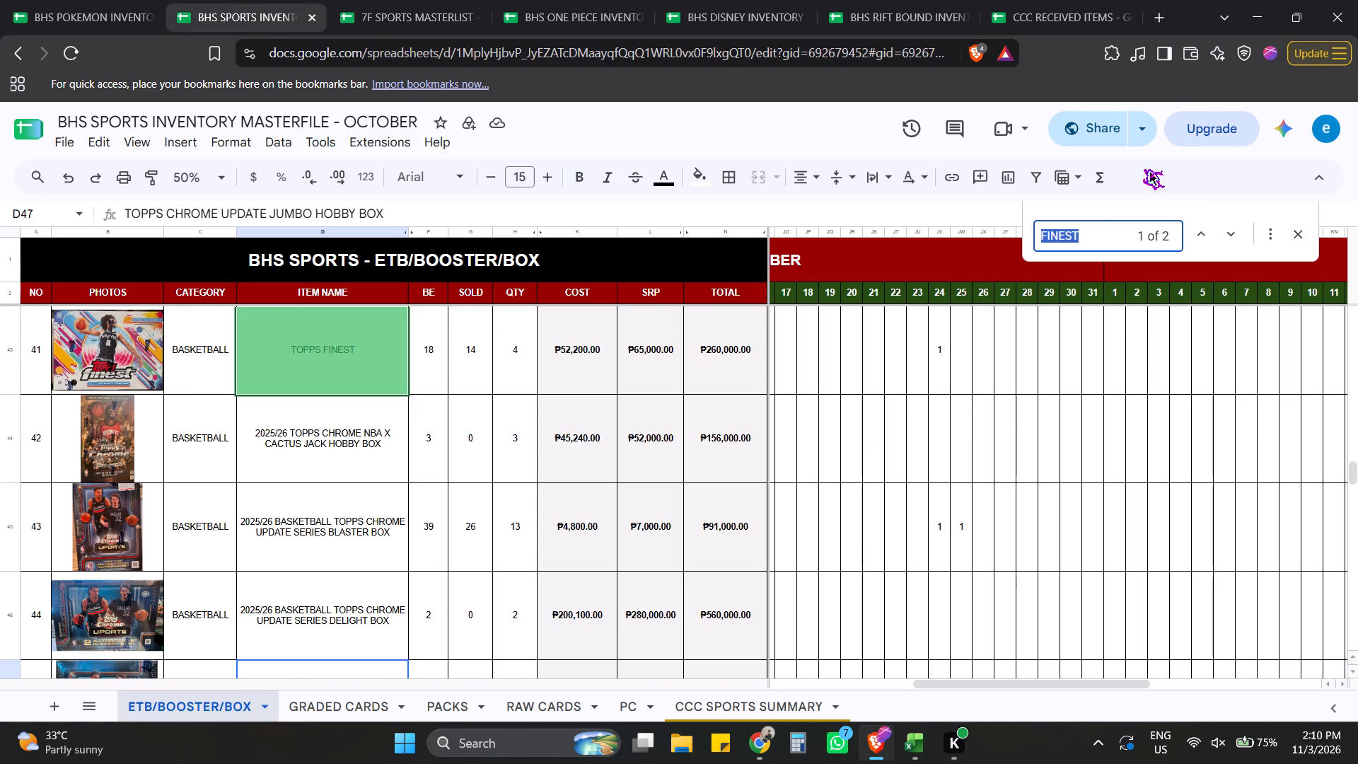
key(c)
text(ACT)
click(400, 0)
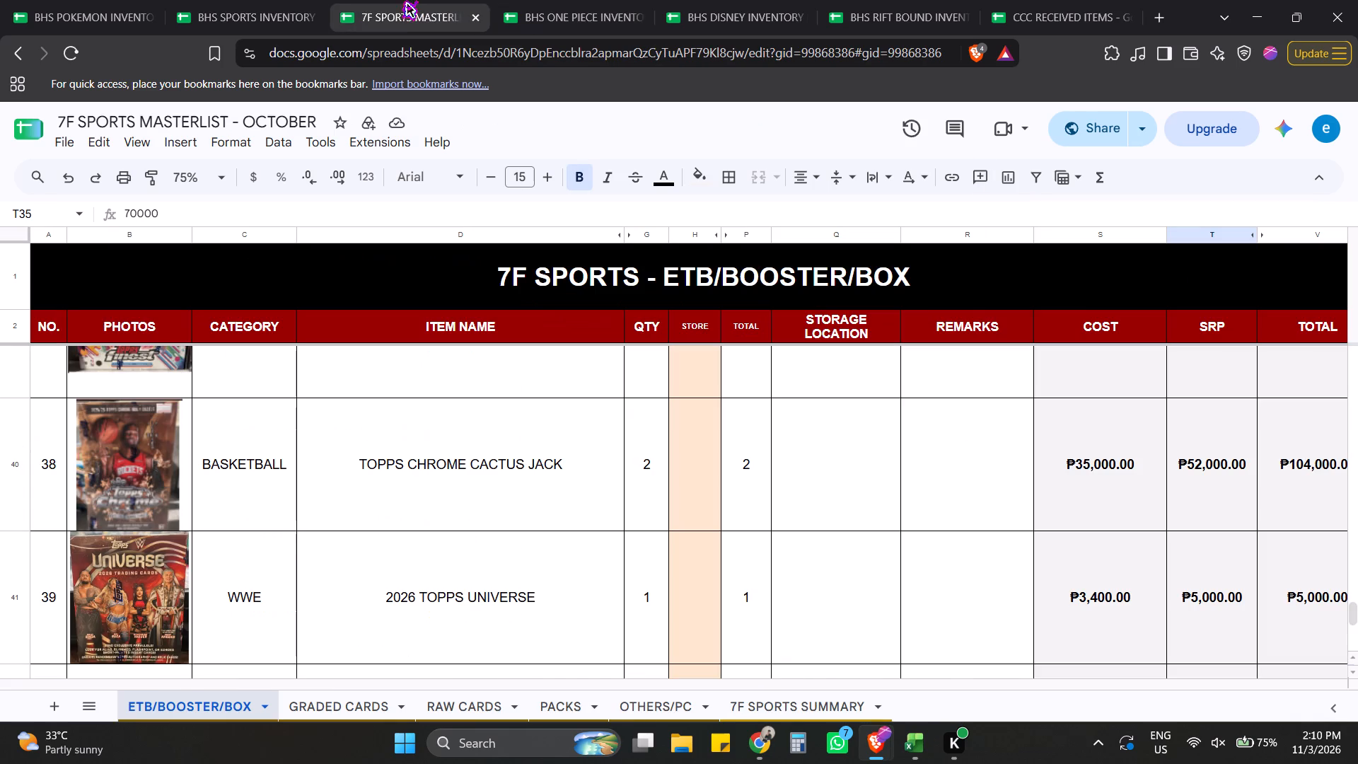
Search the BHS sports inventory for TOPPS UNI to locate the counterpart of the masterlist's 2026 TOPPS UNIVERSE row.
scroll(1120, 477, down, 6)
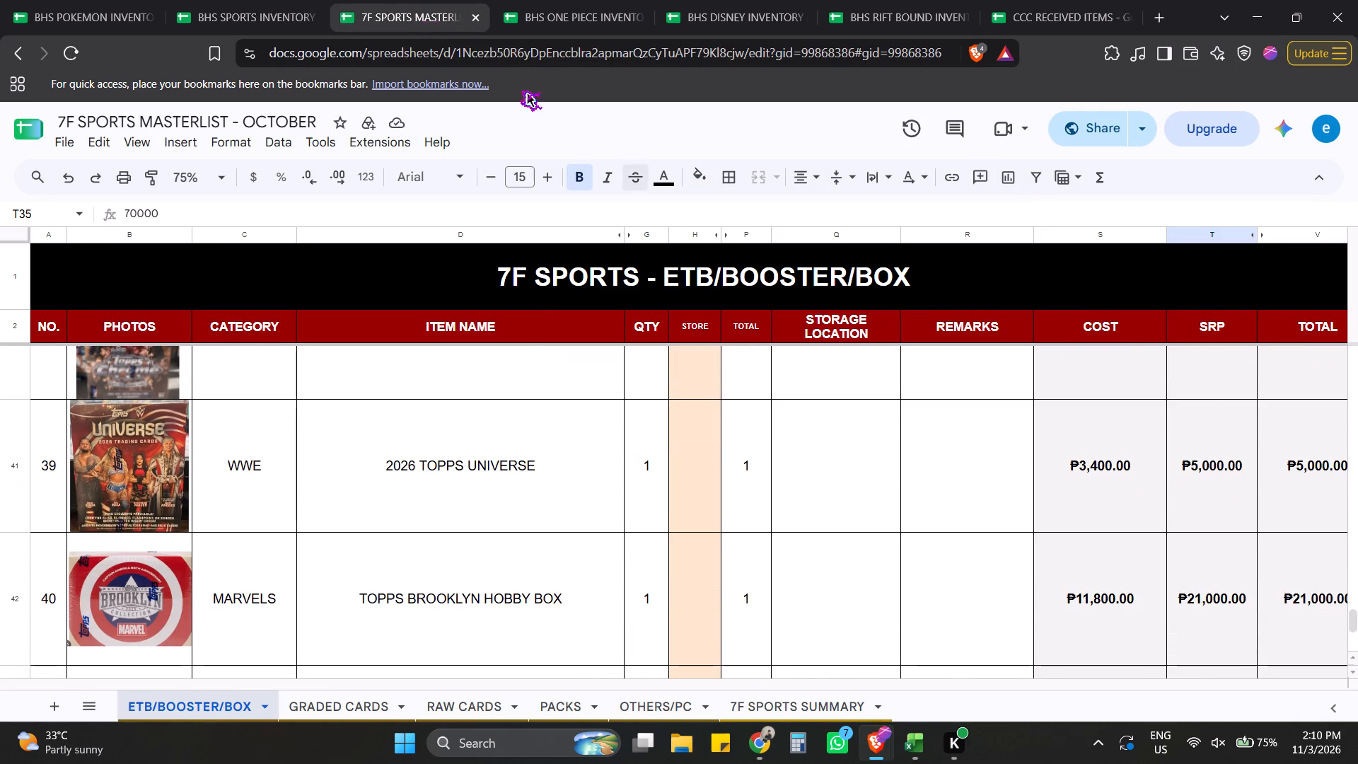
click(257, 0)
drag(1091, 230, 888, 235)
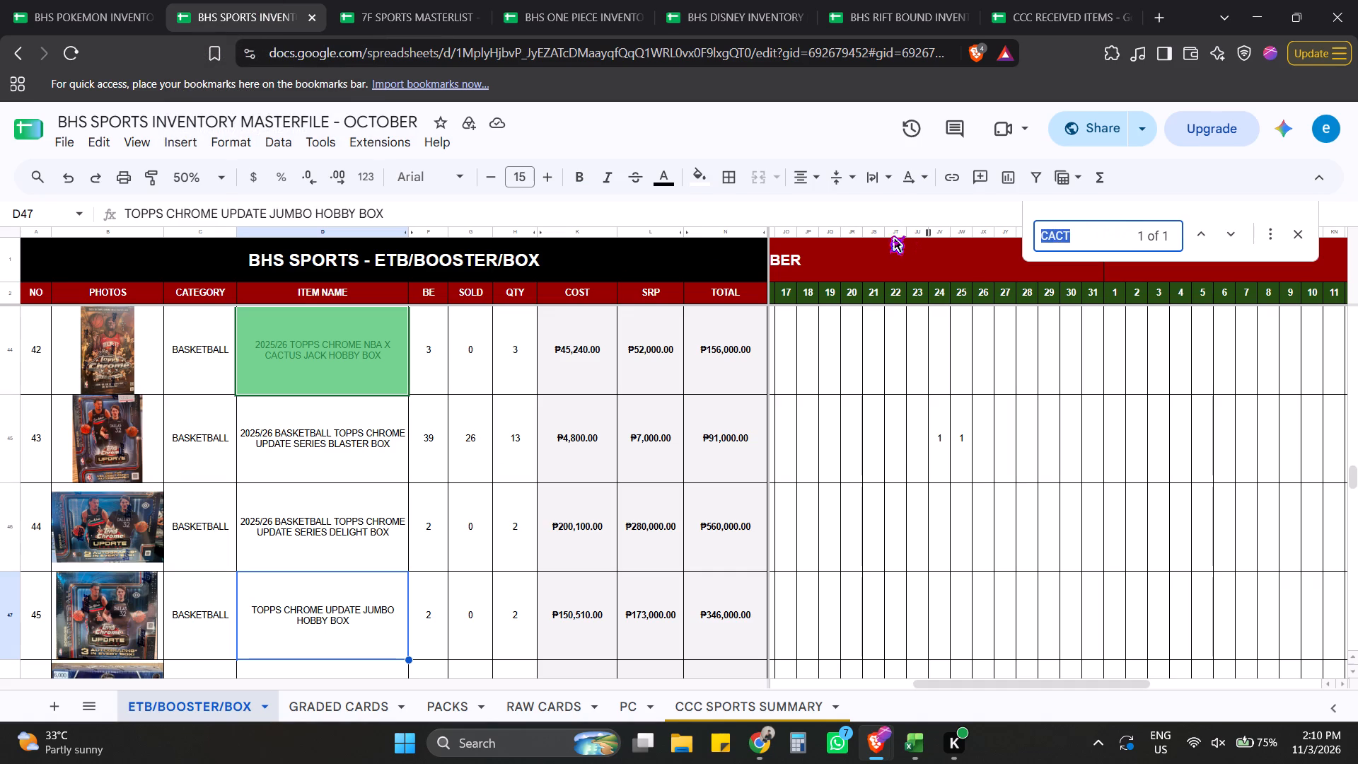
drag(888, 235, 883, 236)
text(TOPSS)
key(space)
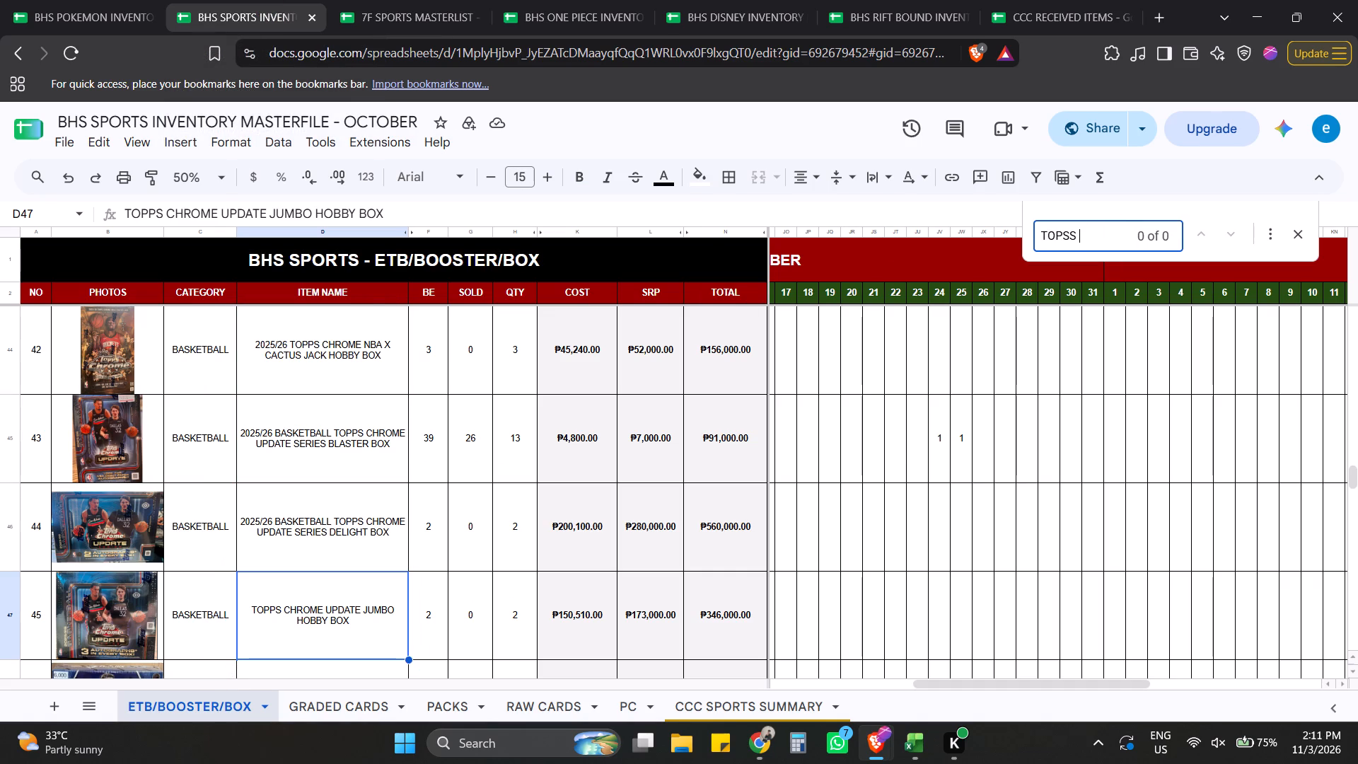
key(BackSpace)
key(BackSpace)
key(BackSpace)
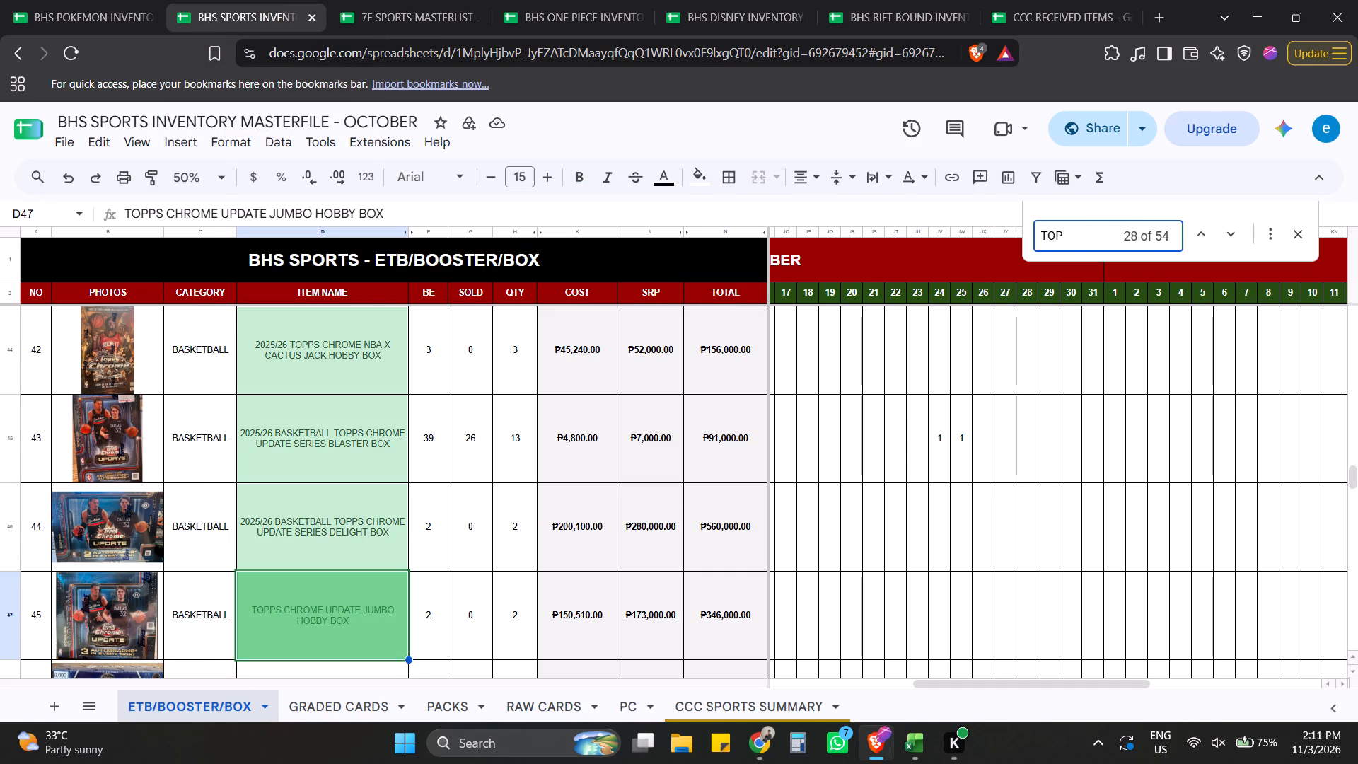
text(PS UNI)
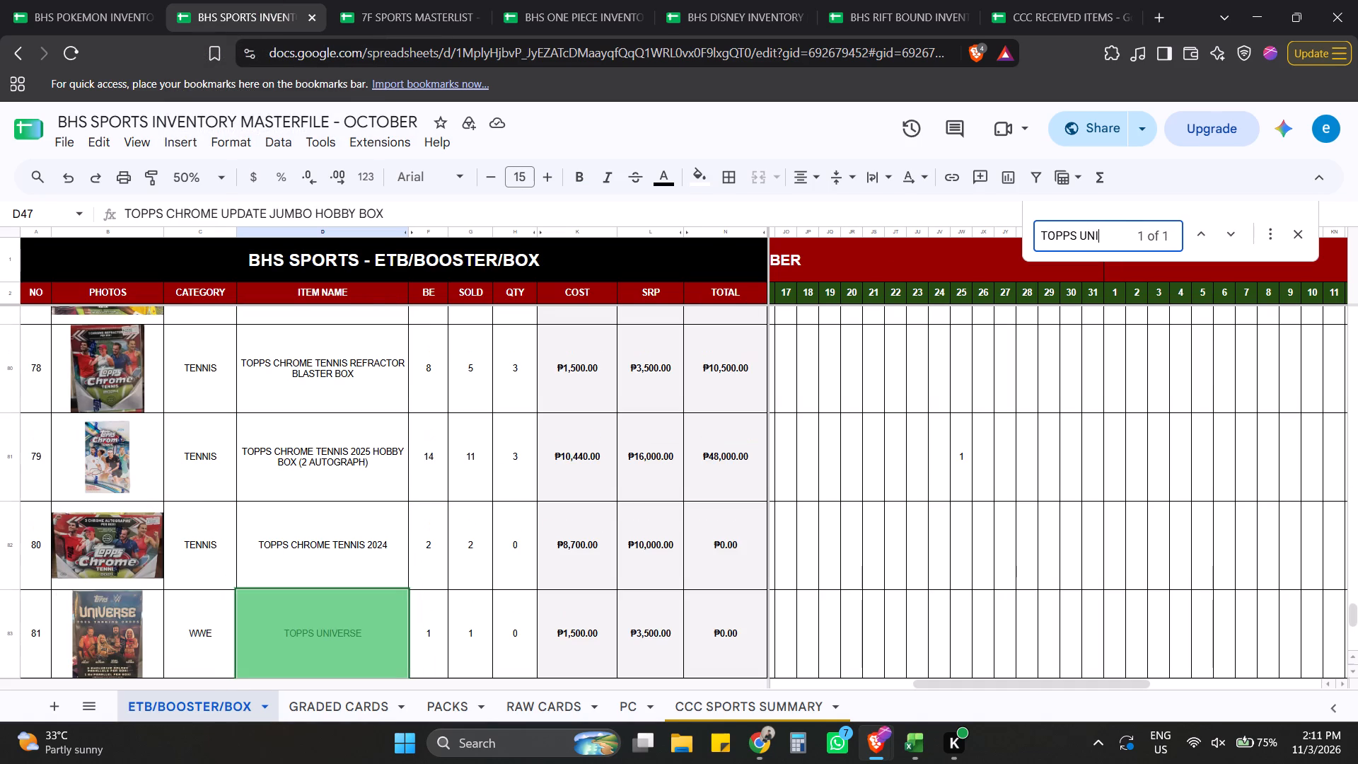
Compare the photo, cost and SRP of the BHS TOPPS UNIVERSE row with the masterlist's 2026 TOPPS UNIVERSE row.
click(429, 0)
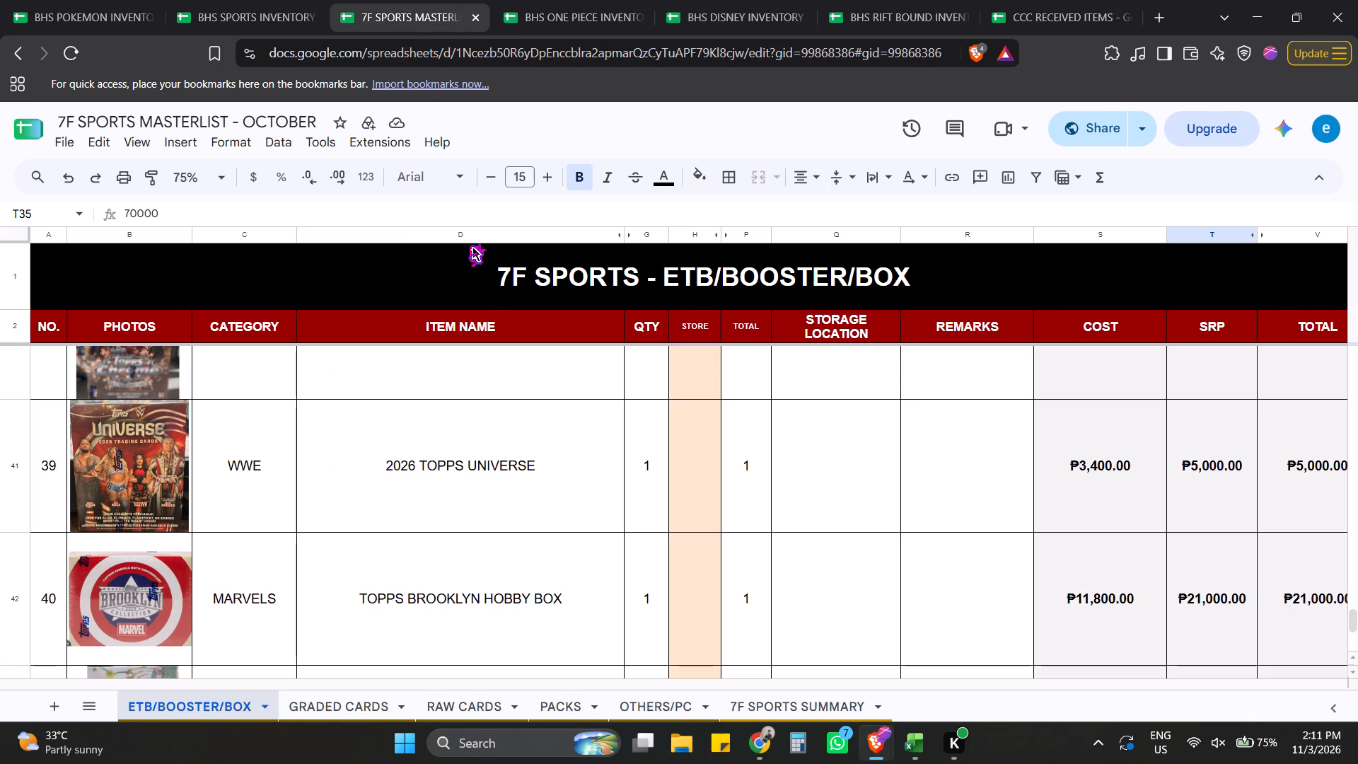
click(251, 0)
click(400, 0)
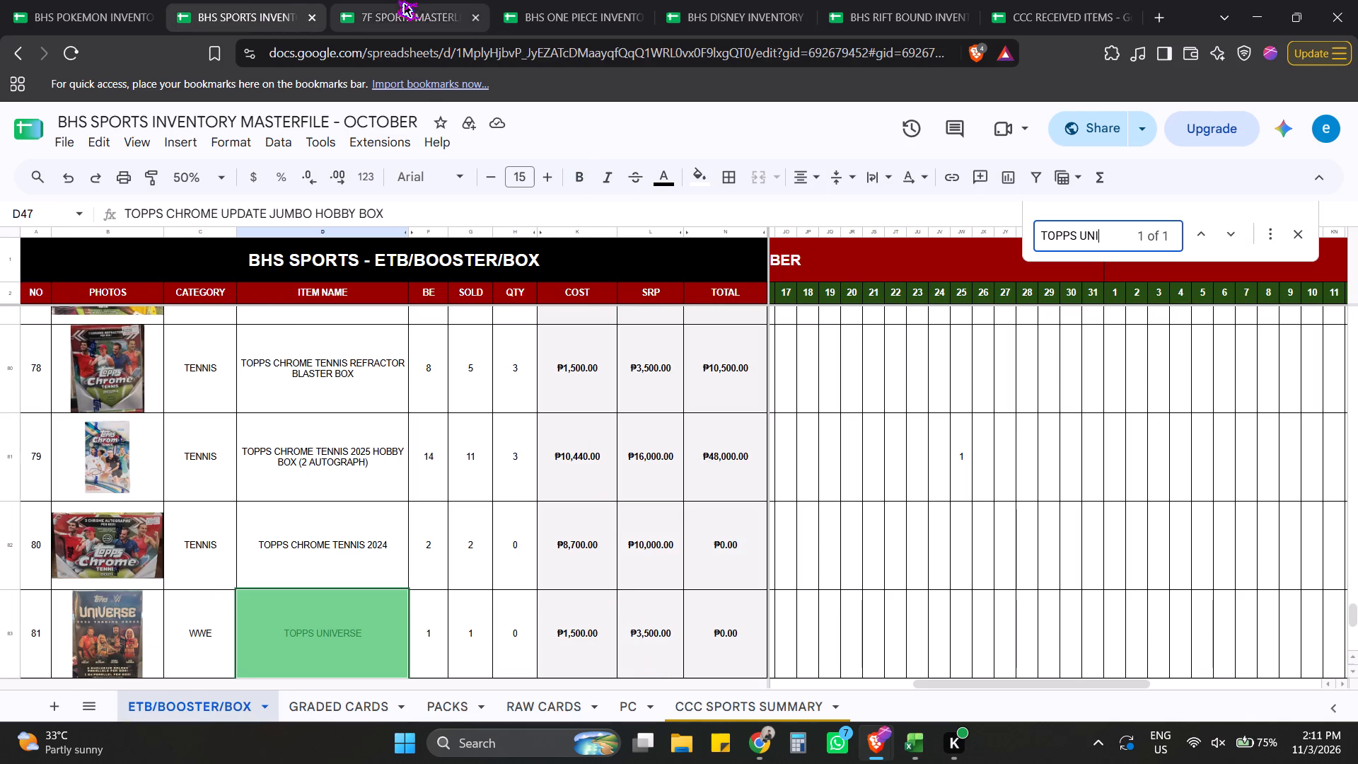
click(204, 0)
scroll(411, 514, down, 4)
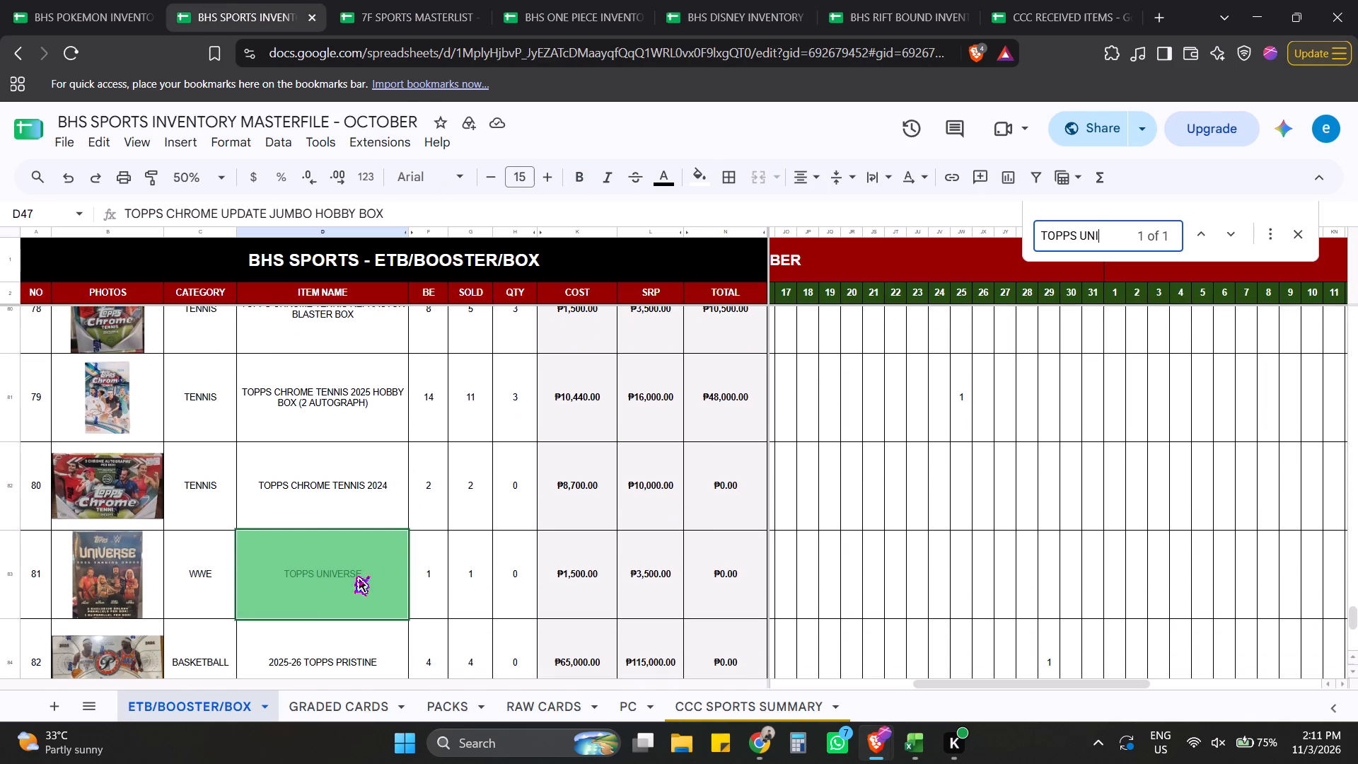
click(98, 565)
click(418, 0)
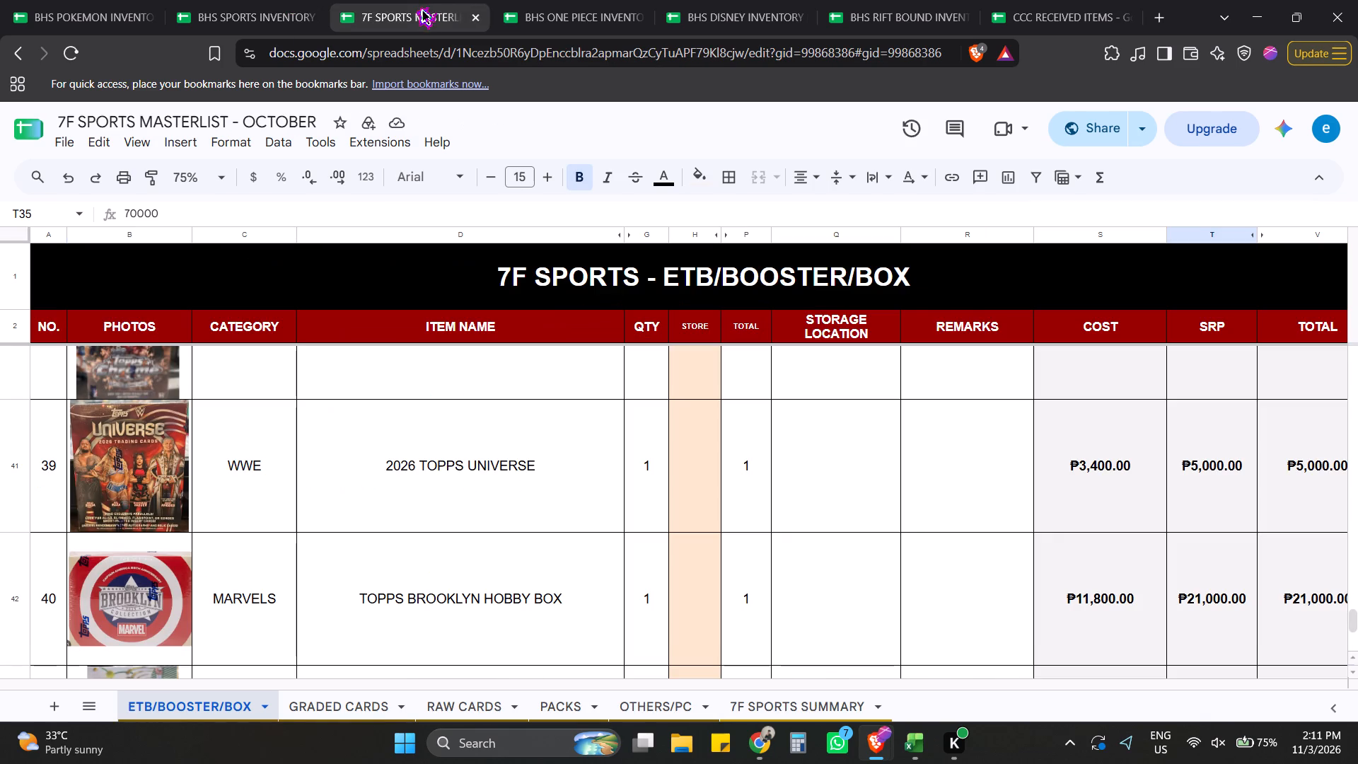
click(267, 0)
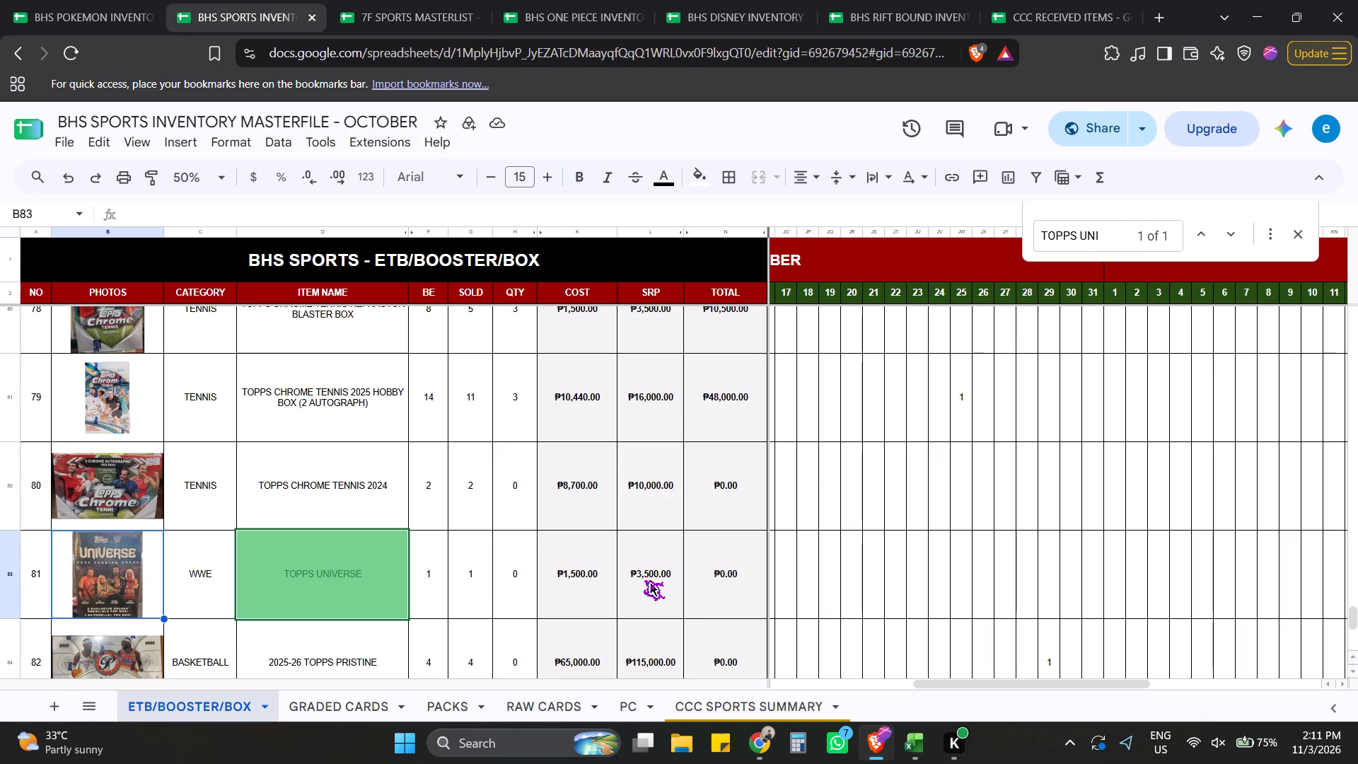
click(369, 0)
click(272, 0)
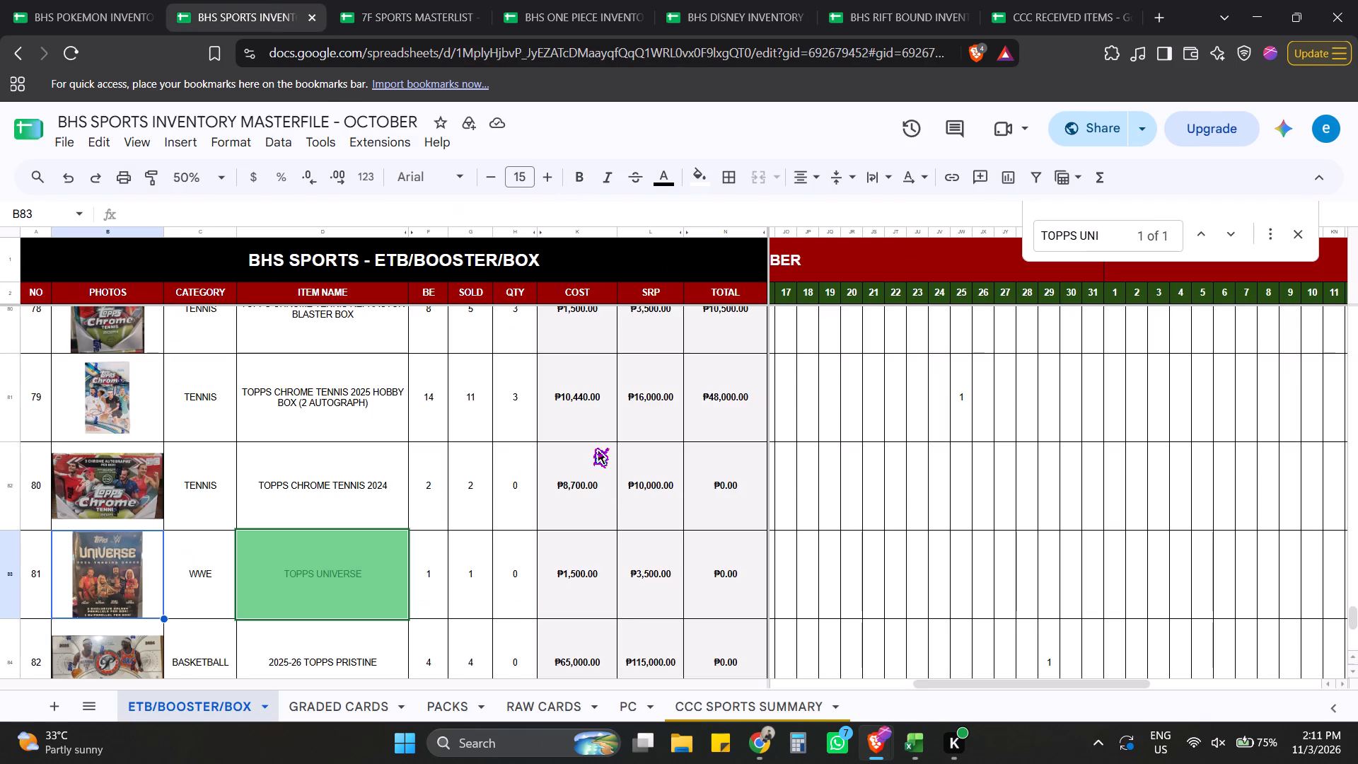
Set the TOPPS UNIVERSE row's cost to 3400 and SRP to 5000 in the BHS sports inventory.
click(543, 565)
text(3400)
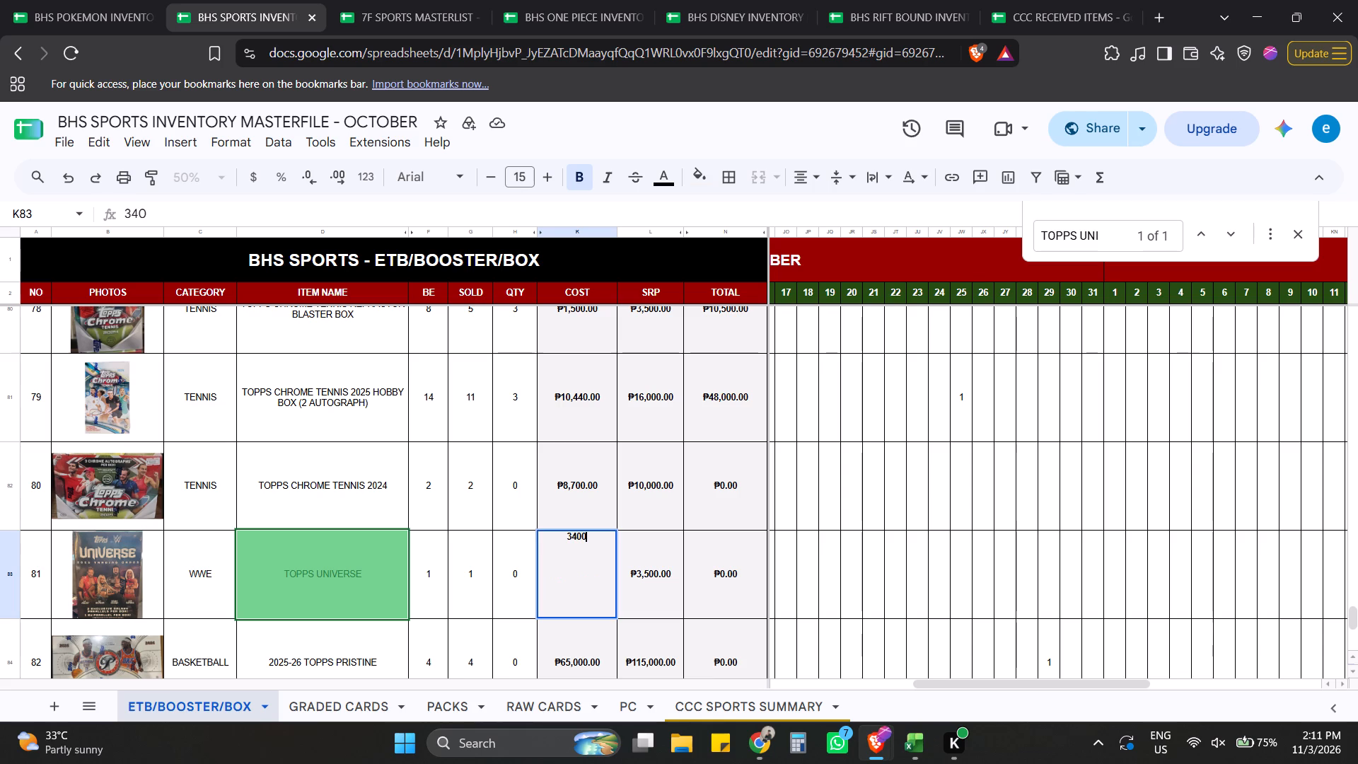
key(Right)
text(5000)
key(Return)
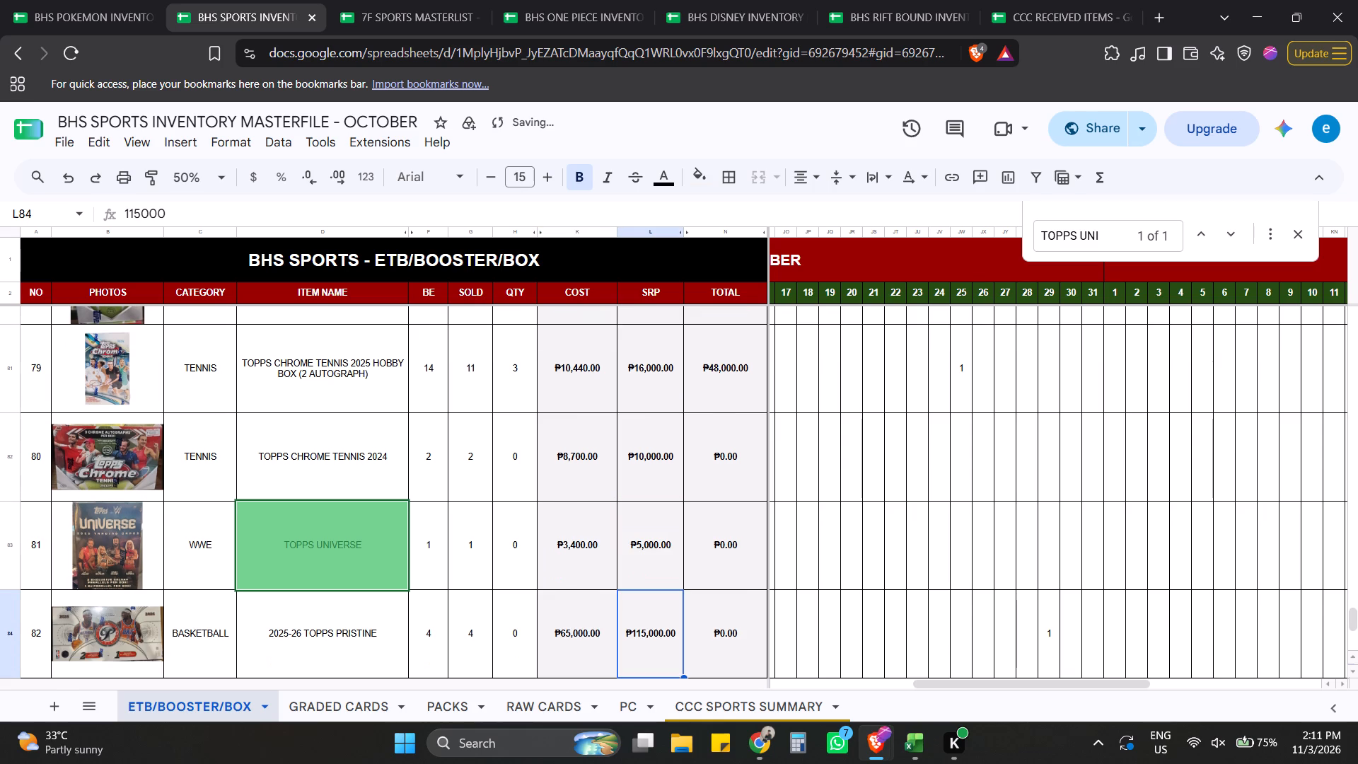
scroll(450, 449, down, 4)
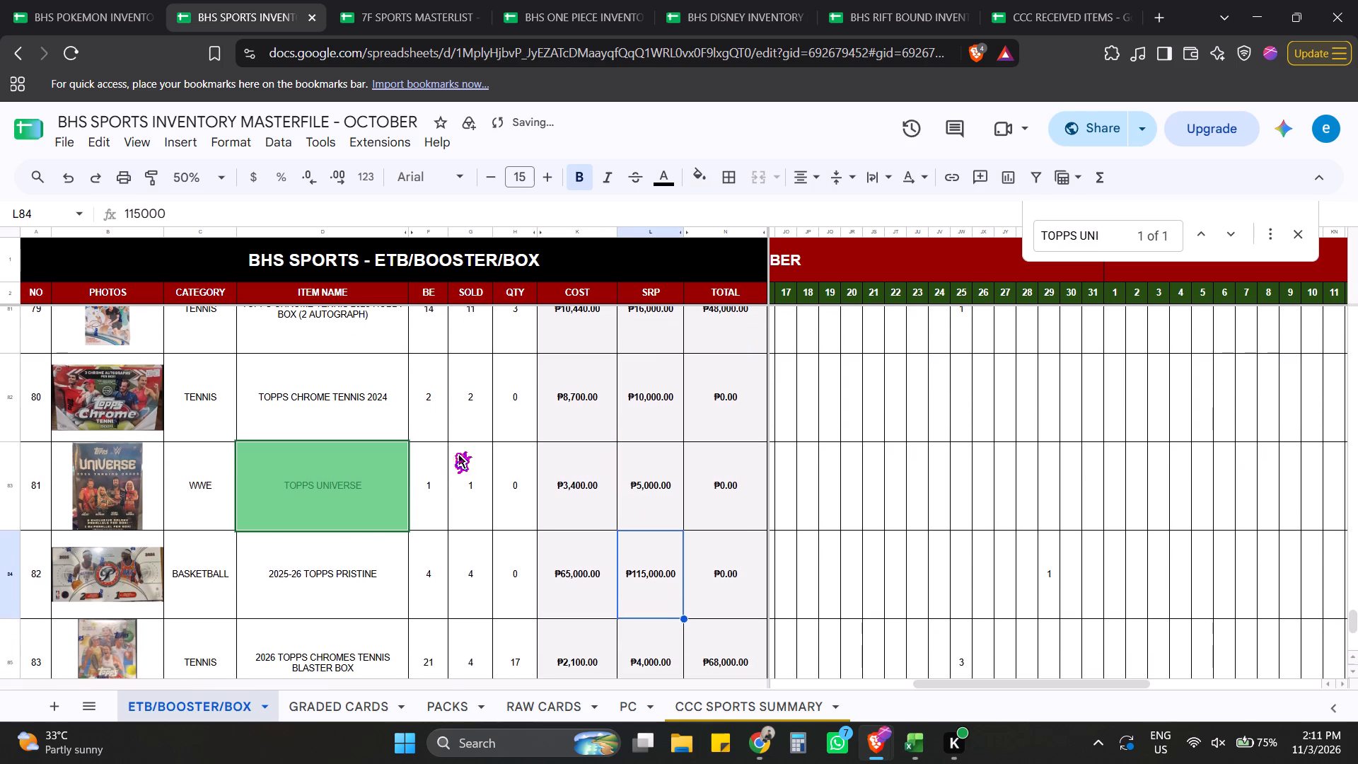
scroll(454, 506, up, 5)
Search the BHS sports inventory for BRO and compare cost and SRP with the masterlist's TOPPS BROOKLYN HOBBY BOX row.
click(383, 0)
scroll(987, 520, down, 2)
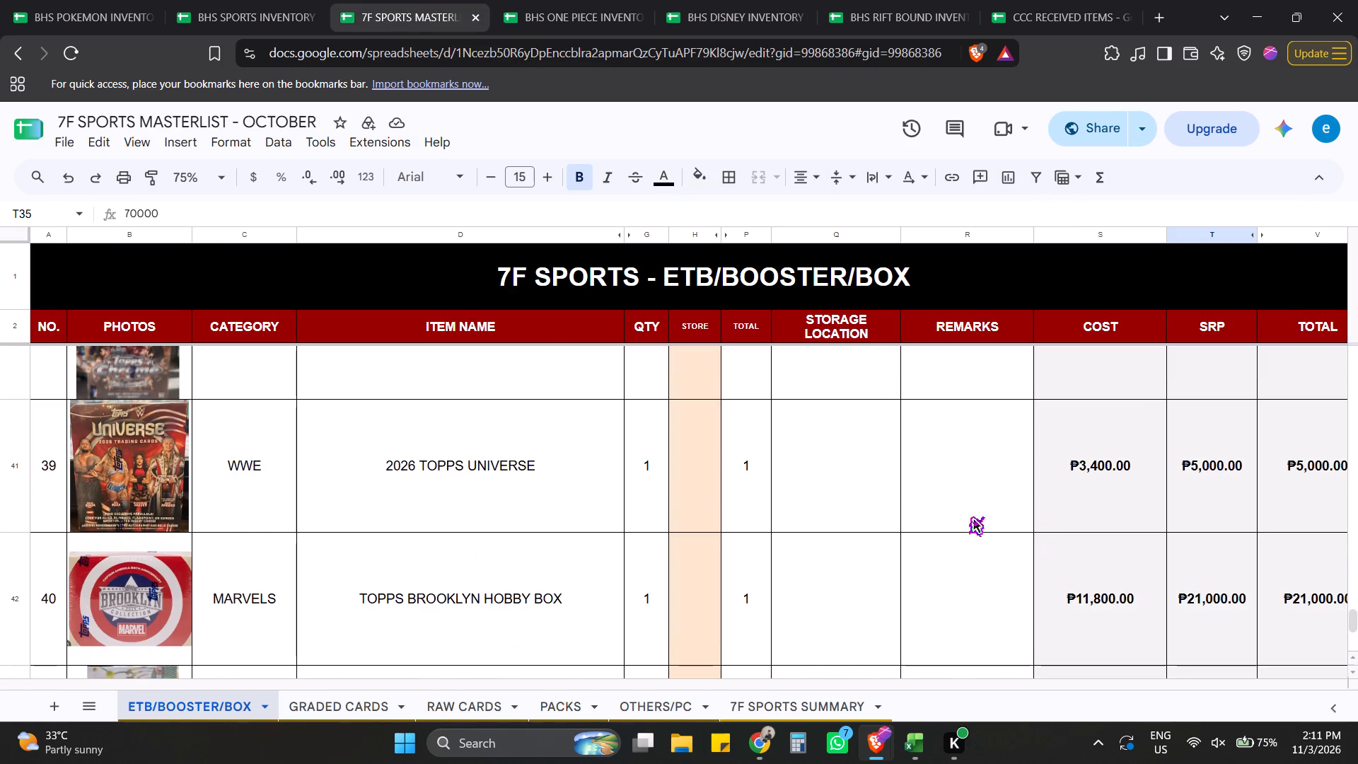
scroll(967, 516, down, 3)
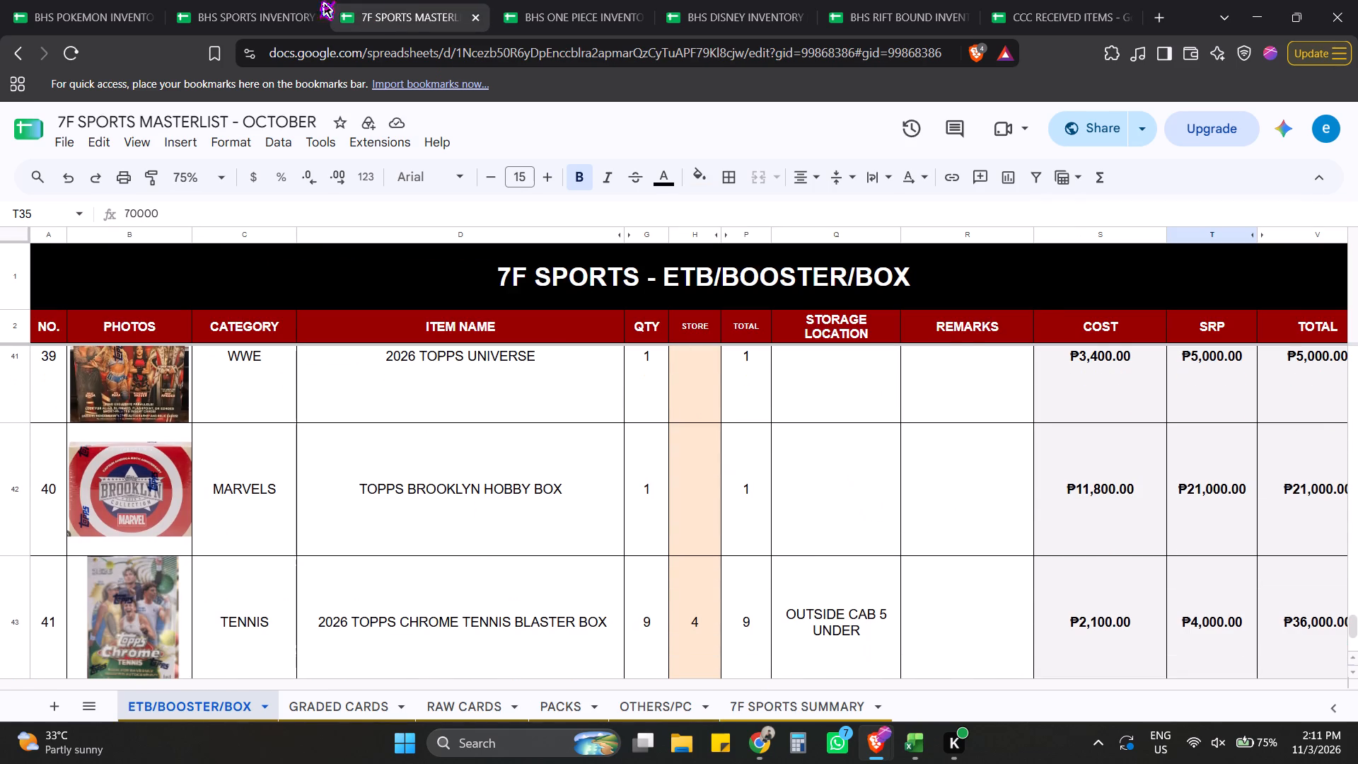
click(243, 0)
drag(1102, 233, 1076, 232)
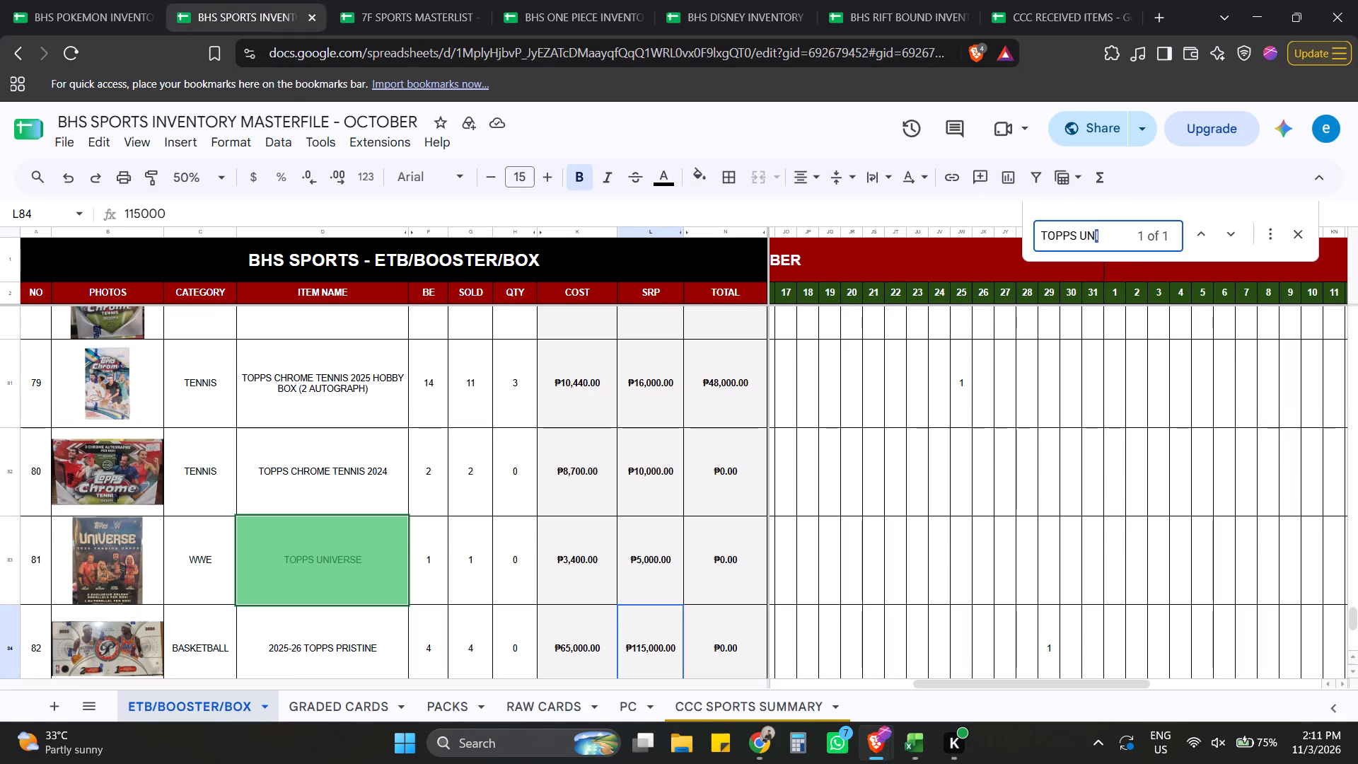
drag(1076, 232, 911, 249)
key(b)
text(RO)
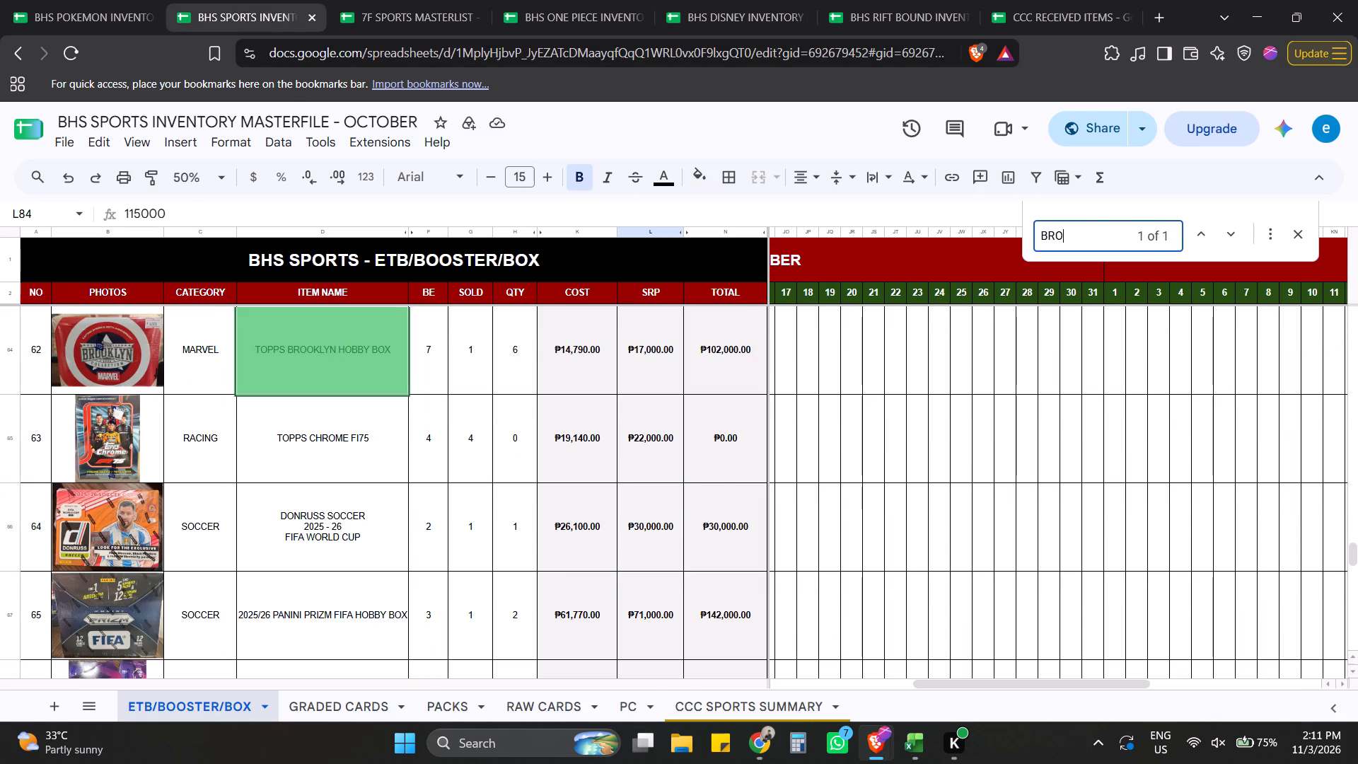
click(345, 0)
click(277, 0)
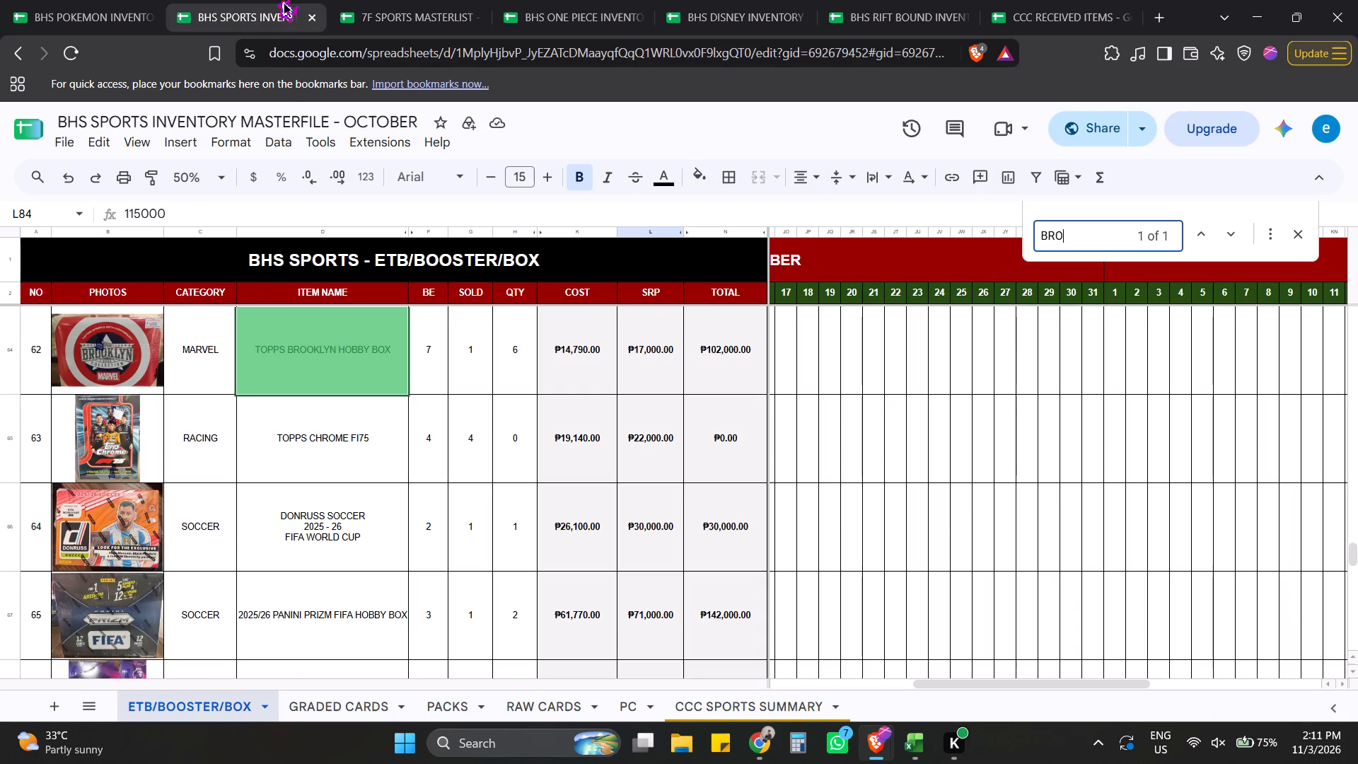
Check the edit history of the TOPPS BROOKLYN HOBBY BOX SRP cell in both the BHS inventory and the 7F masterlist.
click(663, 361)
right_click(662, 354)
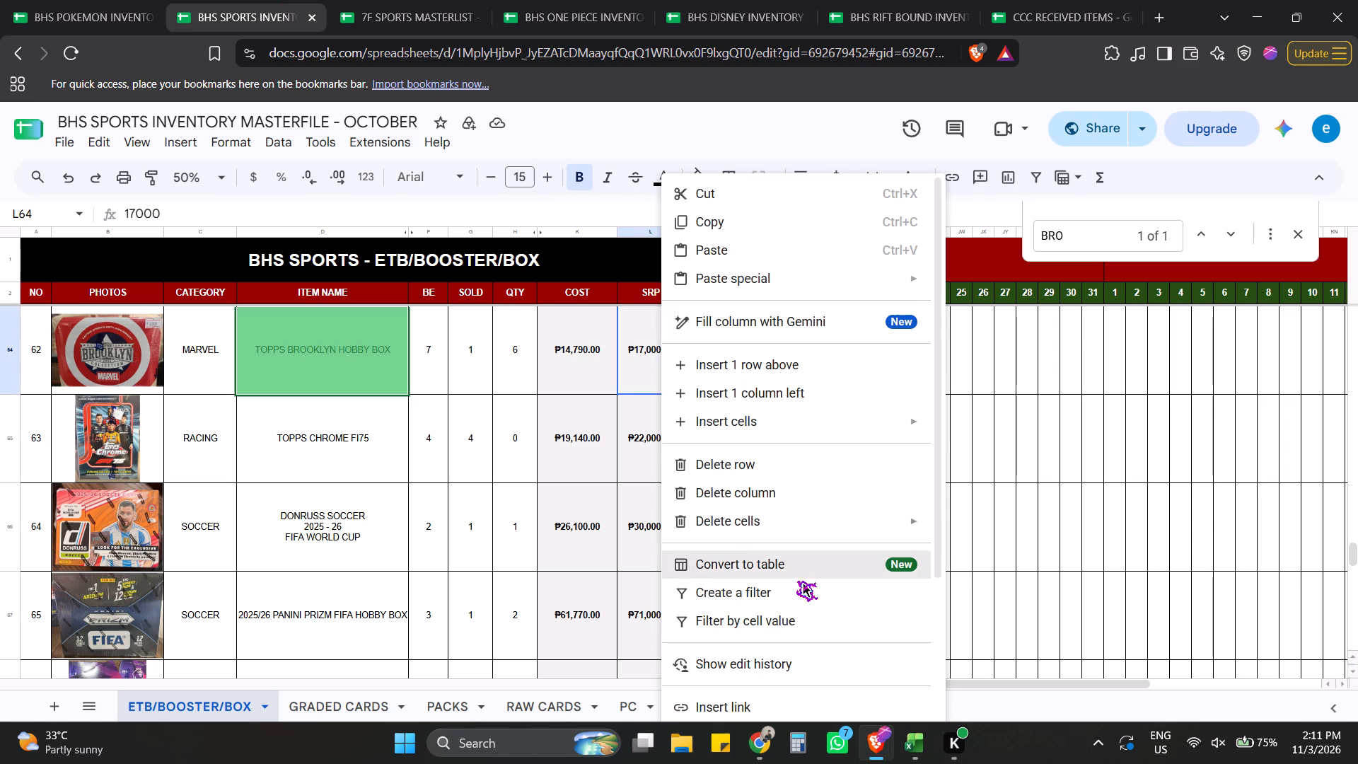
click(782, 661)
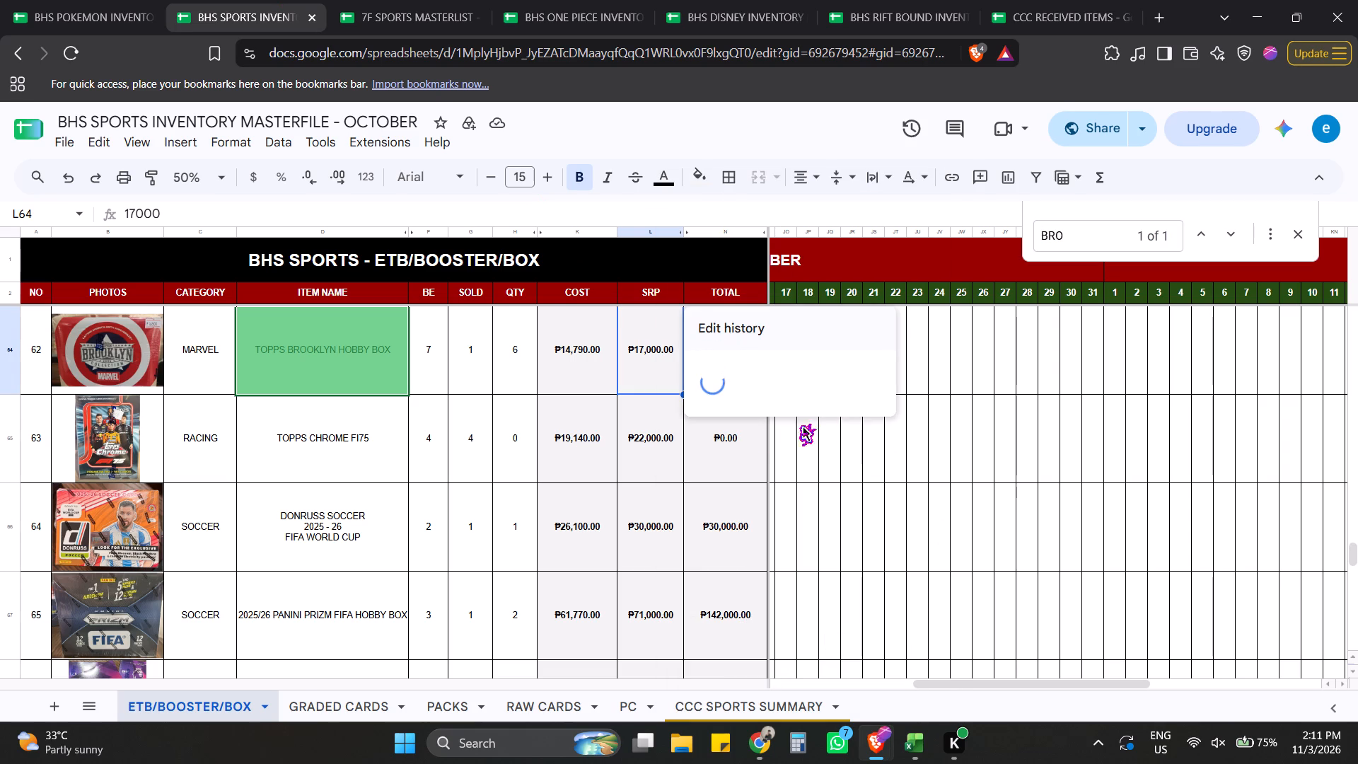
click(414, 0)
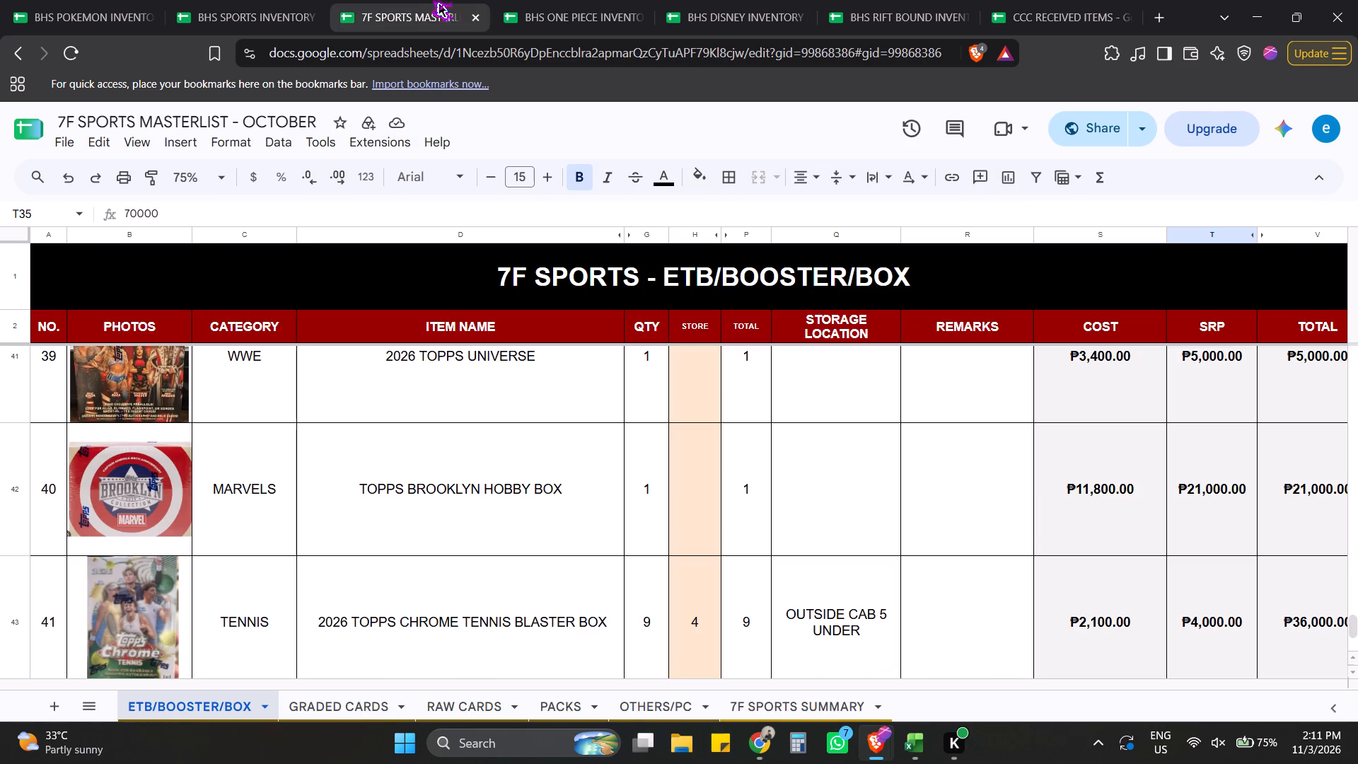
click(1210, 504)
right_click(1210, 504)
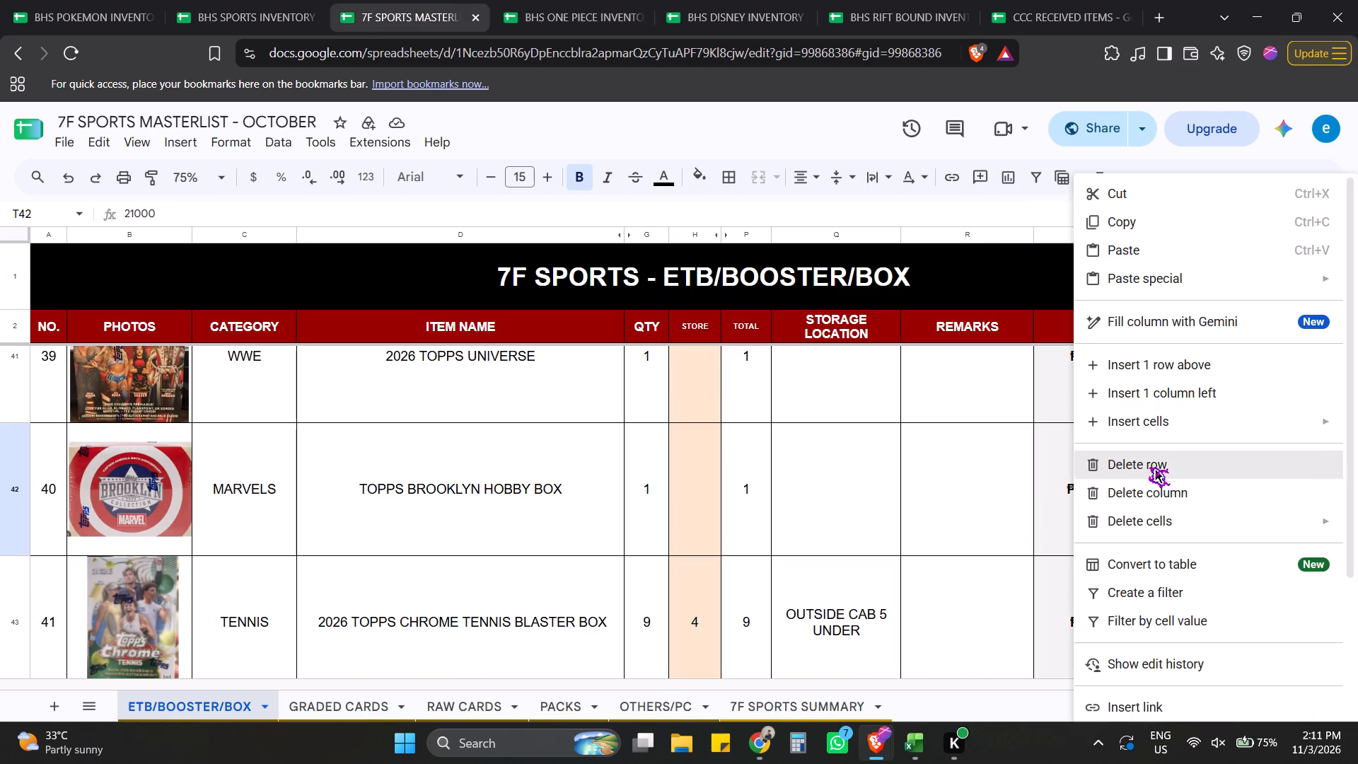
click(1190, 657)
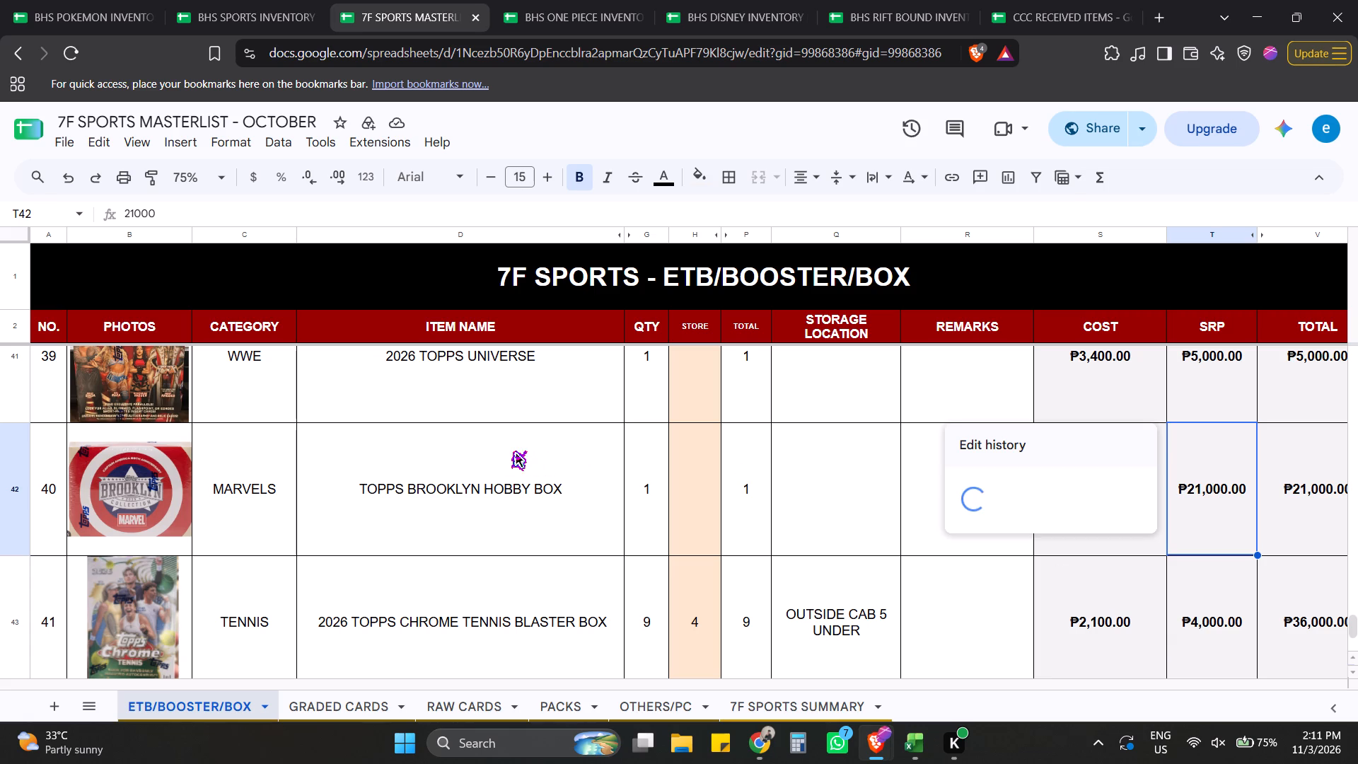
click(494, 450)
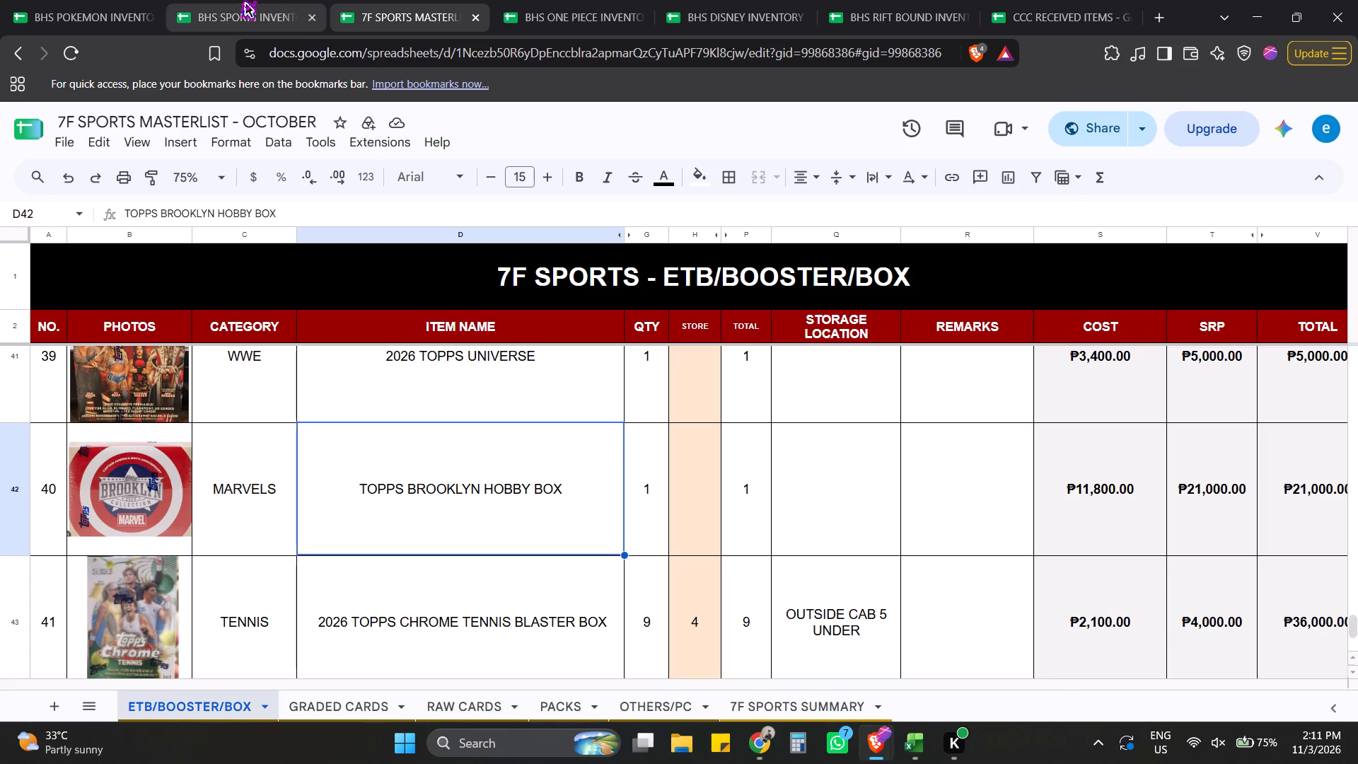
Set the TOPPS BROOKLYN HOBBY BOX row's SRP to 21000 in the BHS sports inventory.
click(238, 0)
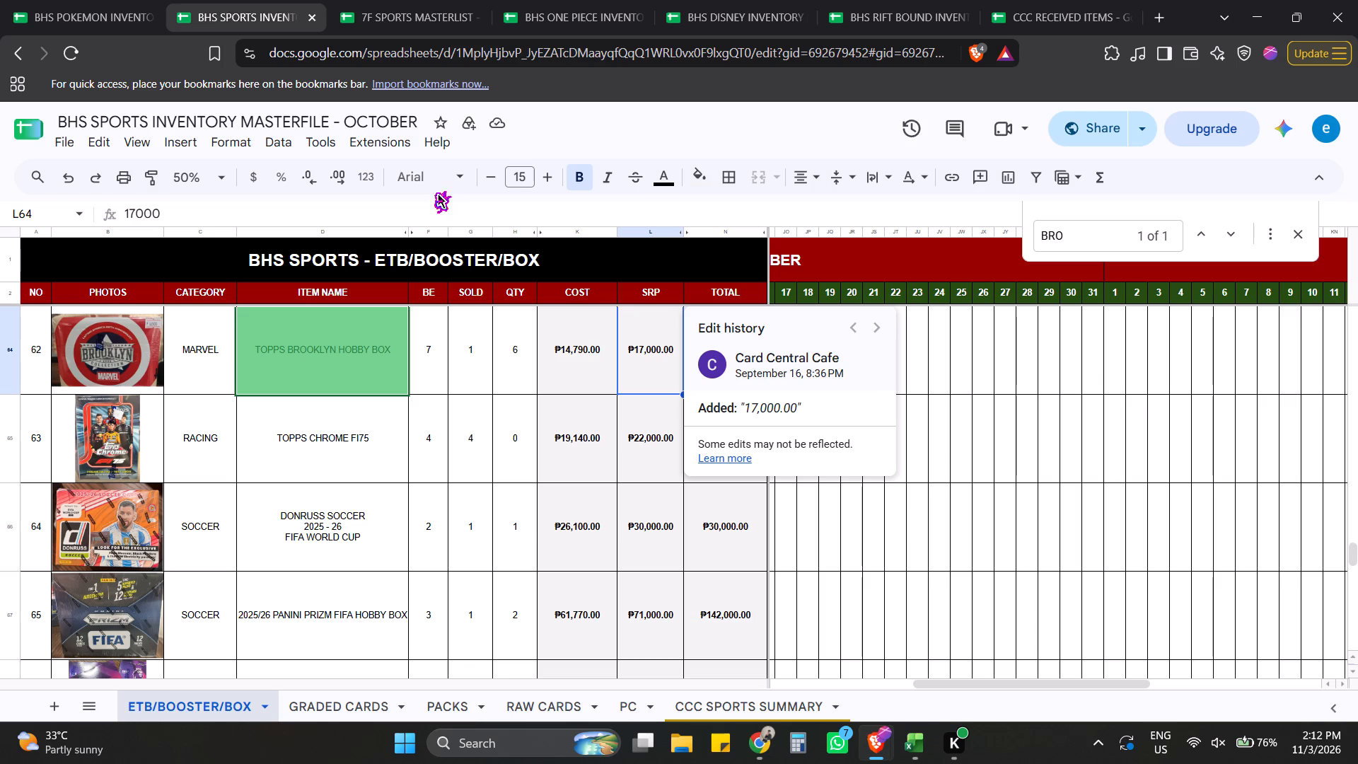
click(639, 354)
text(21000)
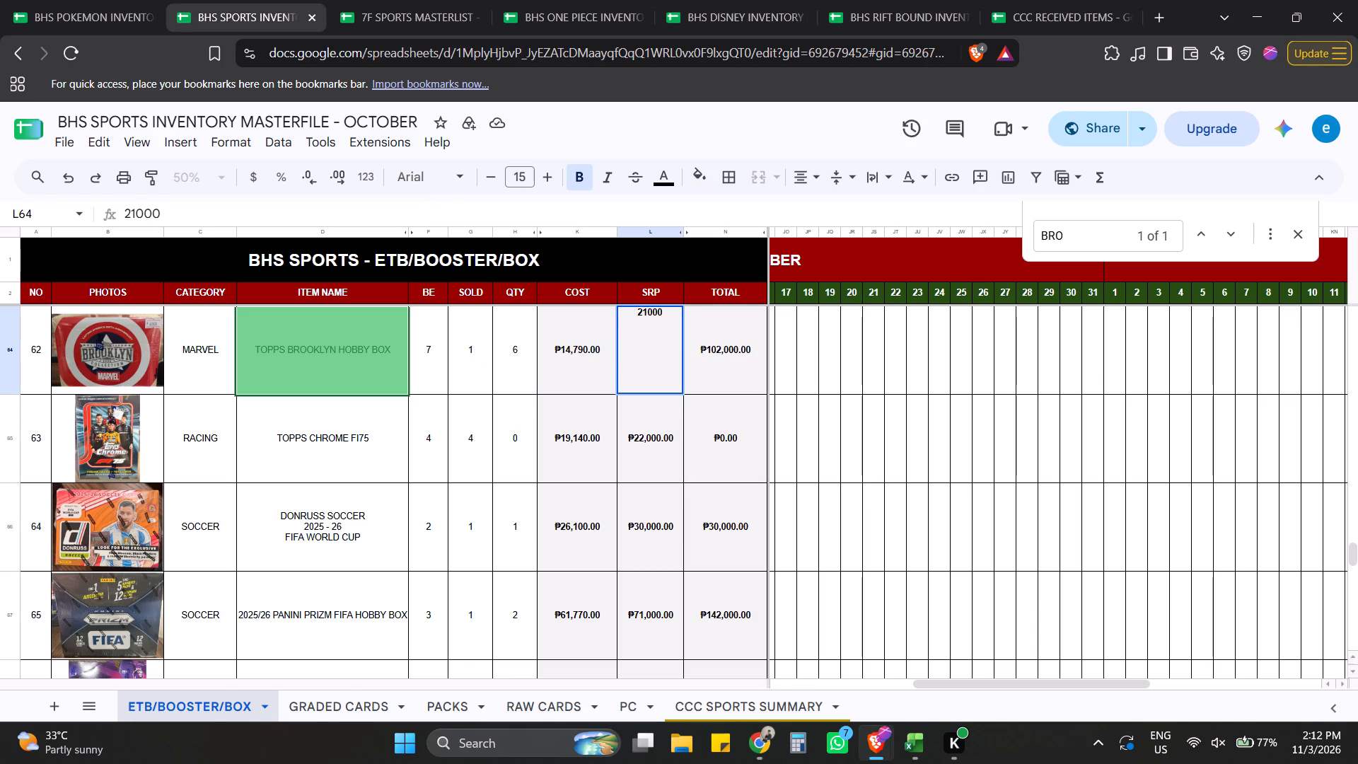
key(Return)
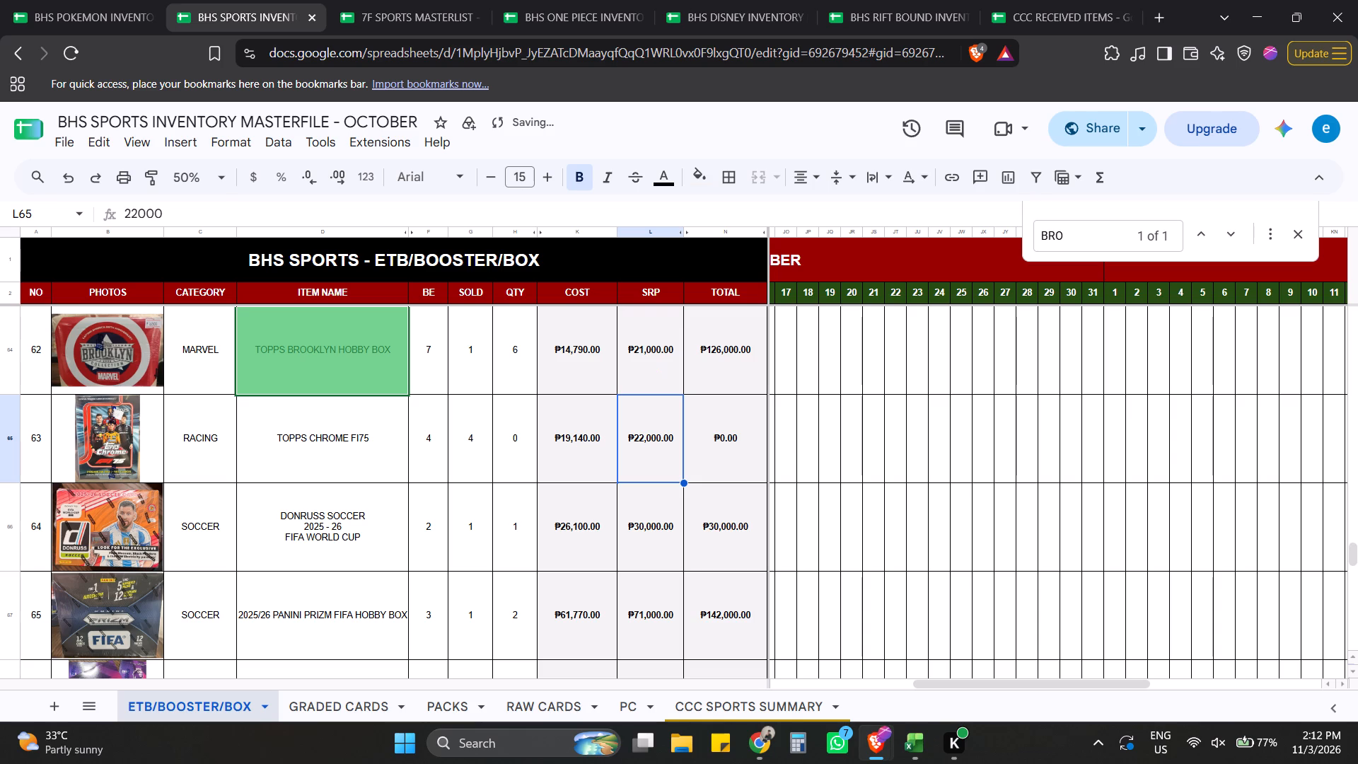
Review the masterlist's last box rows and recheck the TOPPS BROOKLYN HOBBY BOX cost against the BHS sports inventory.
click(459, 0)
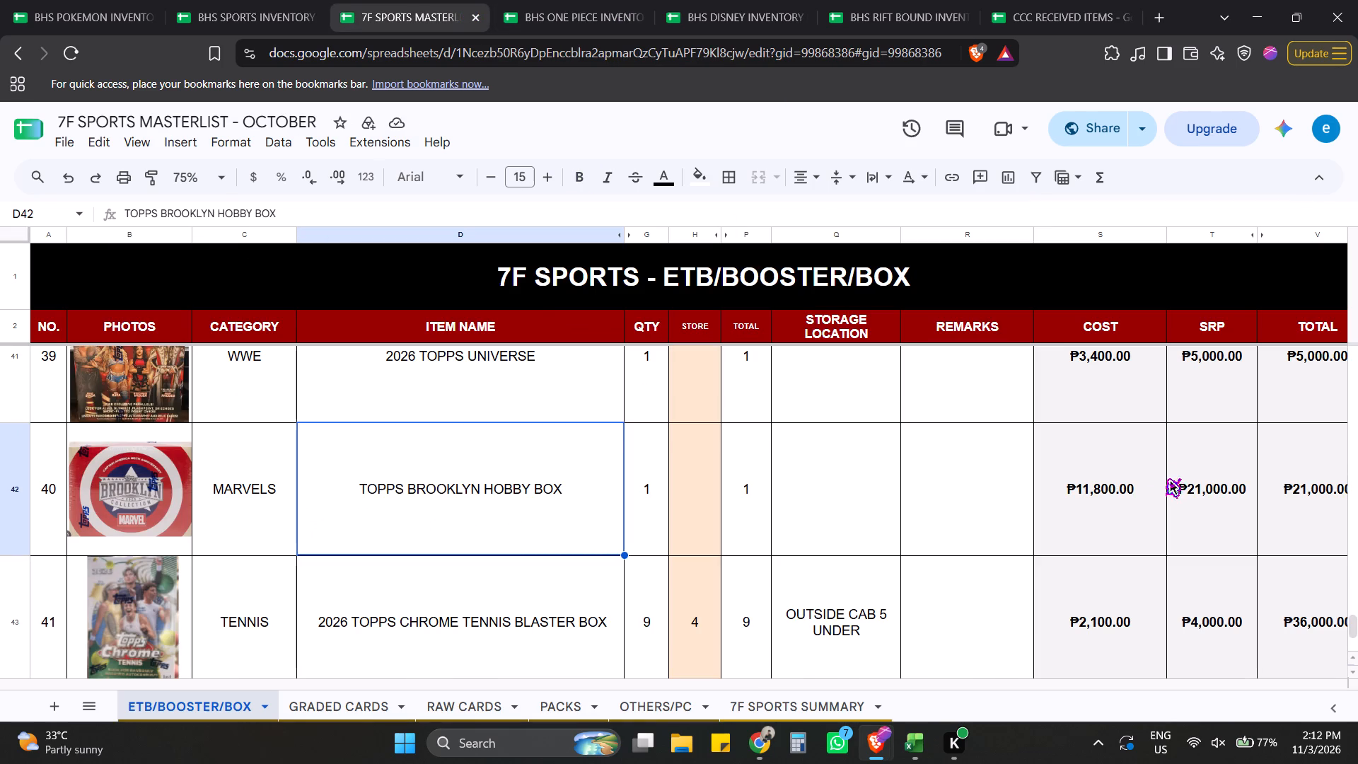
scroll(1164, 497, down, 11)
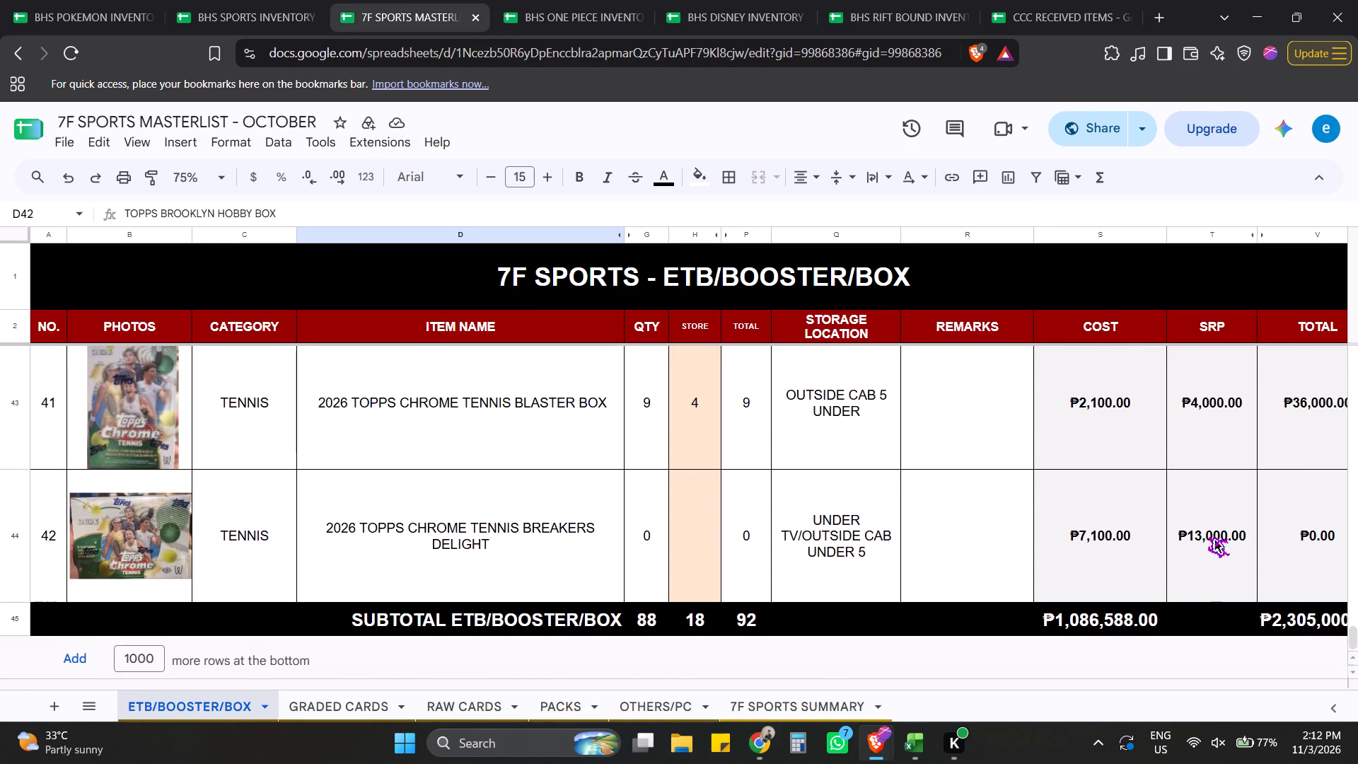
scroll(1170, 504, up, 5)
click(262, 0)
click(958, 487)
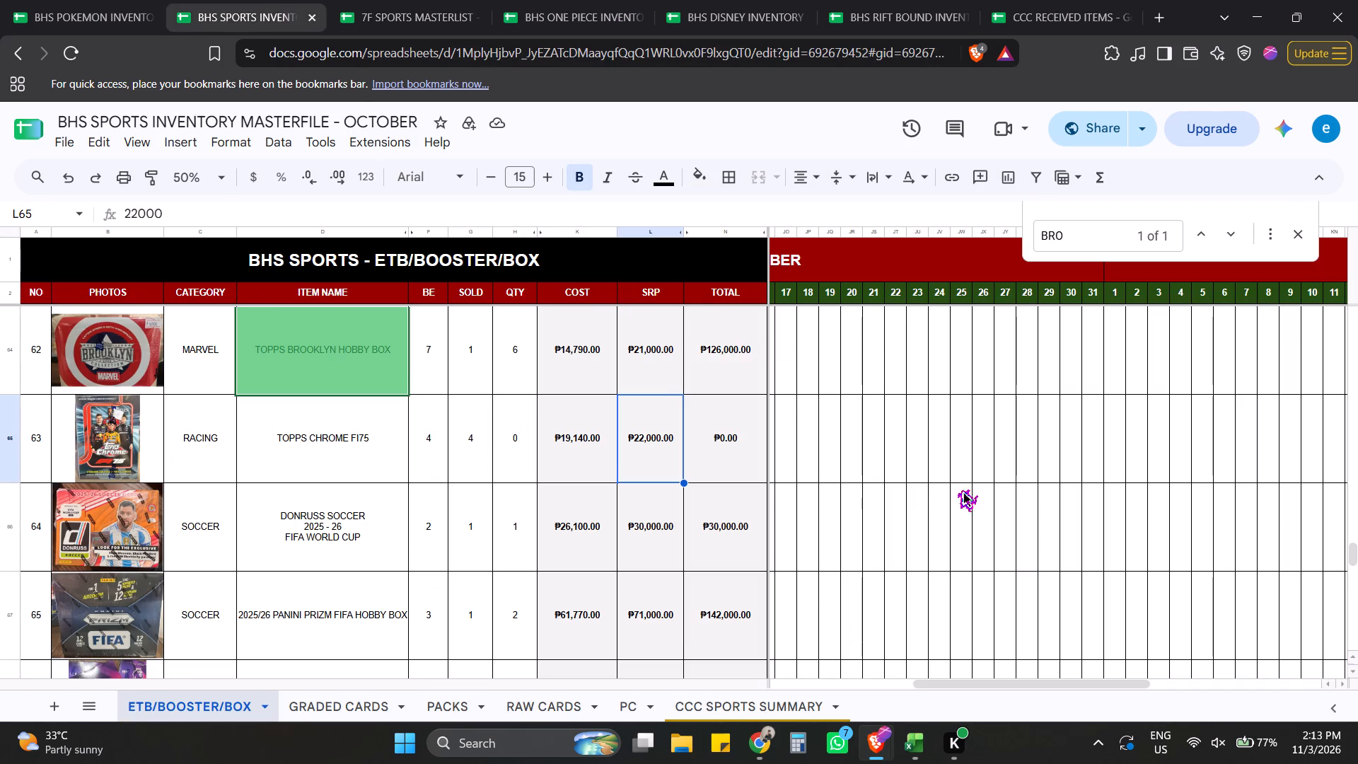
scroll(620, 431, down, 3)
scroll(620, 432, up, 2)
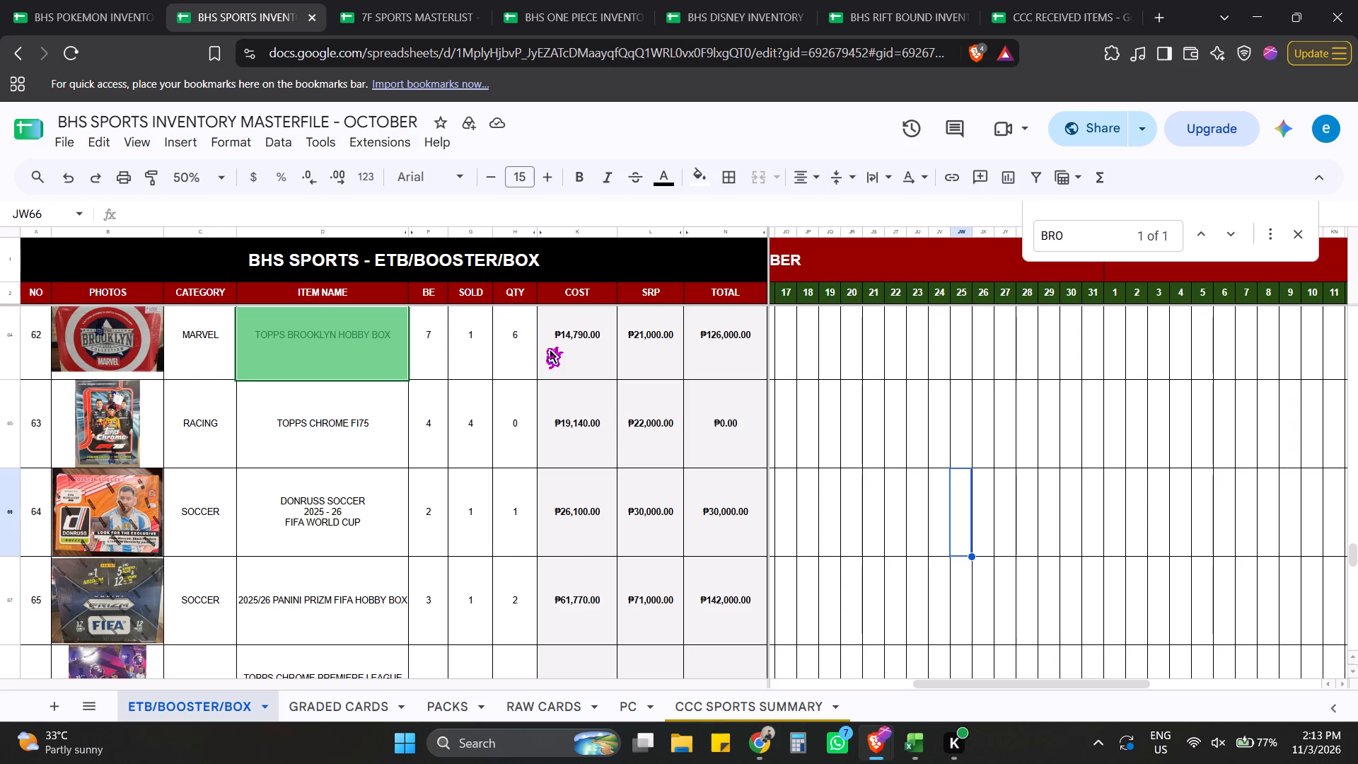
click(385, 0)
click(243, 0)
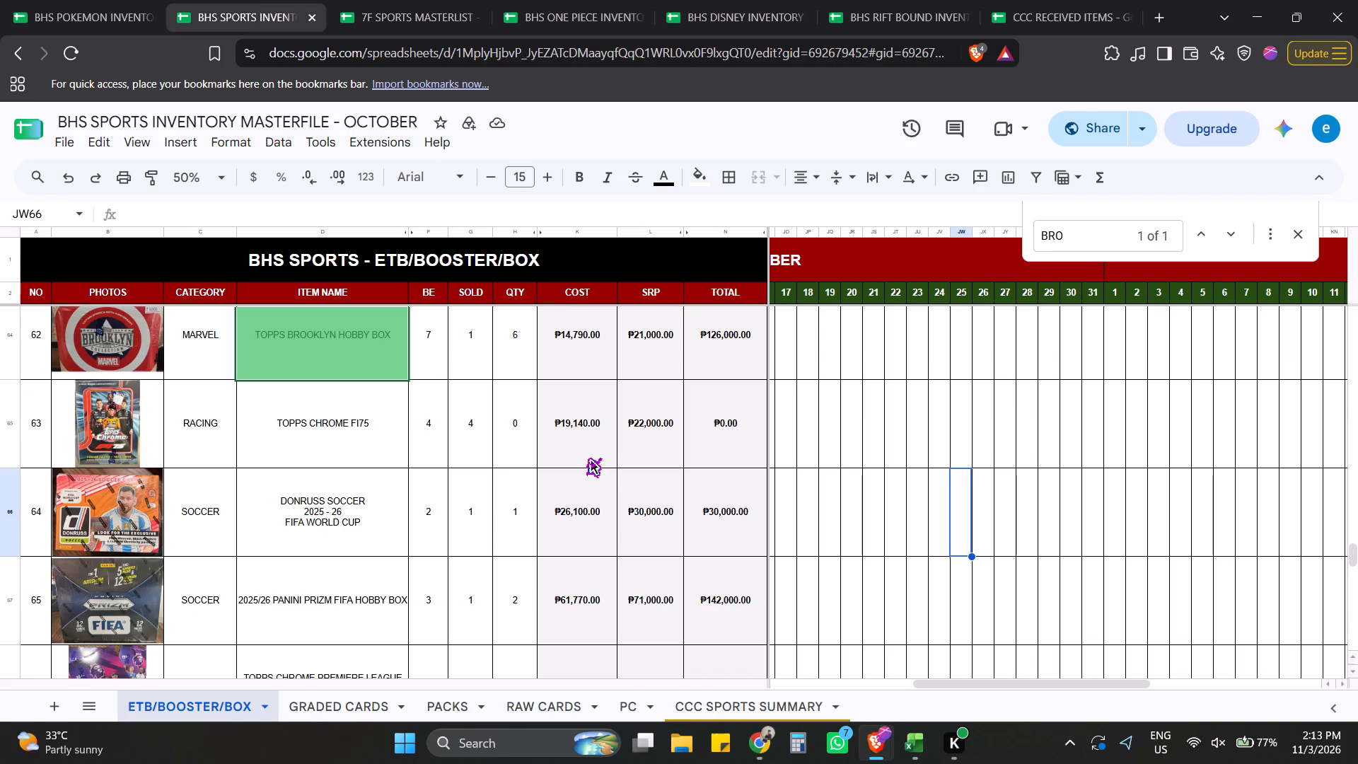
scroll(569, 472, down, 3)
click(414, 0)
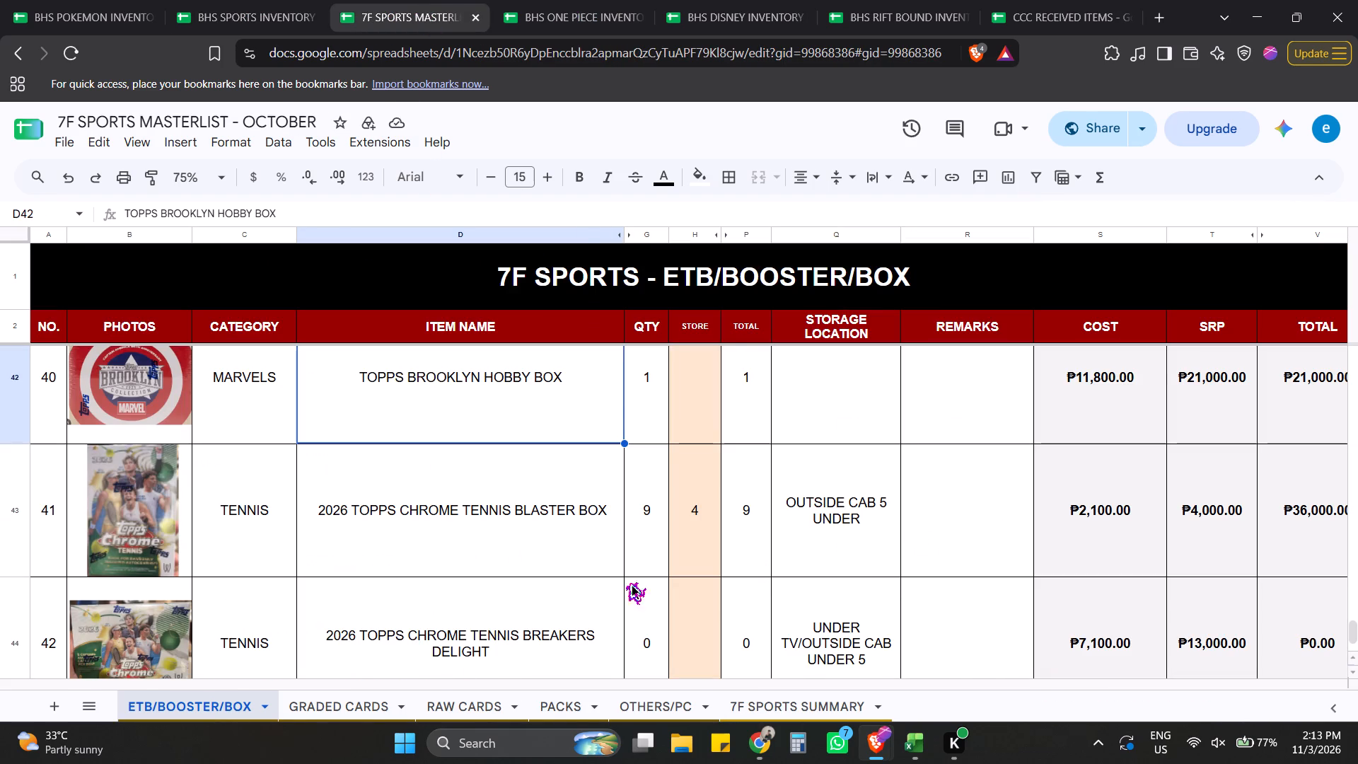
Open the GRADED CARDS sheet of the 7F sports masterlist and dismiss the window-size notice.
click(350, 700)
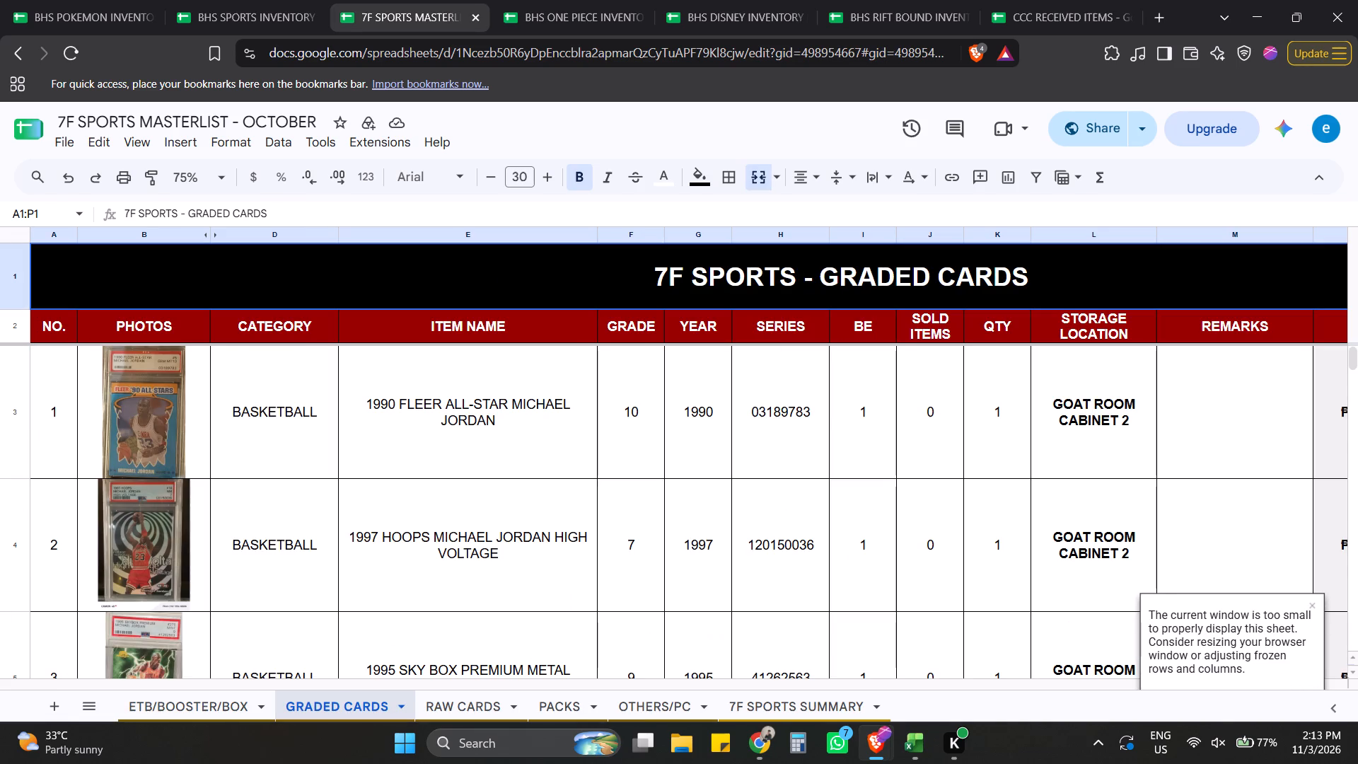
click(1313, 601)
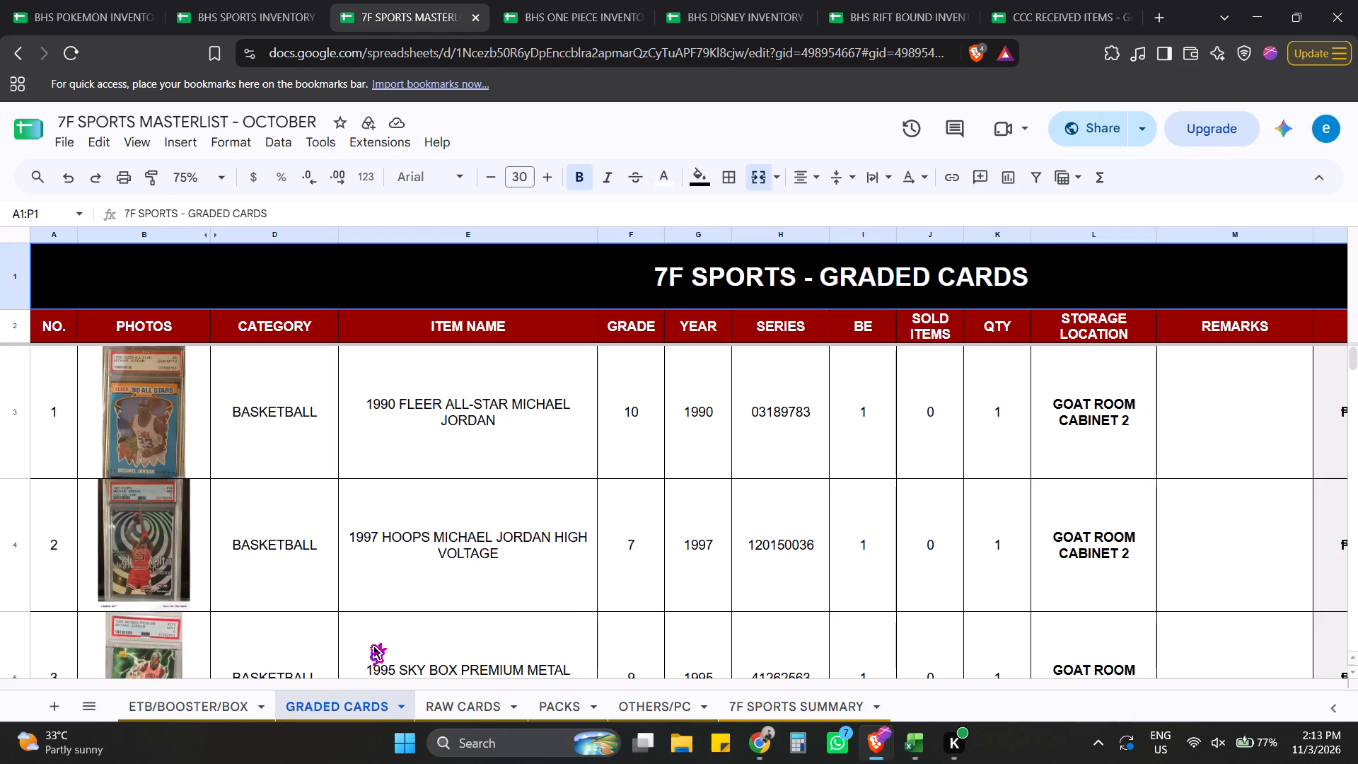
Close the search in the BHS sports inventory and look through the box rows below TOPPS BROOKLYN HOBBY BOX.
click(288, 0)
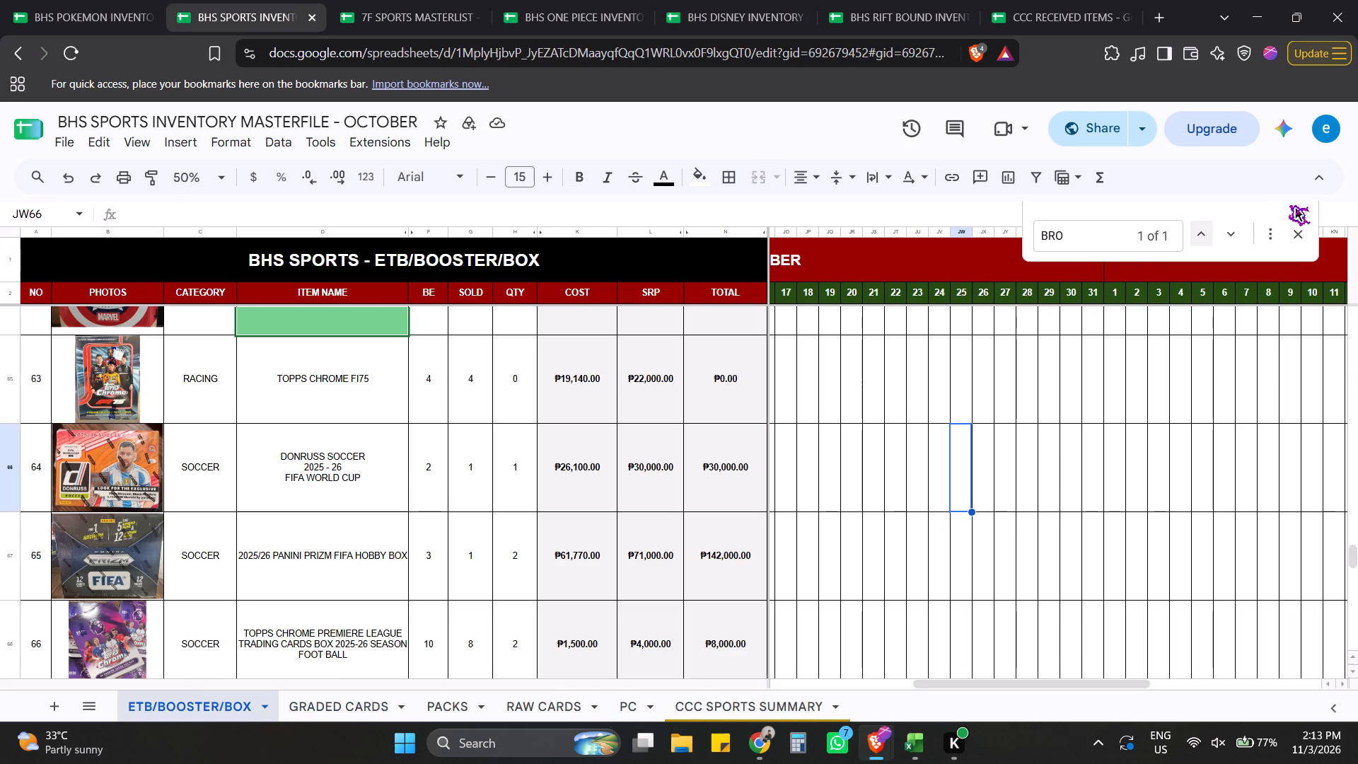
click(1292, 229)
scroll(361, 763, down, 4)
scroll(712, 519, down, 4)
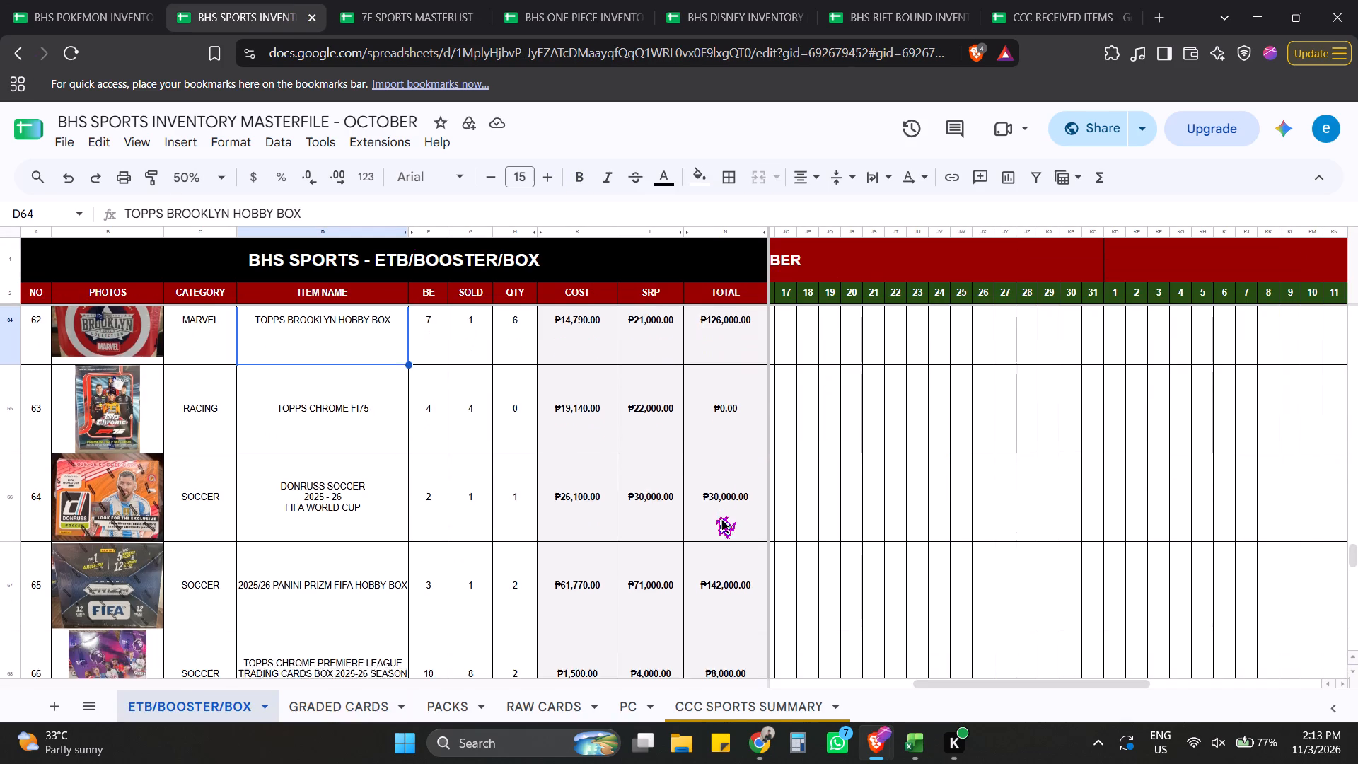
scroll(715, 516, down, 4)
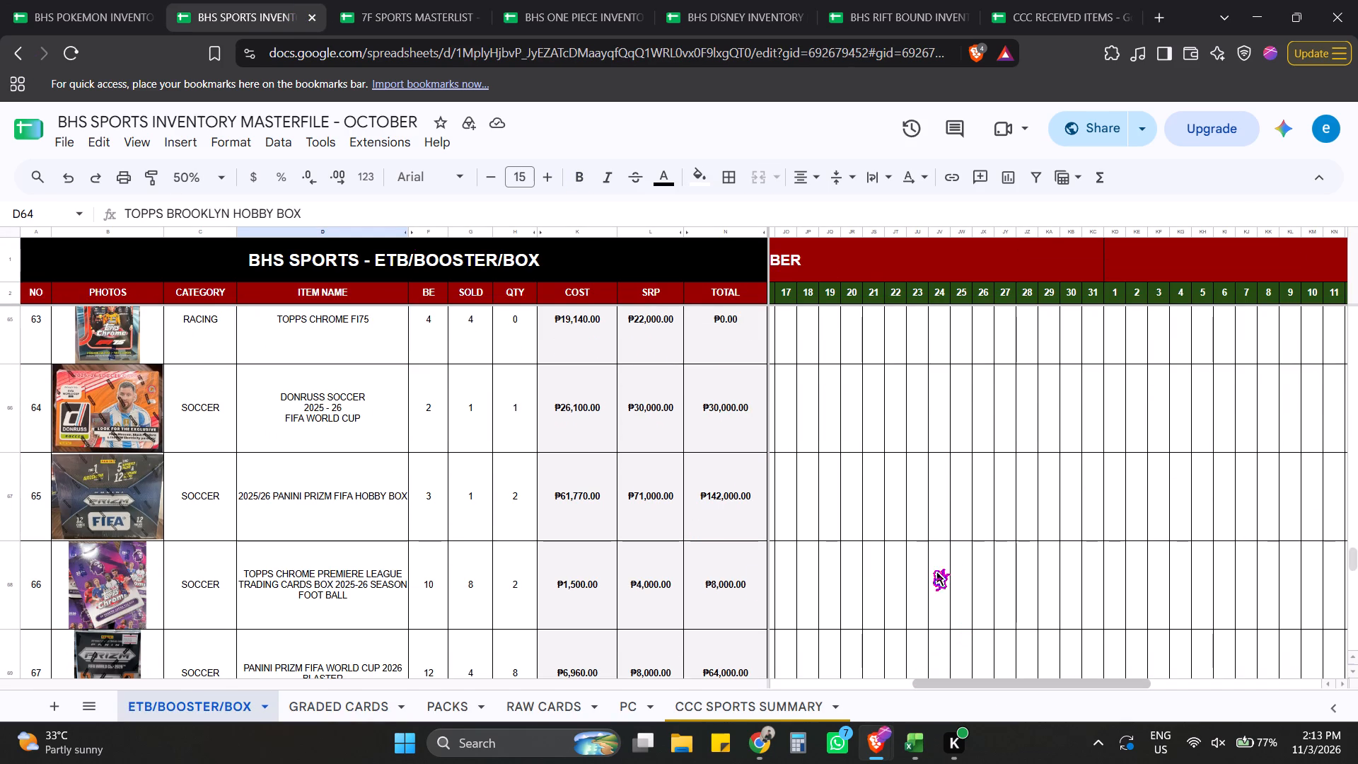
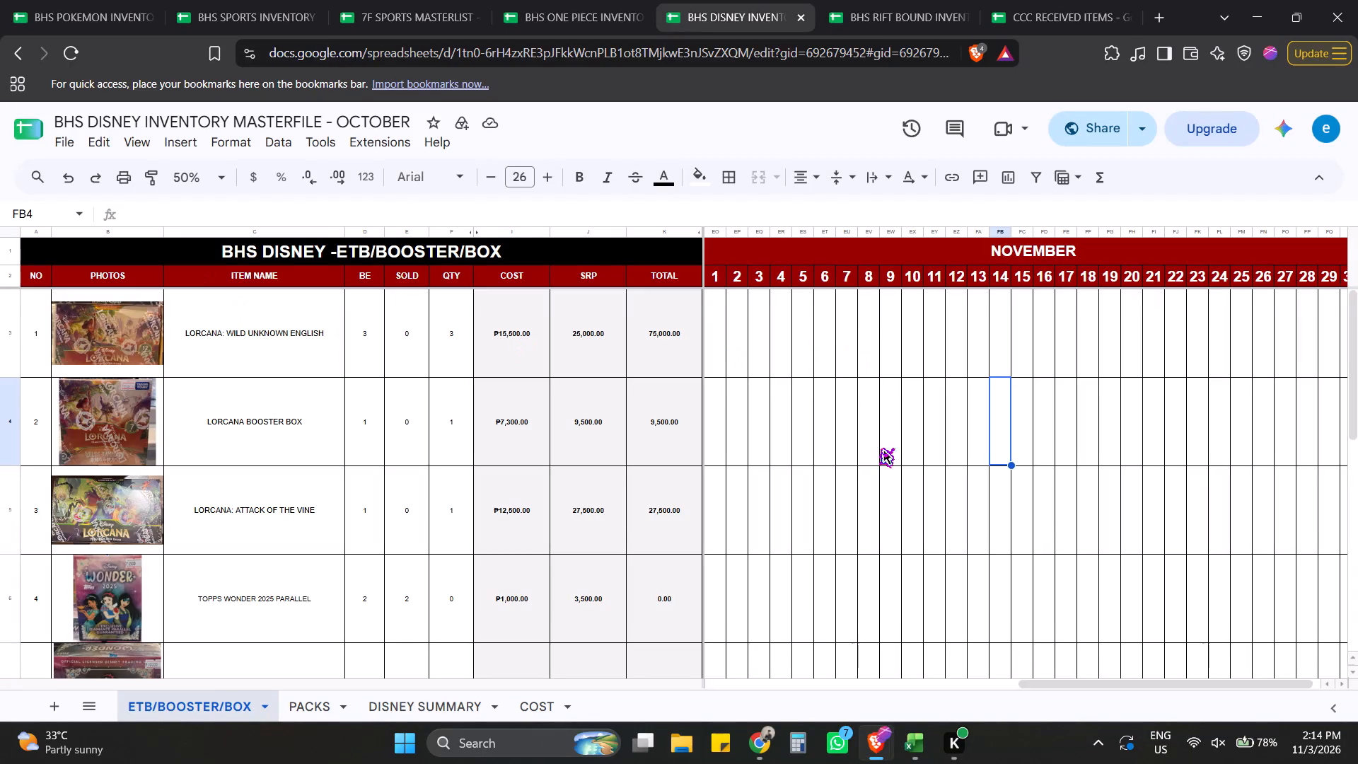
Look through the item rows with their costs and SRPs on the ETB/BOOSTER/BOX sheet of the BHS Disney inventory.
click(877, 447)
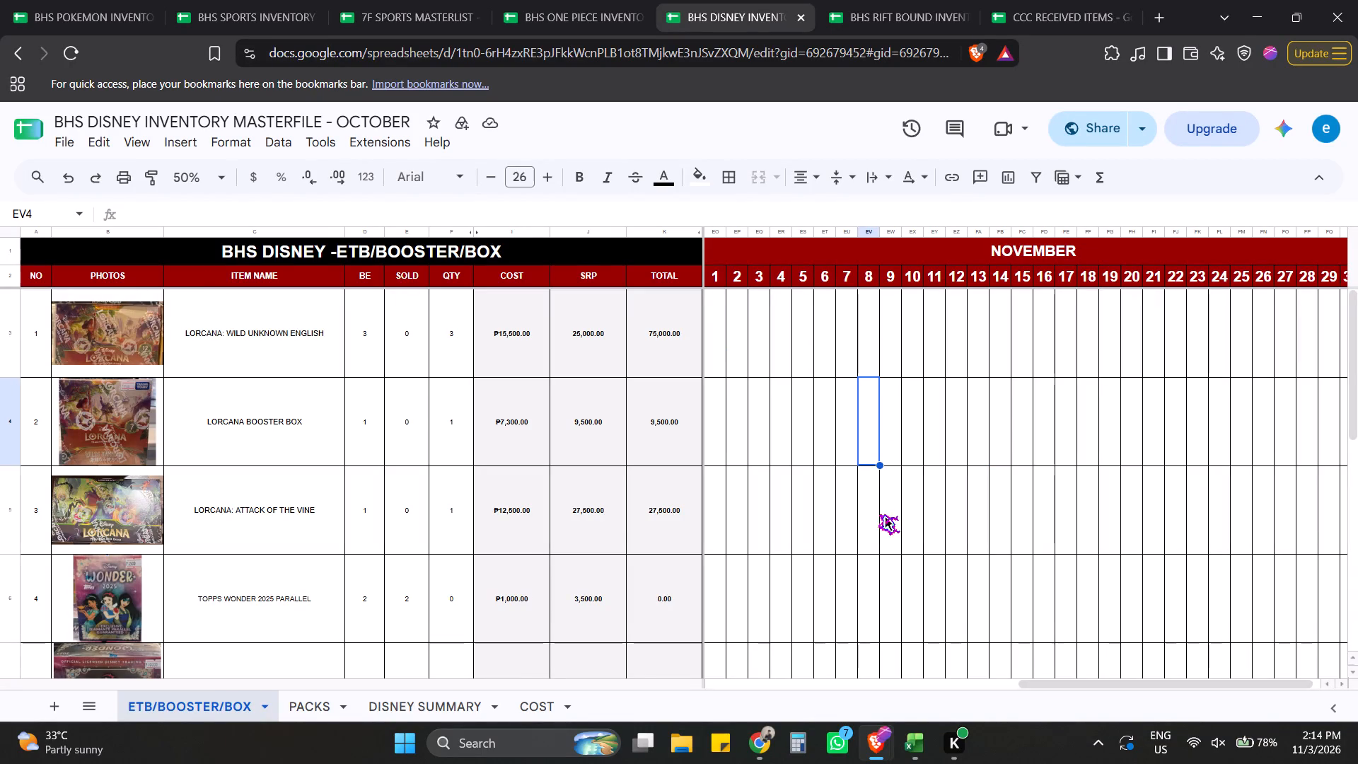
scroll(837, 554, down, 2)
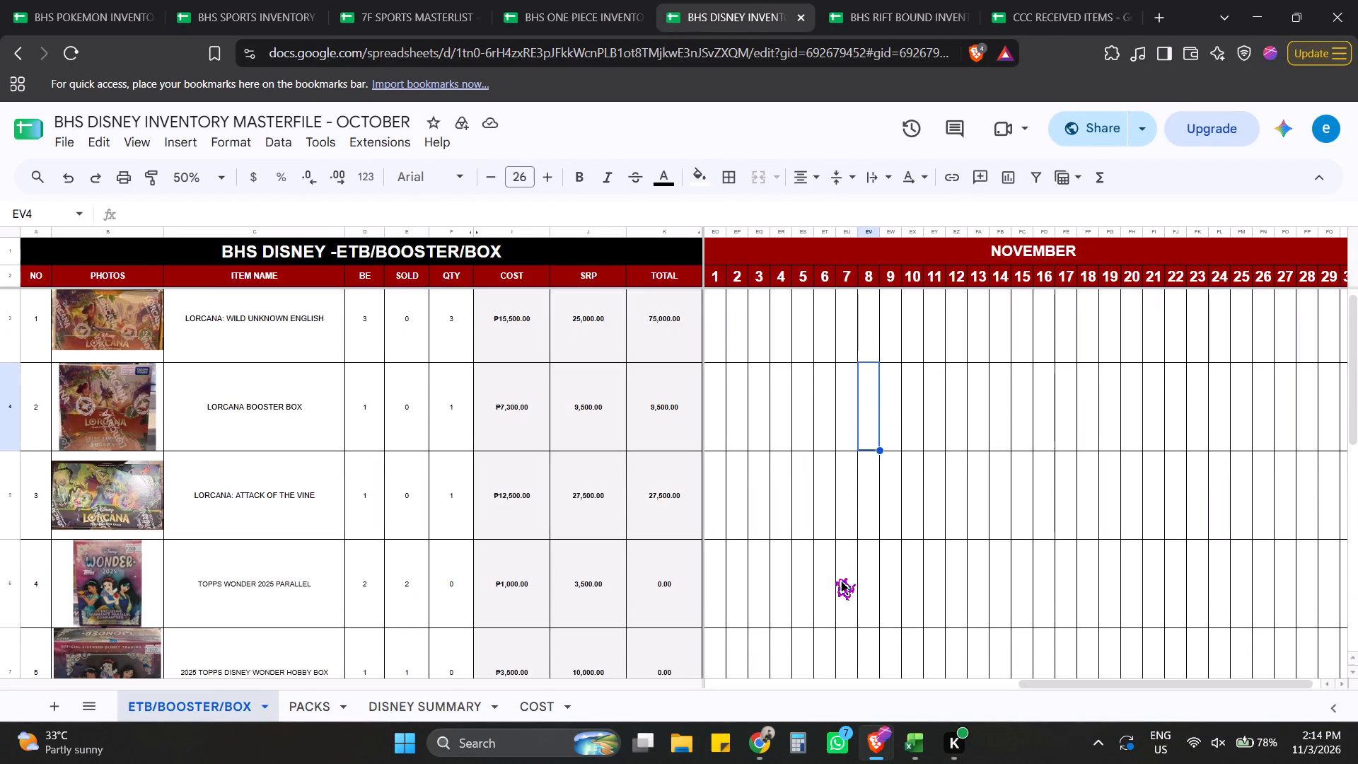
scroll(835, 578, down, 9)
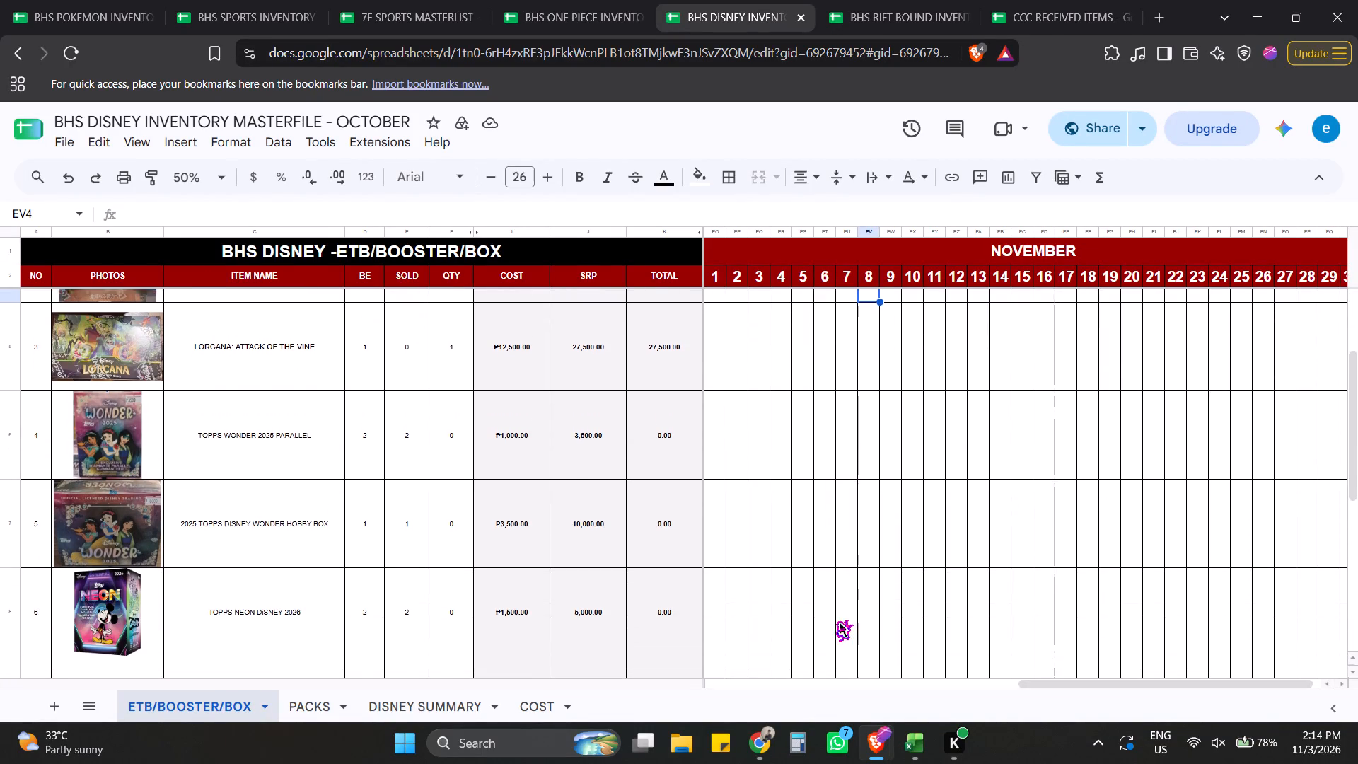
scroll(833, 620, down, 4)
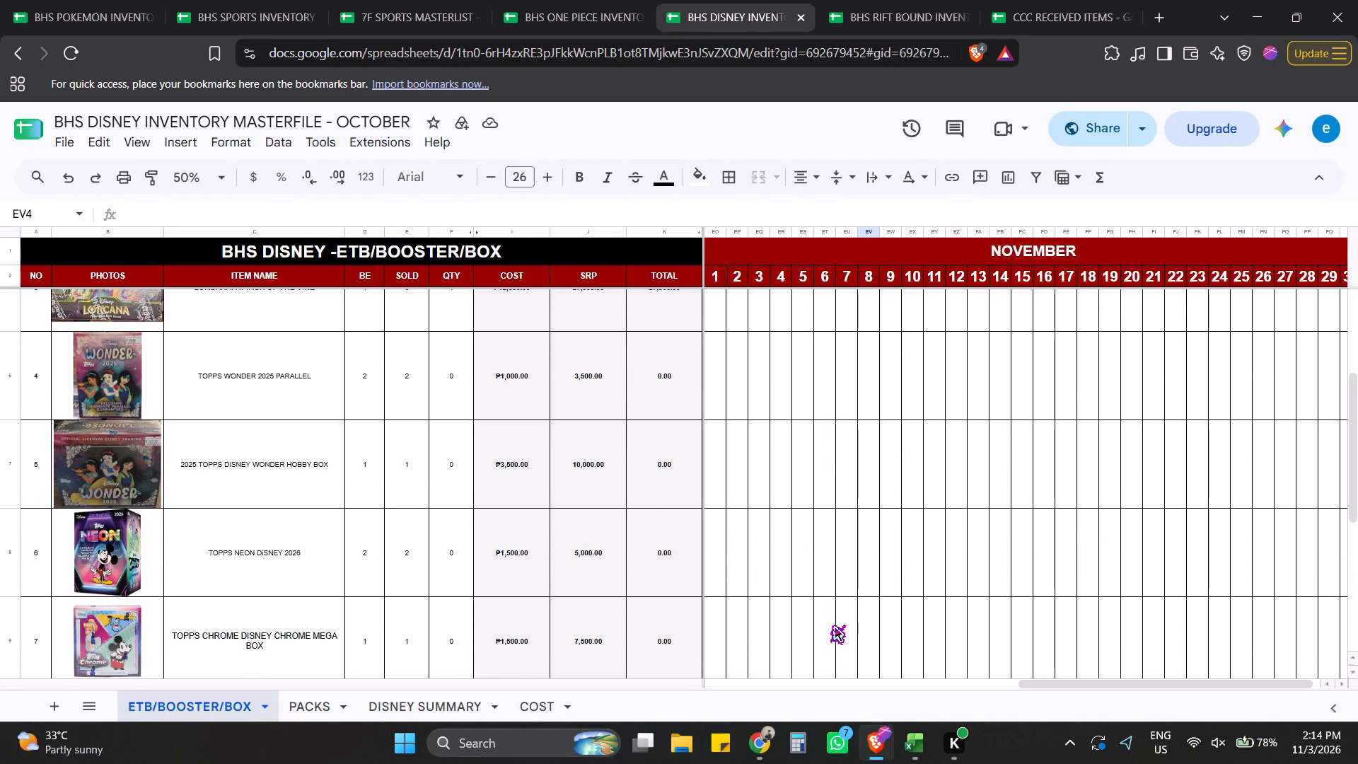
scroll(828, 624, down, 2)
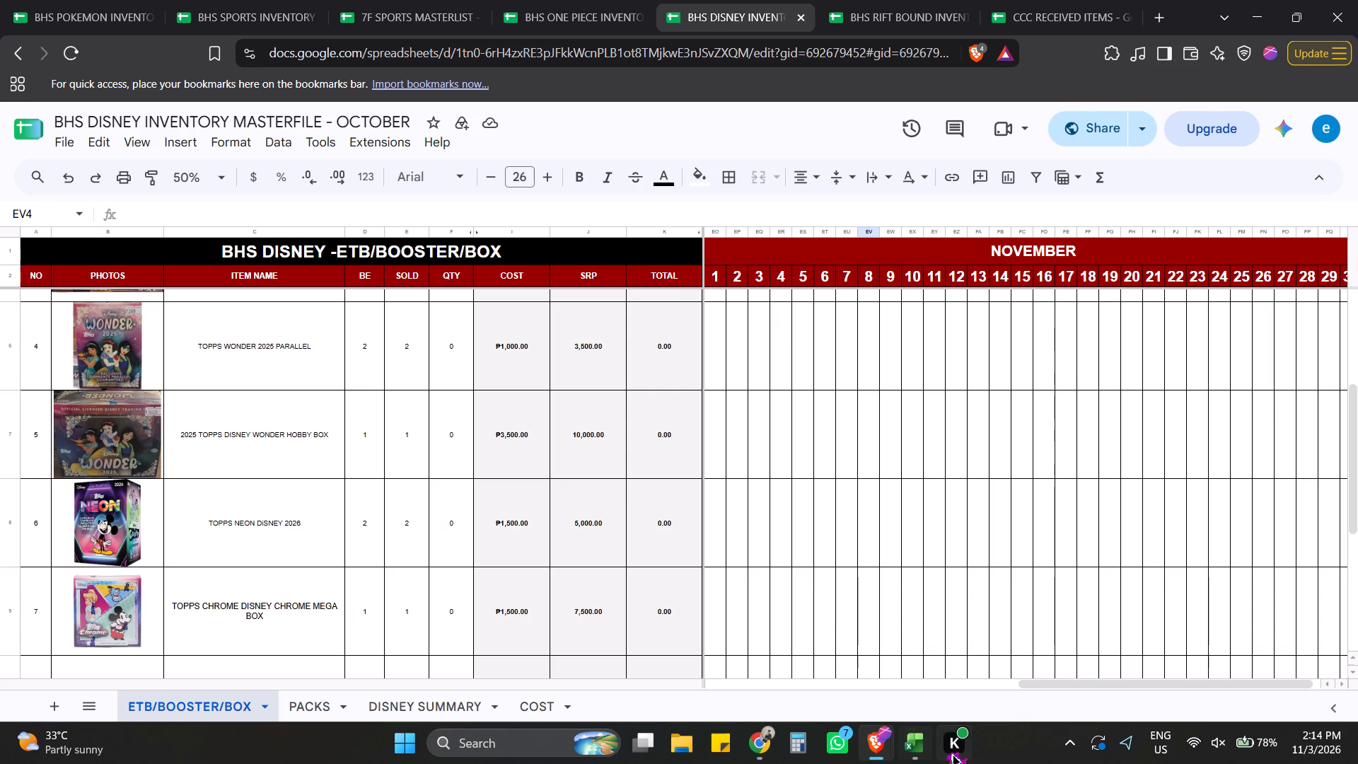